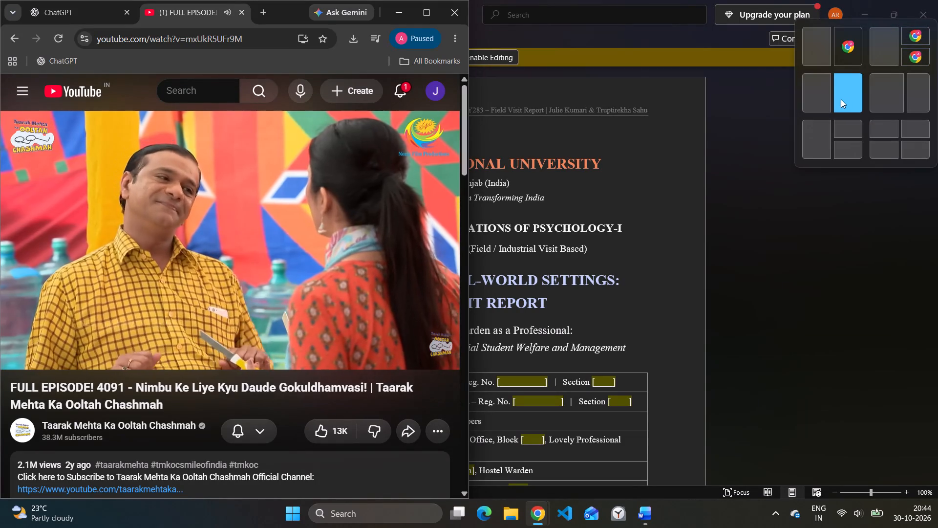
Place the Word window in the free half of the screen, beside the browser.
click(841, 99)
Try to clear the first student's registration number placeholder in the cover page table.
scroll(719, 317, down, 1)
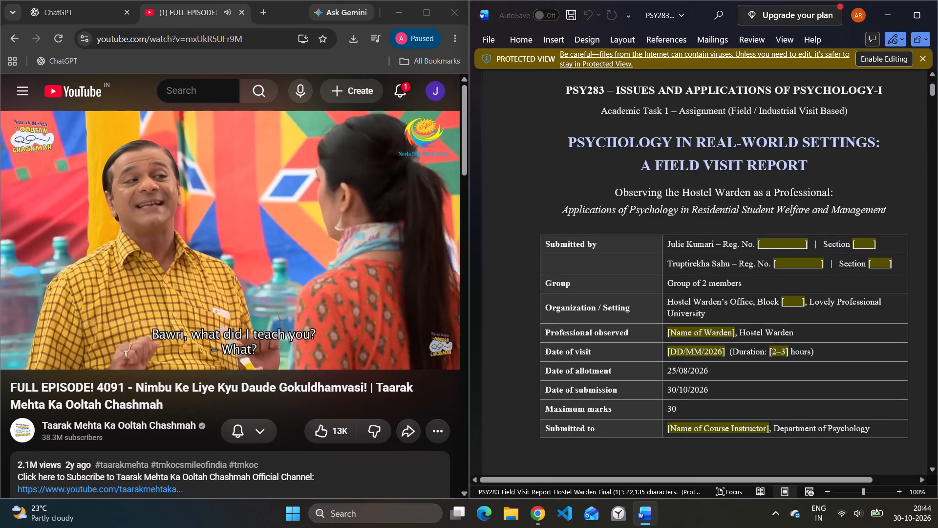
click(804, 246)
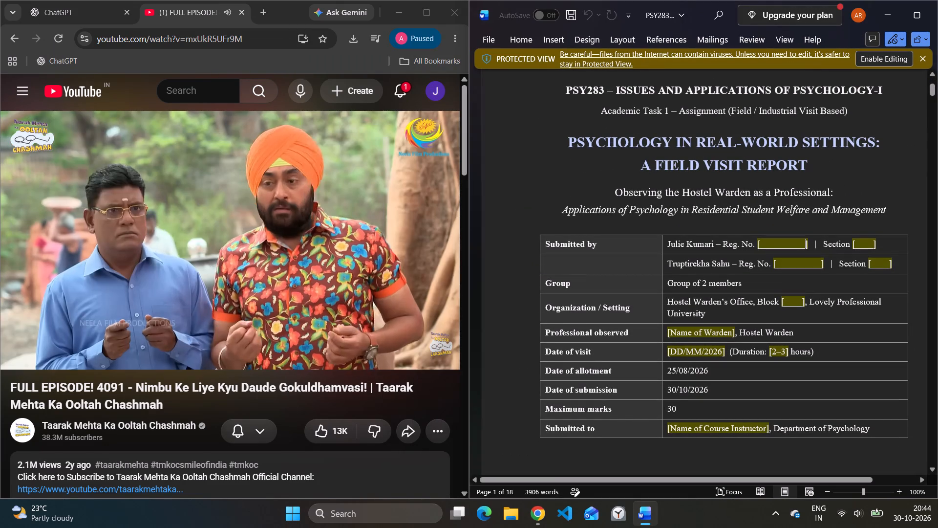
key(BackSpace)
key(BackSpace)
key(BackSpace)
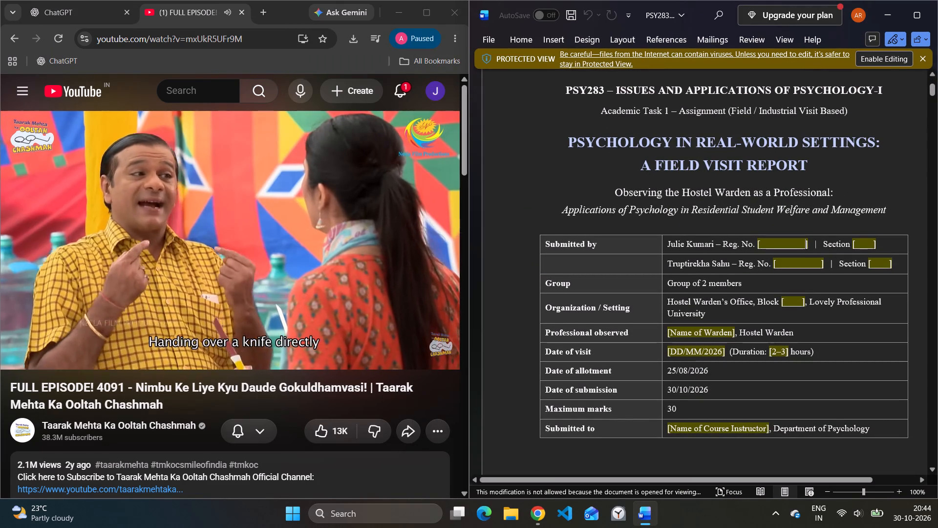
Enable editing of the field visit report and place its window beside the browser.
click(891, 64)
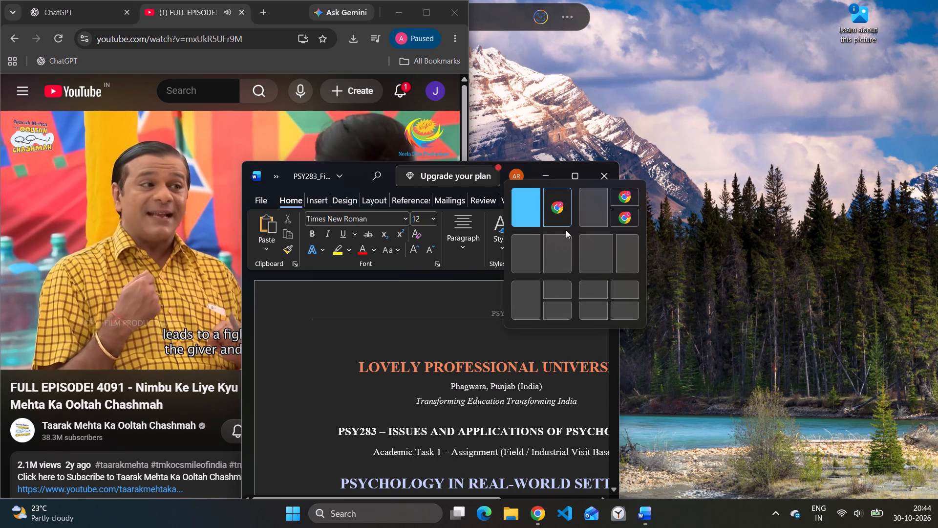
click(564, 249)
Replace the name placeholder in the cover table's Professional observed row with the warden's full name, keeping the square brackets.
scroll(768, 355, down, 2)
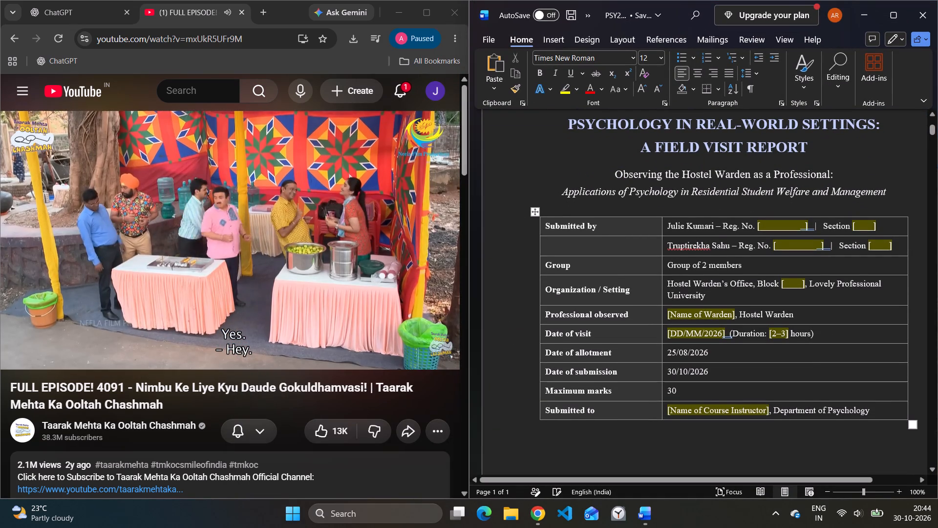
scroll(780, 336, down, 1)
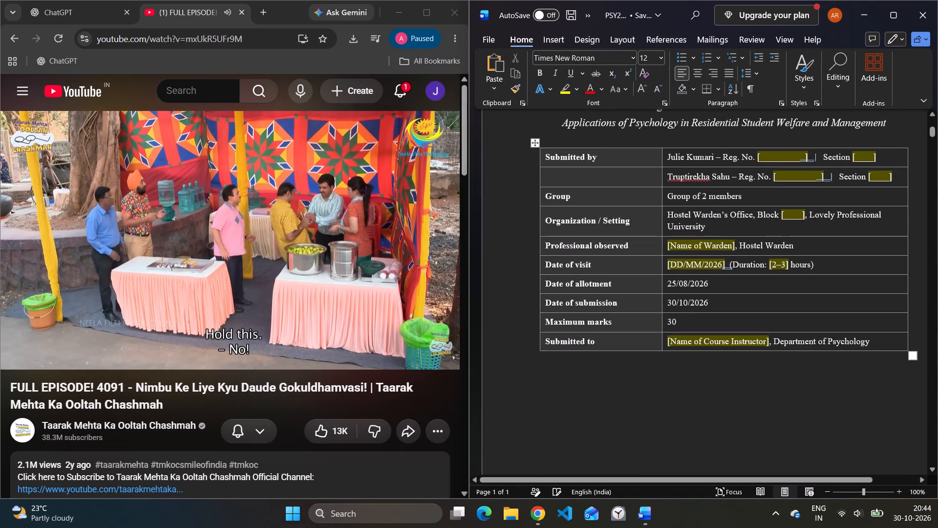
click(729, 244)
key(Right)
key(BackSpace)
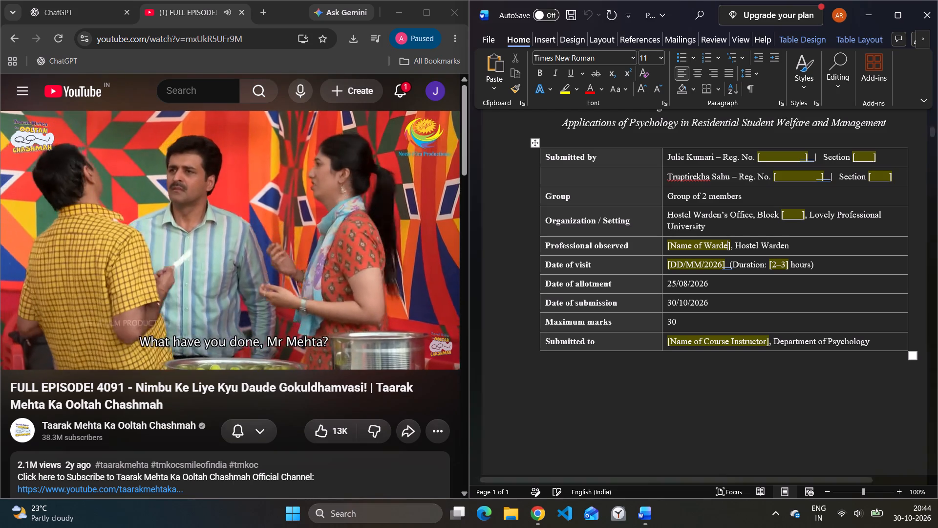
key(BackSpace)
key(BackSpace)
key(BackSpace)
key(BackSpace)
key(BackSpace)
key(BackSpace)
key(BackSpace)
key(BackSpace)
key(BackSpace)
key(BackSpace)
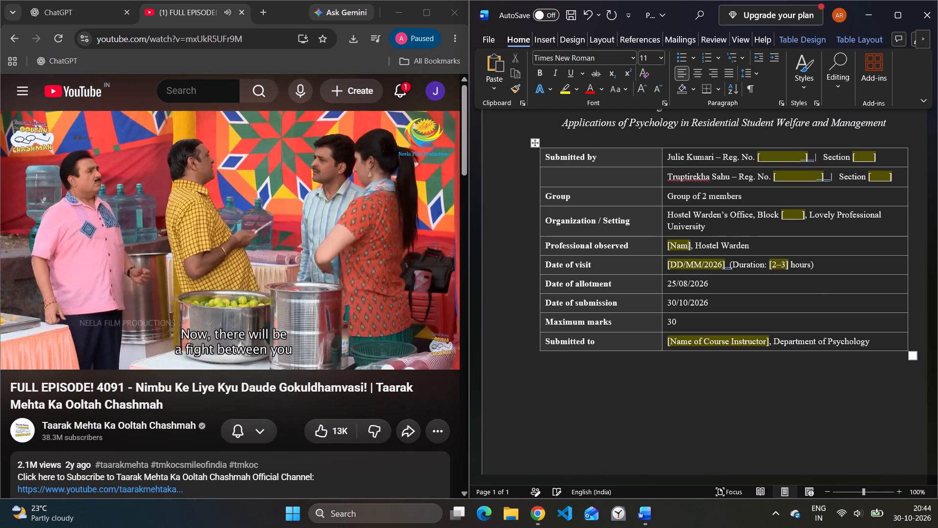
key(BackSpace)
key(BackSpace)
key(BackSpace)
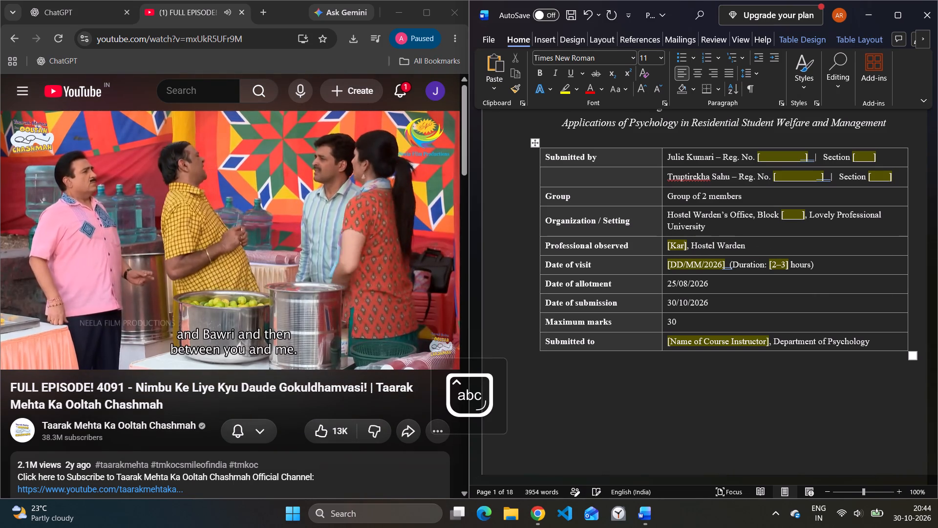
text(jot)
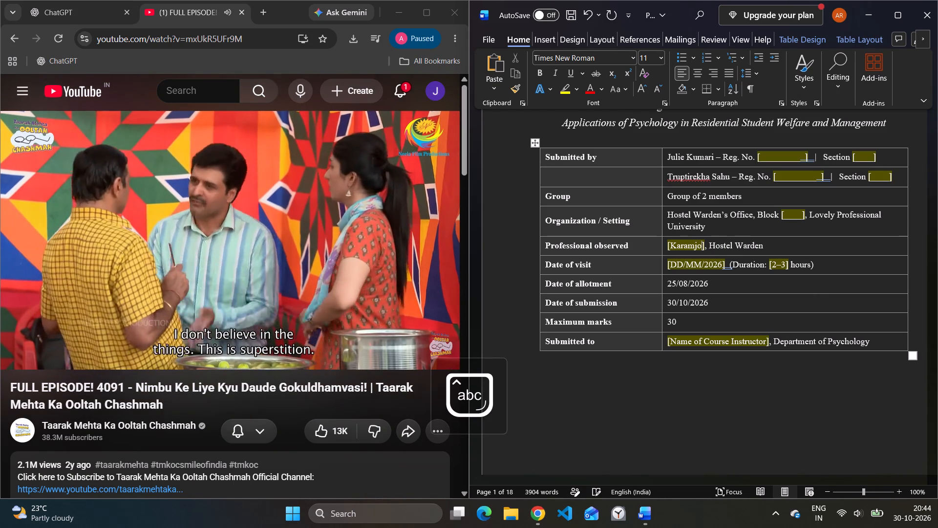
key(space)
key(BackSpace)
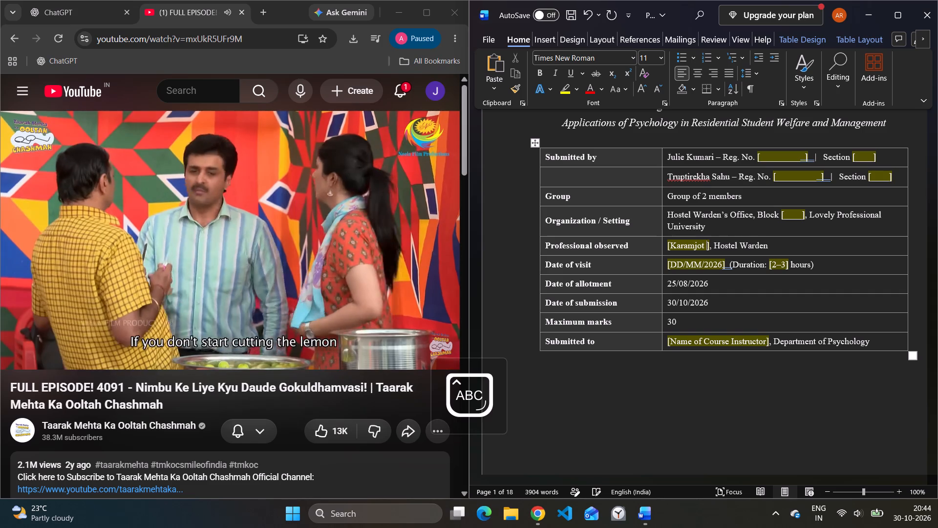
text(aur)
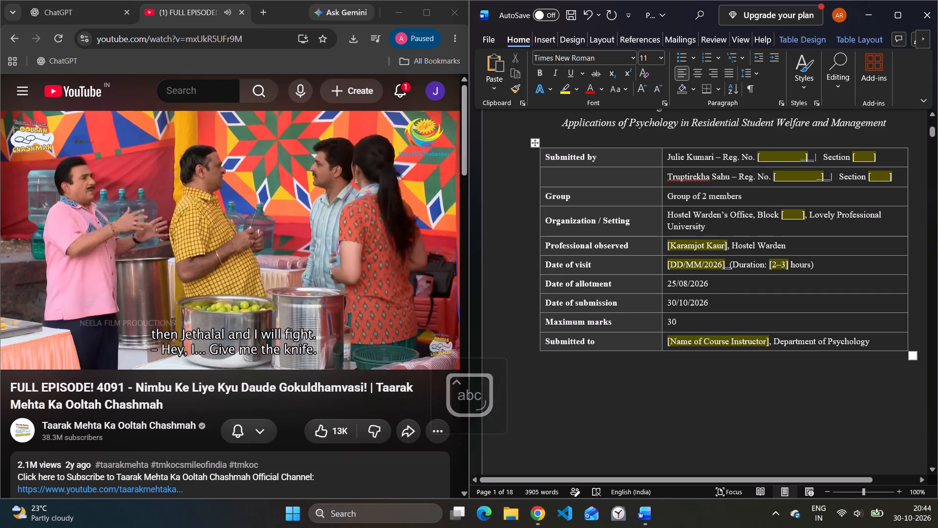
Set the cover table's Date of visit to 02/10/2026 by replacing the month and day placeholders.
click(703, 263)
key(BackSpace)
key(BackSpace)
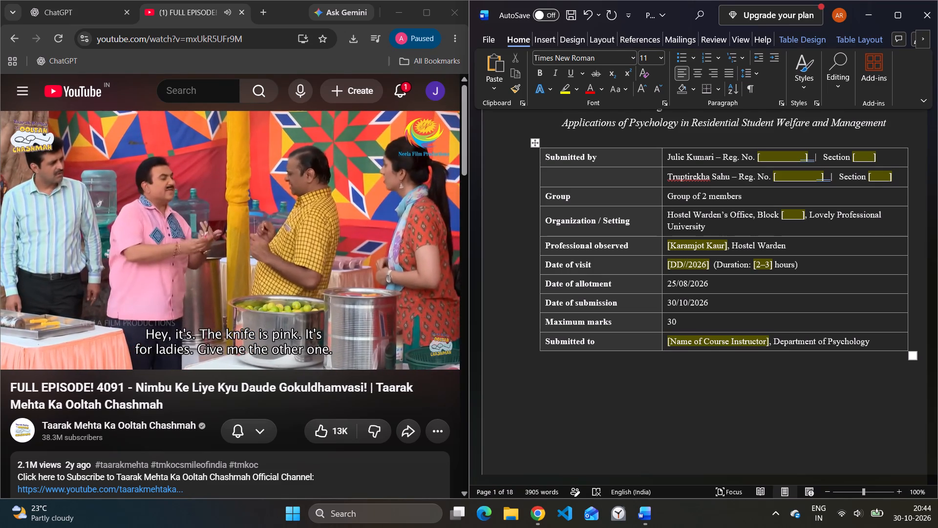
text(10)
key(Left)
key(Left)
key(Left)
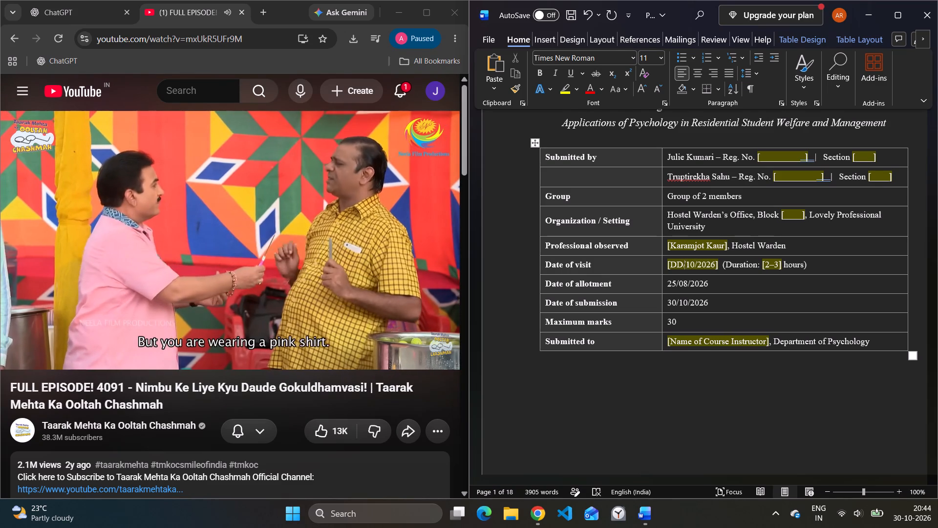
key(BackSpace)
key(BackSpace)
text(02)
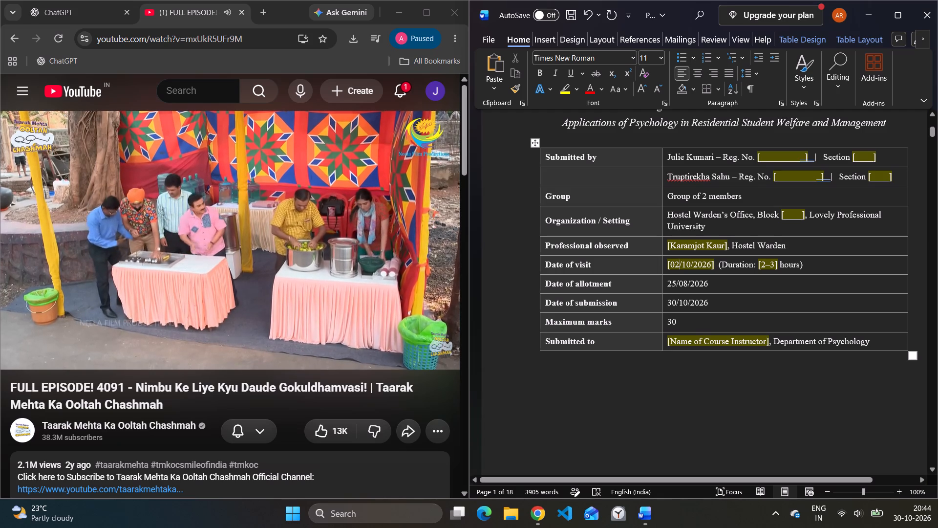
Replace the name placeholder in the cover table's Submitted to row with the course instructor's title and first name, keeping the square brackets.
scroll(714, 355, down, 2)
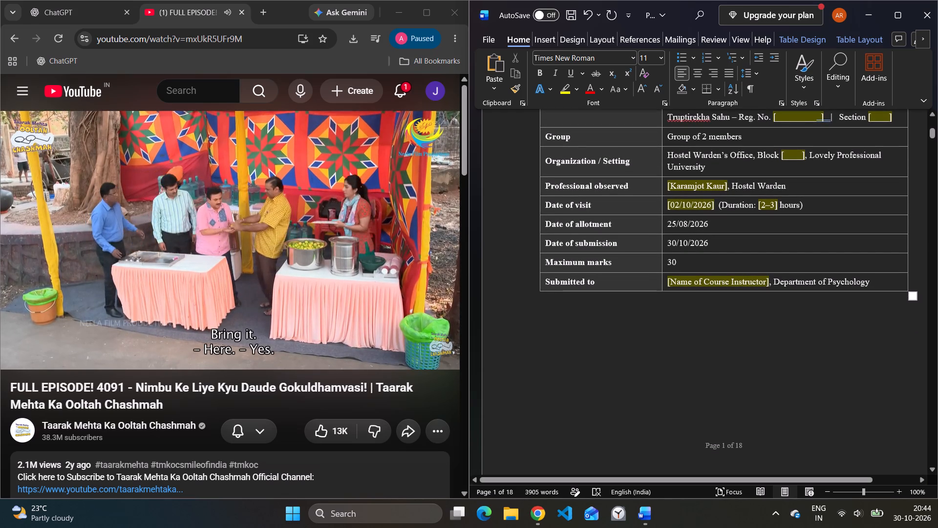
click(767, 284)
key(BackSpace)
key(BackSpace)
key(BackSpace)
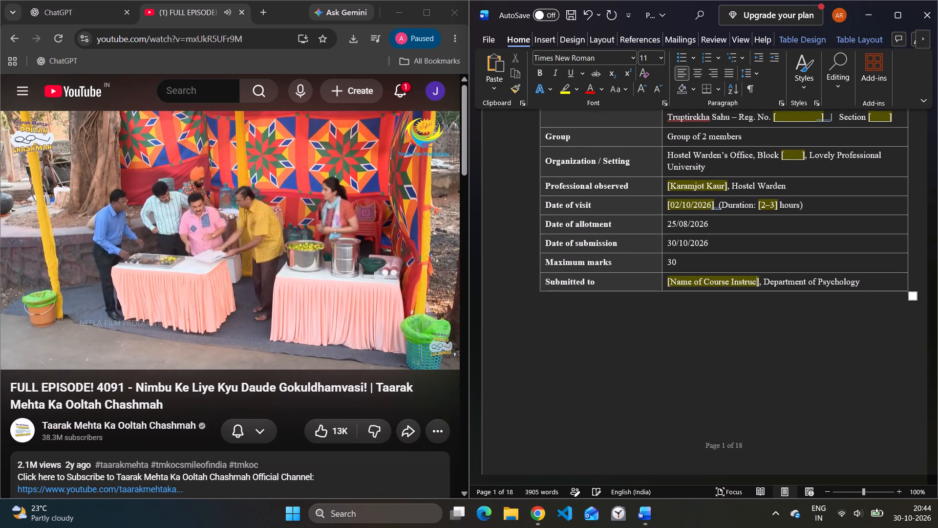
key(BackSpace)
key(BackSpace)
key(BackSpace)
key(BackSpace)
key(BackSpace)
key(BackSpace)
key(BackSpace)
key(BackSpace)
key(BackSpace)
key(BackSpace)
key(BackSpace)
key(BackSpace)
key(BackSpace)
key(BackSpace)
key(BackSpace)
key(BackSpace)
key(BackSpace)
key(BackSpace)
key(BackSpace)
key(BackSpace)
key(BackSpace)
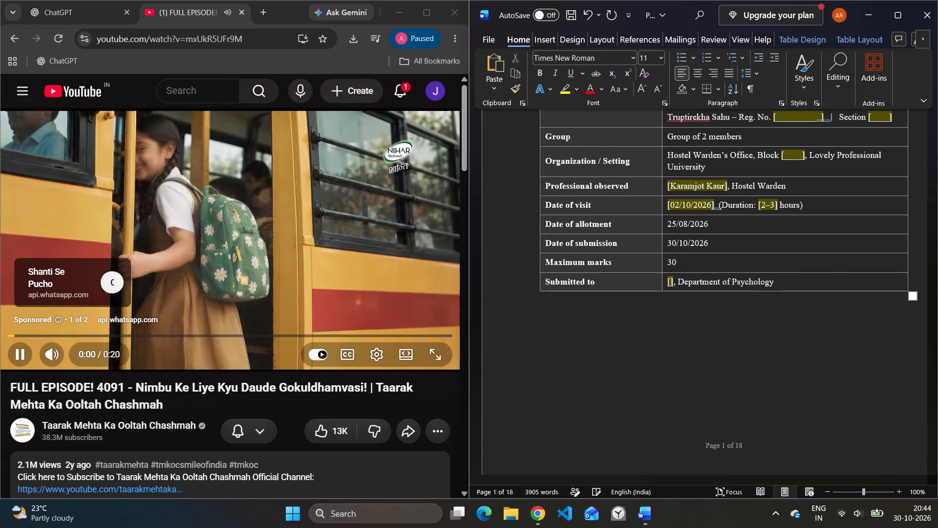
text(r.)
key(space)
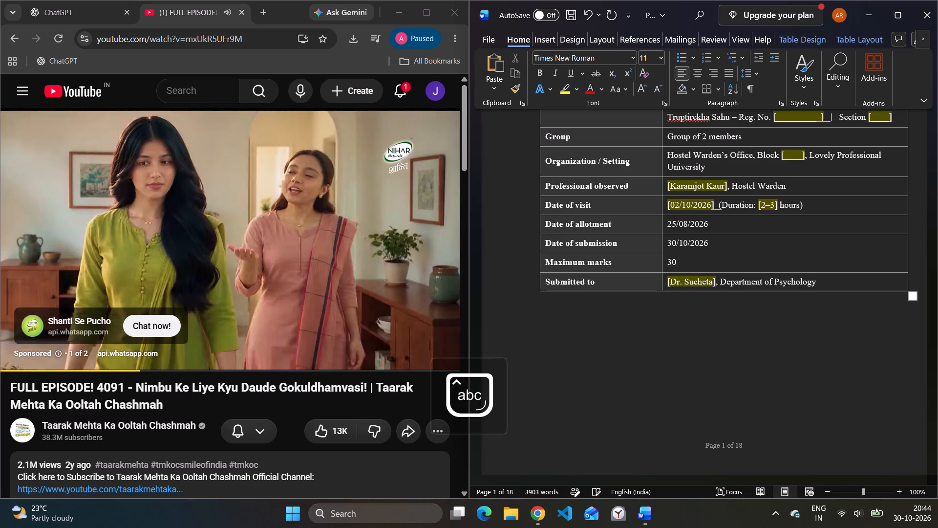
click(773, 360)
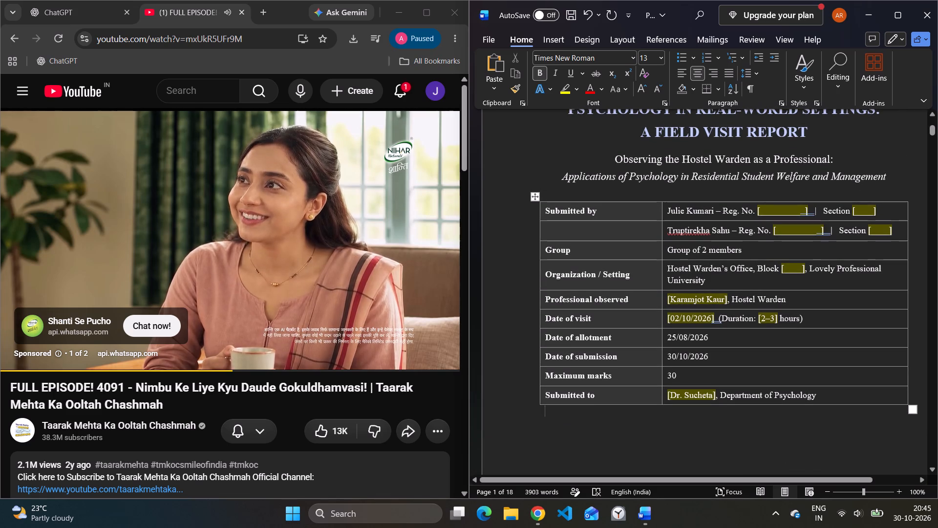
Remove the extra space between the date and the duration in the cover table's Date of visit row.
click(717, 317)
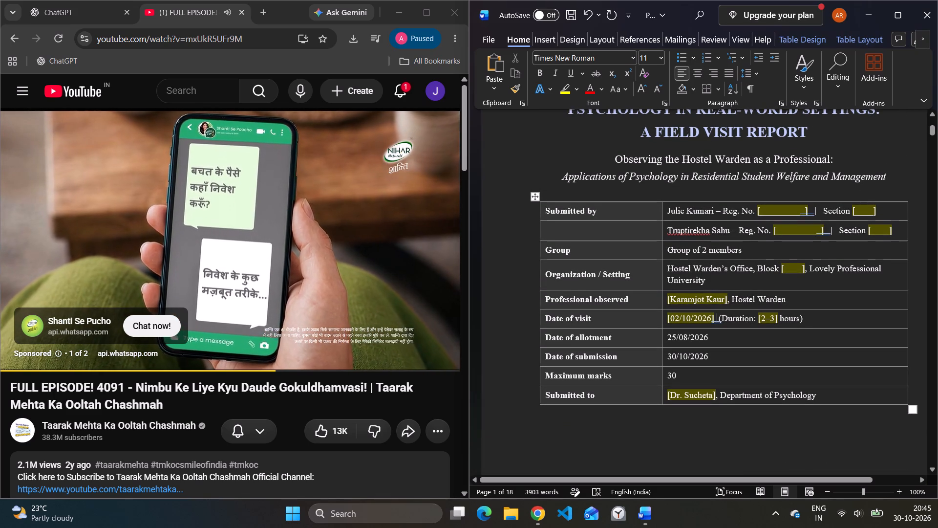
key(BackSpace)
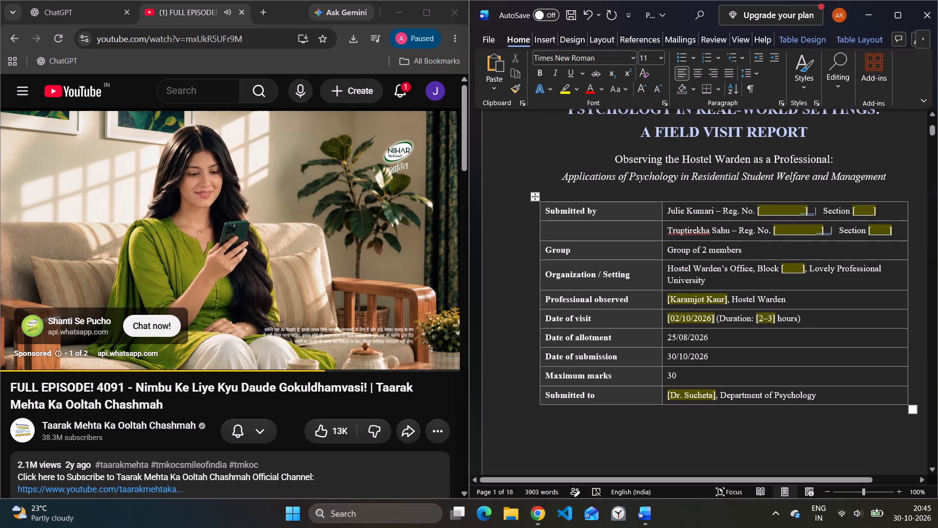
Replace the first student's registration number placeholder in the Submitted by row with the student's registration number, keeping the square brackets.
click(829, 233)
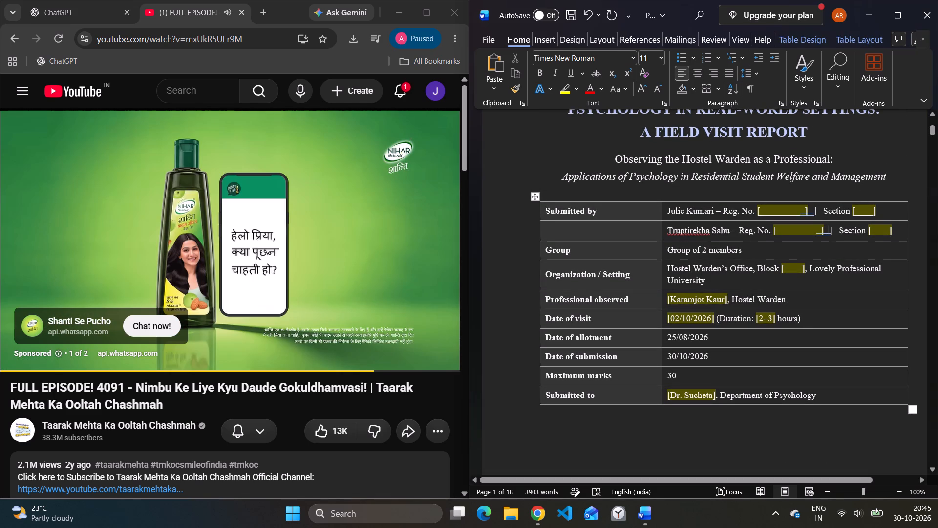
click(807, 216)
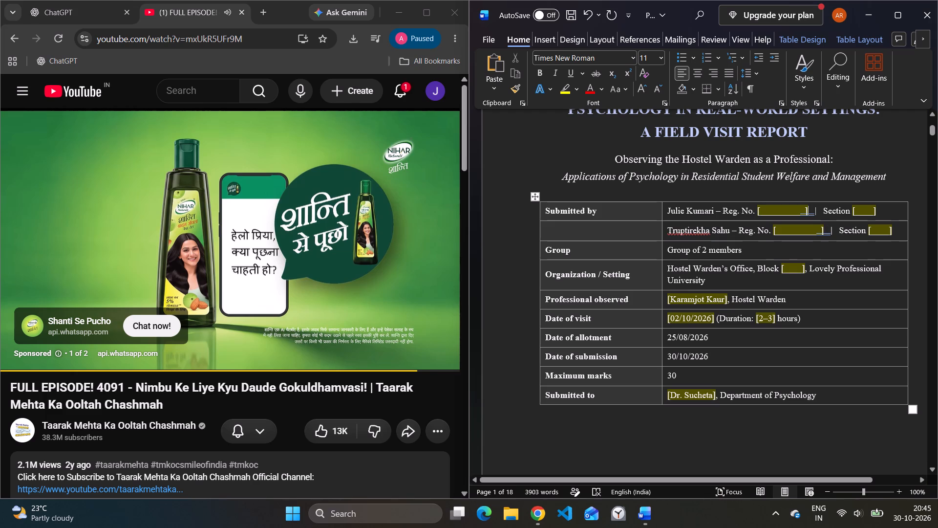
key(Left)
key(BackSpace)
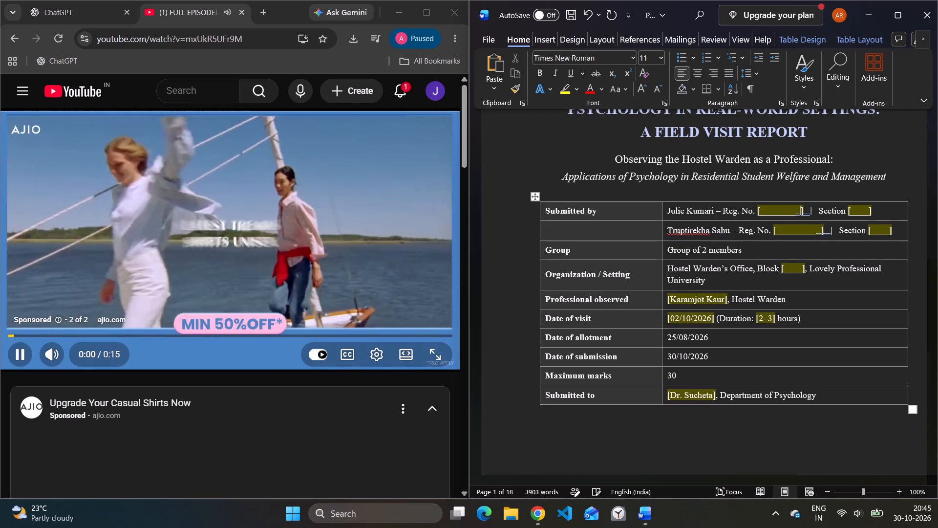
key(BackSpace)
key(BackSpace)
key(BackSpace)
key(BackSpace)
key(BackSpace)
key(BackSpace)
key(BackSpace)
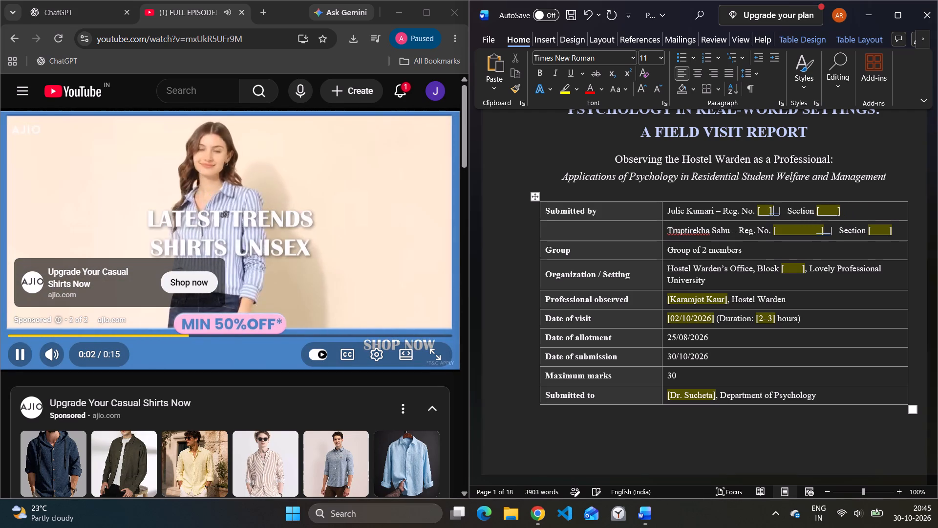
key(BackSpace)
key(BackSpace)
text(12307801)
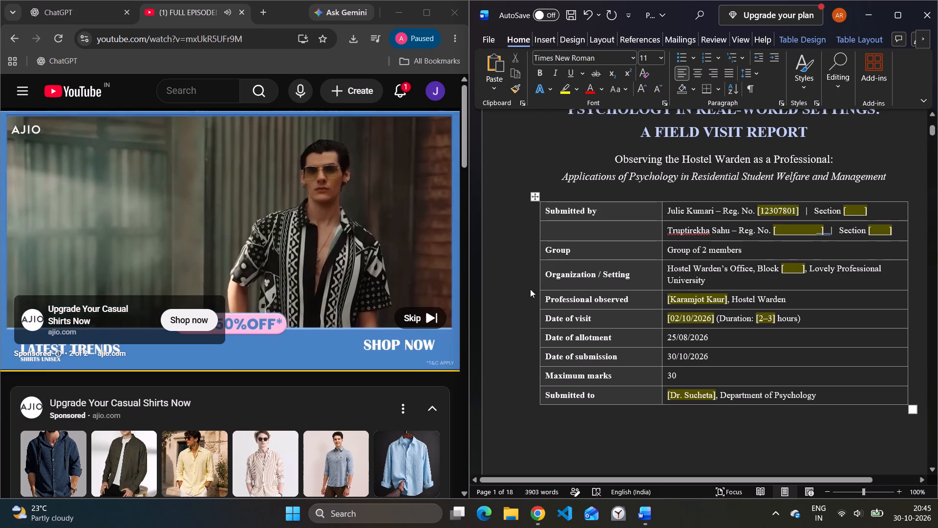
Skip the advertisement playing in the YouTube video in the browser.
click(421, 311)
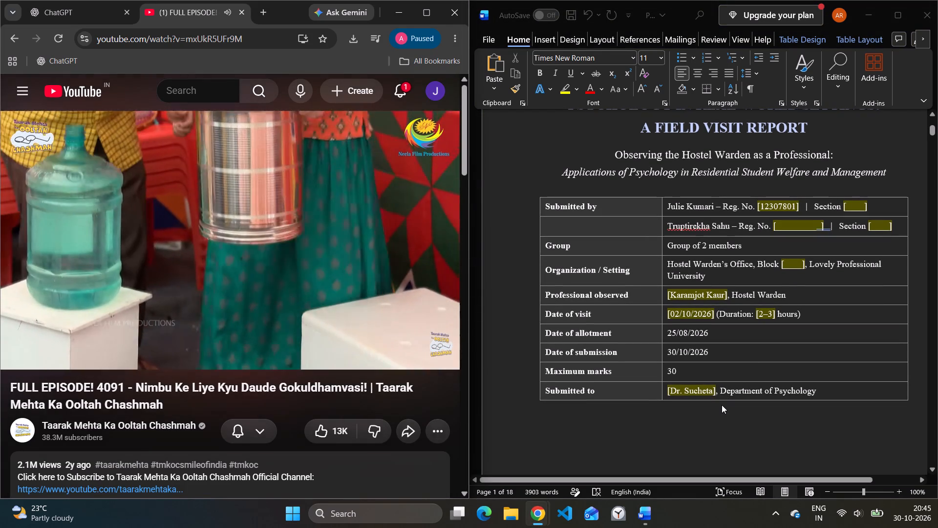
Fill in 13 as the block number in the cover table's Organization / Setting row.
click(802, 269)
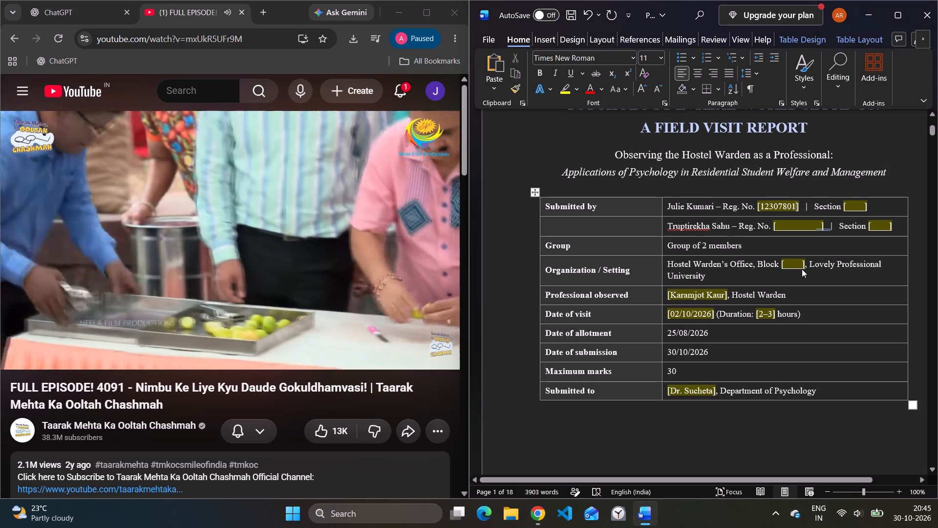
click(802, 266)
key(BackSpace)
key(BackSpace)
key(BackSpace)
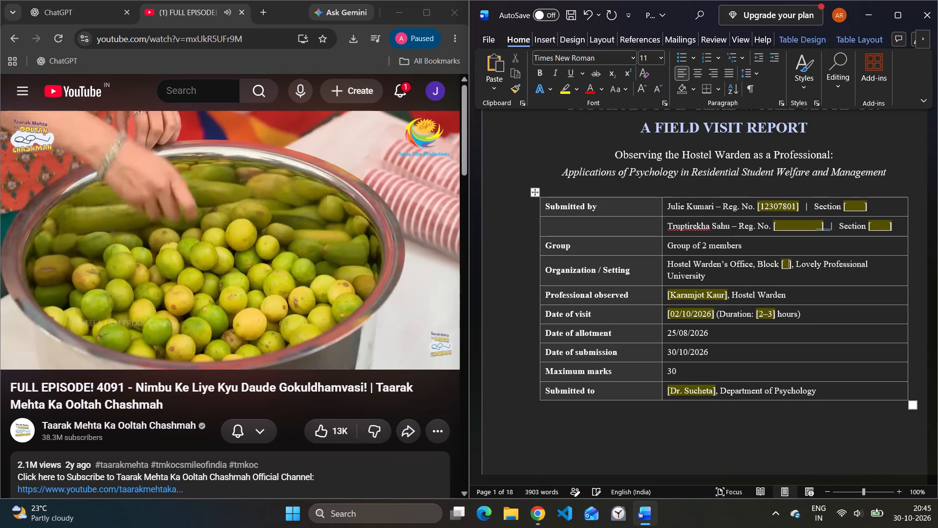
key(BackSpace)
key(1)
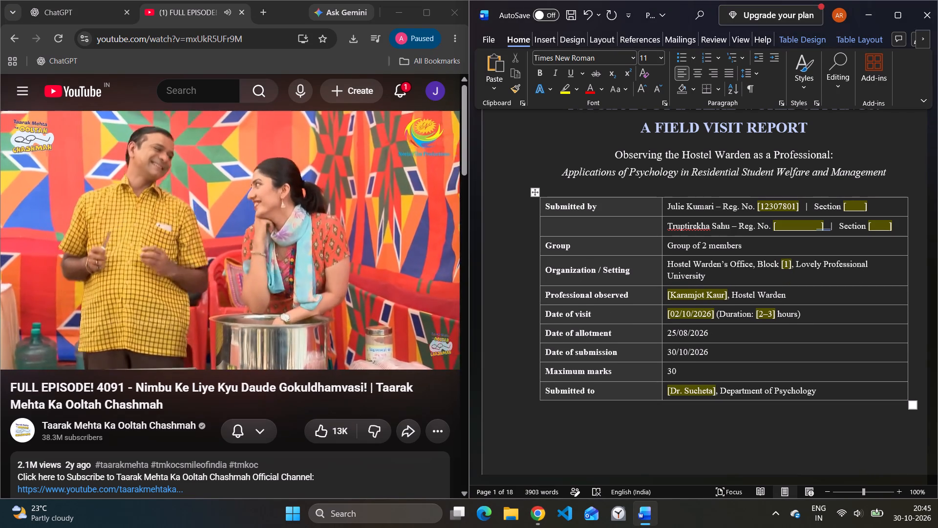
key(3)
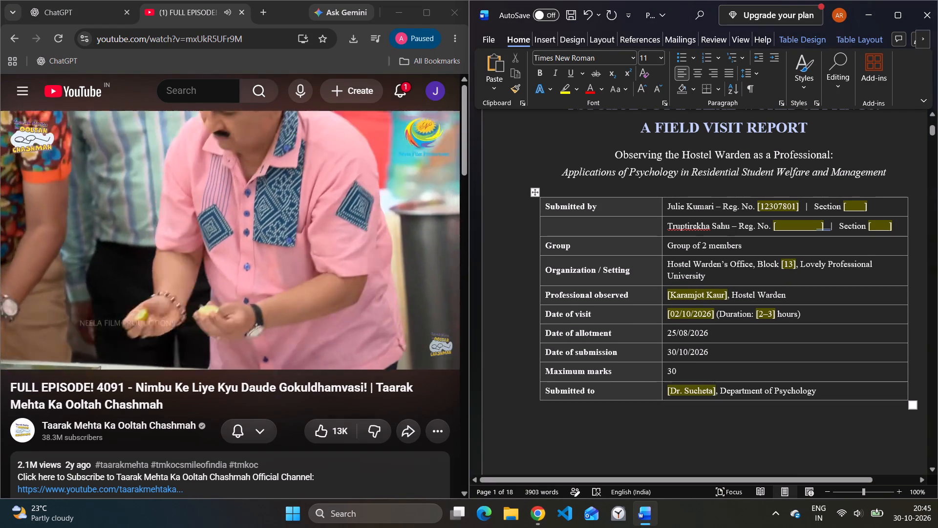
Replace the blank line after Reg. No. with the first student's registration number in the request letter's signature table.
click(771, 435)
scroll(771, 435, down, 3)
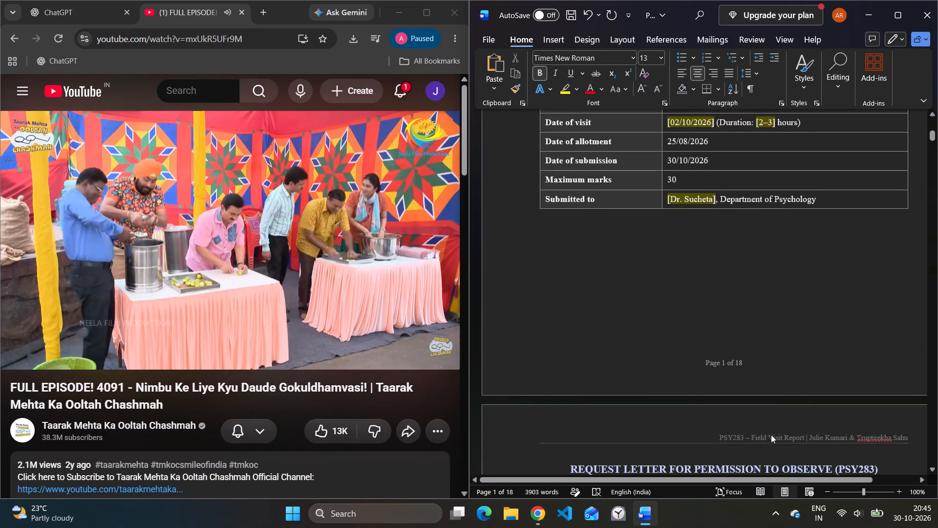
scroll(771, 435, down, 1)
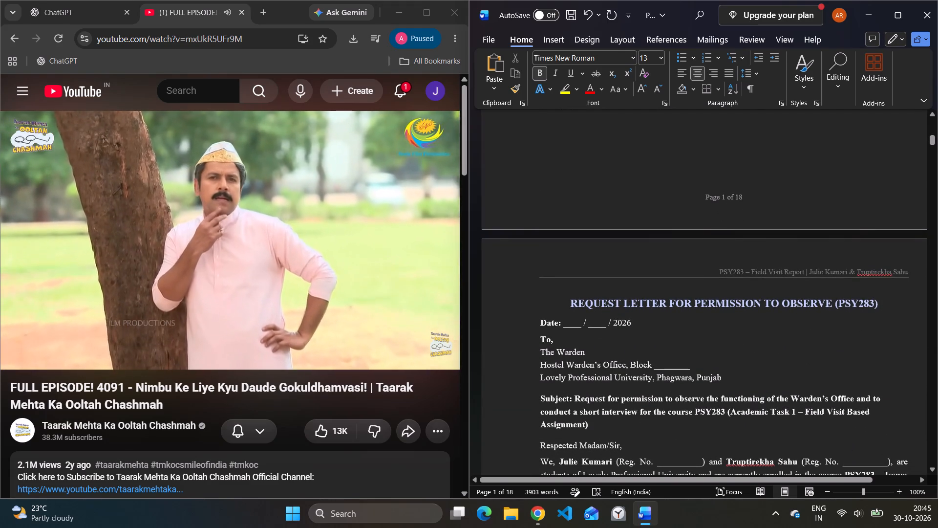
scroll(584, 325, down, 3)
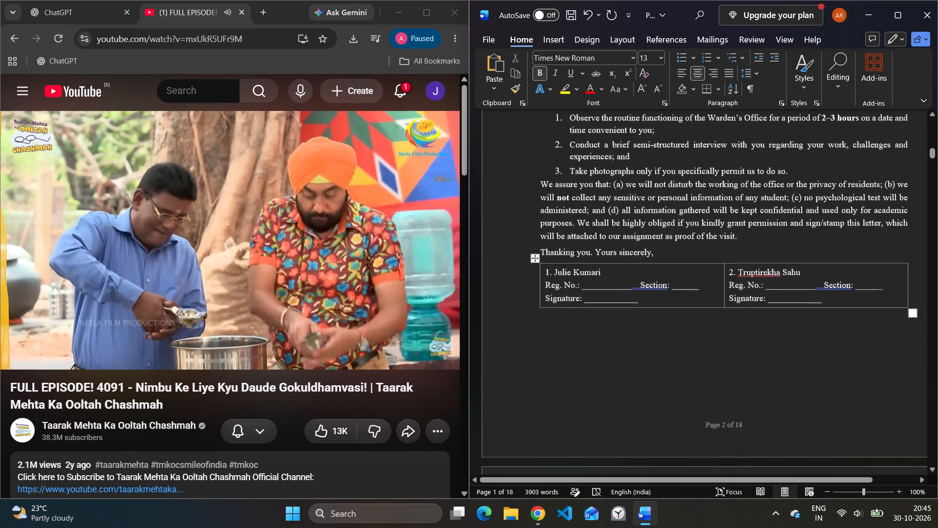
click(629, 283)
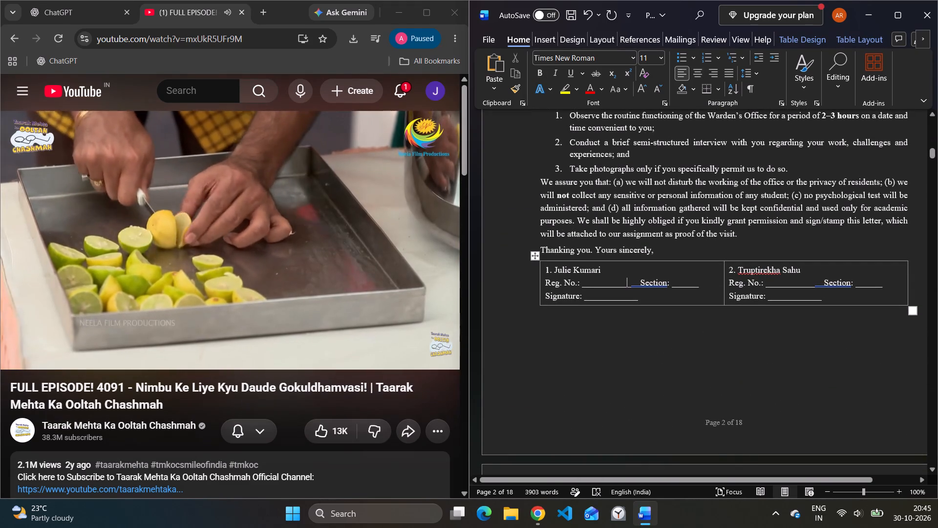
key(BackSpace)
key(BackSpace)
key(BackSpace)
key(BackSpace)
key(BackSpace)
key(BackSpace)
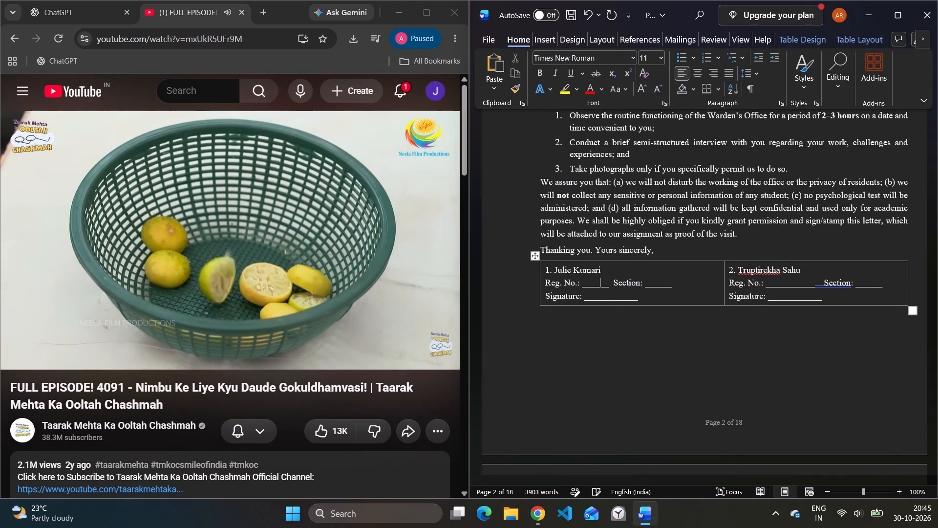
key(BackSpace)
key(BackSpace)
key(BackSpace)
key(BackSpace)
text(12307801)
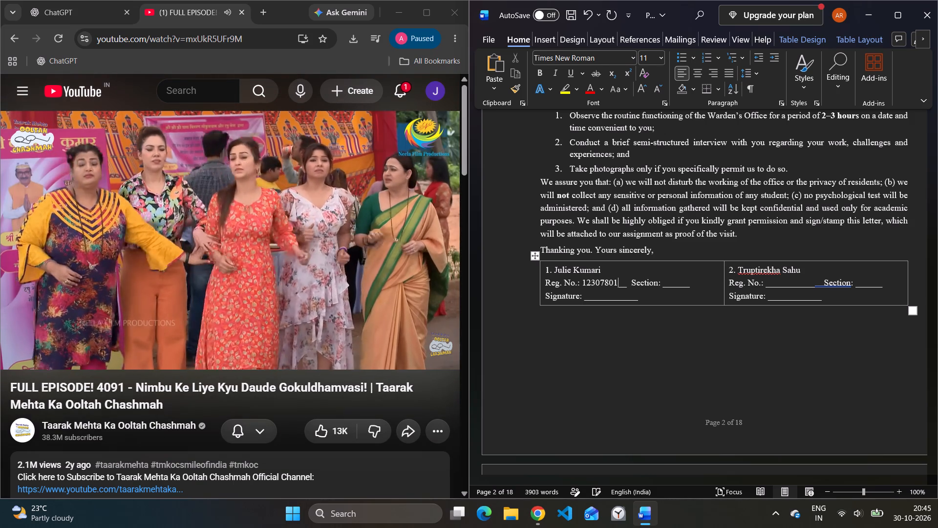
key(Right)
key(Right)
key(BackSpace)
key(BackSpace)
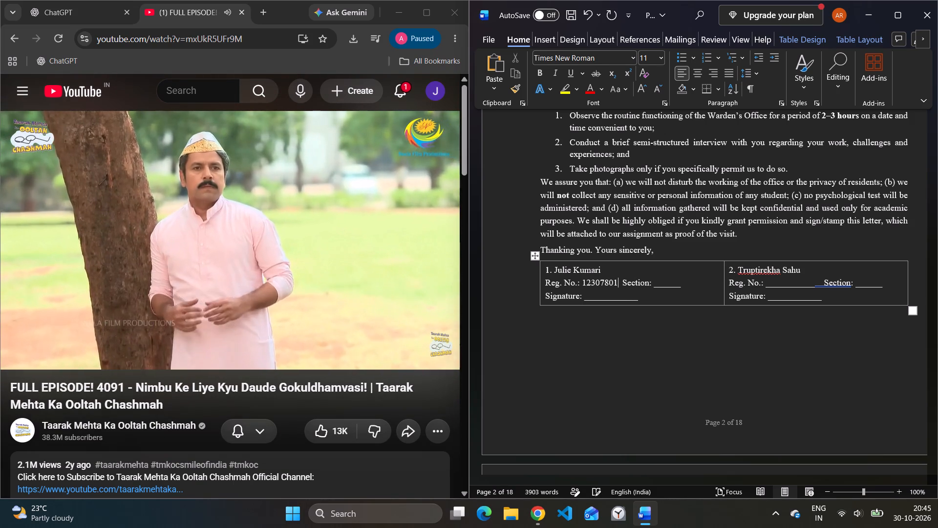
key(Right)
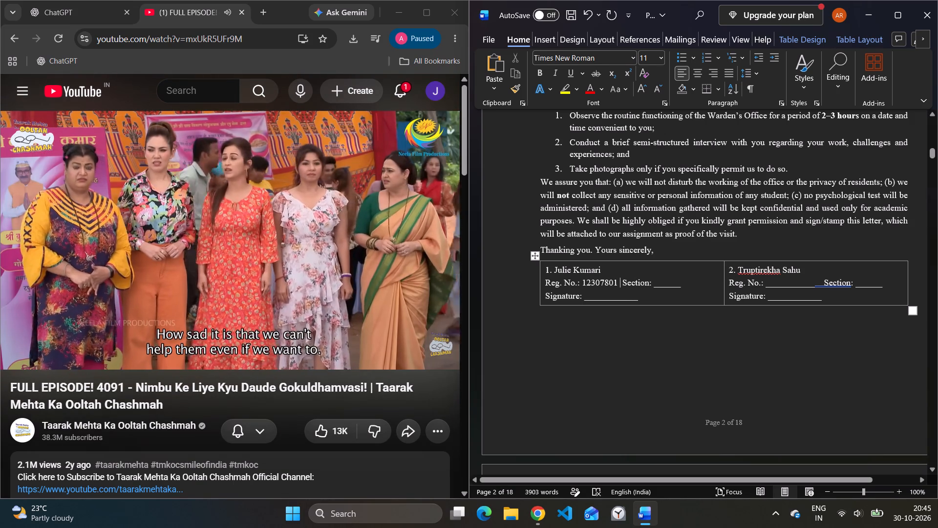
Delete the blank line after the second student's Reg. No. in the request letter's signature table.
click(819, 281)
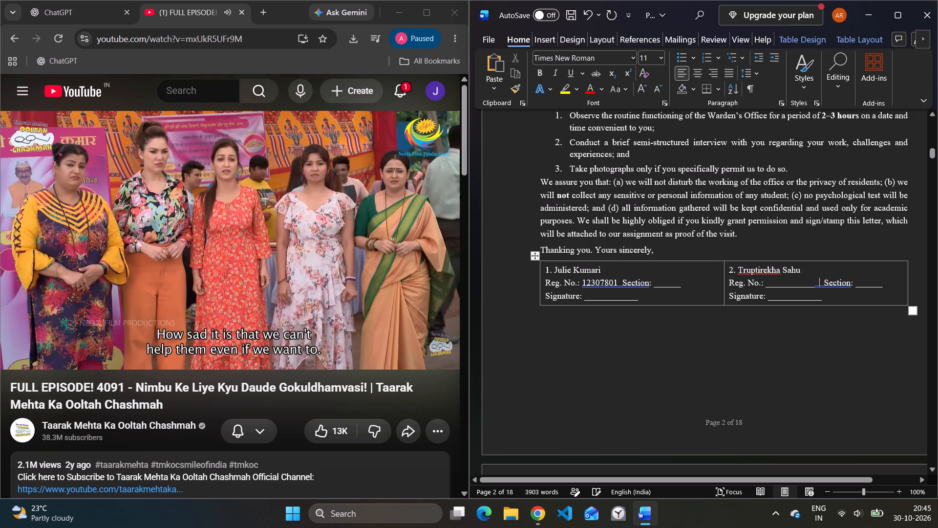
key(Right)
key(BackSpace)
key(BackSpace)
key(BackSpace)
key(BackSpace)
key(BackSpace)
key(BackSpace)
key(BackSpace)
key(BackSpace)
key(BackSpace)
key(BackSpace)
key(BackSpace)
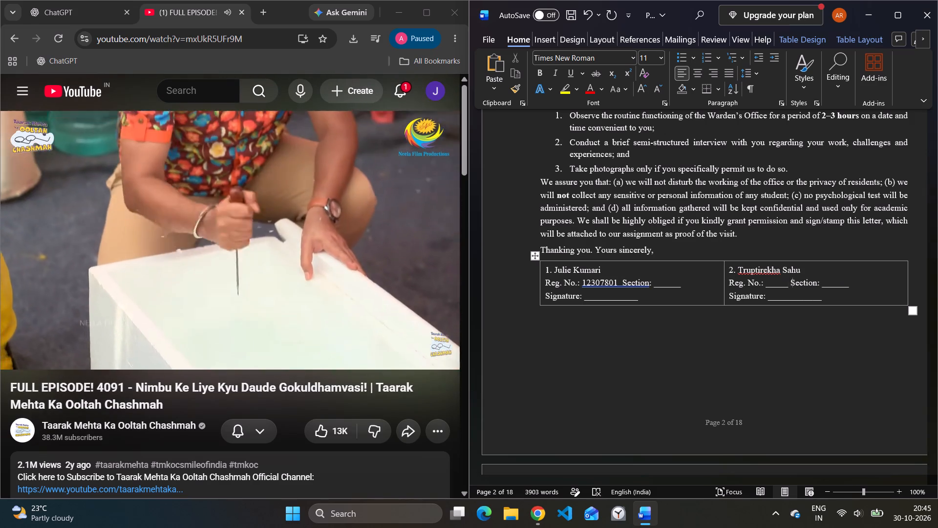
key(BackSpace)
key(BackSpace)
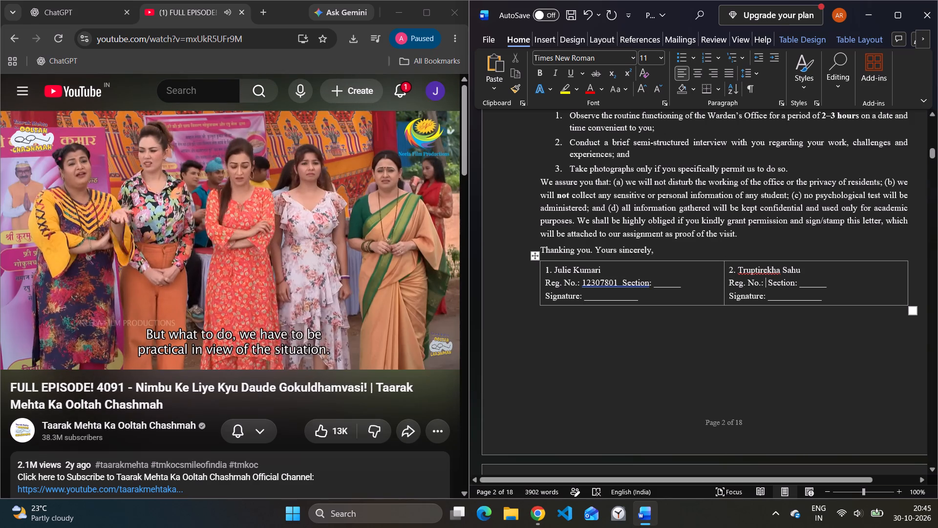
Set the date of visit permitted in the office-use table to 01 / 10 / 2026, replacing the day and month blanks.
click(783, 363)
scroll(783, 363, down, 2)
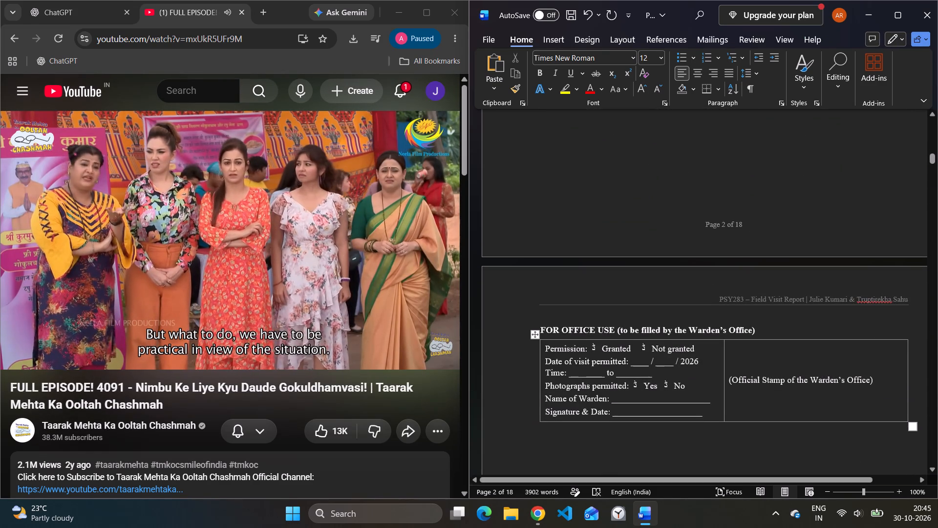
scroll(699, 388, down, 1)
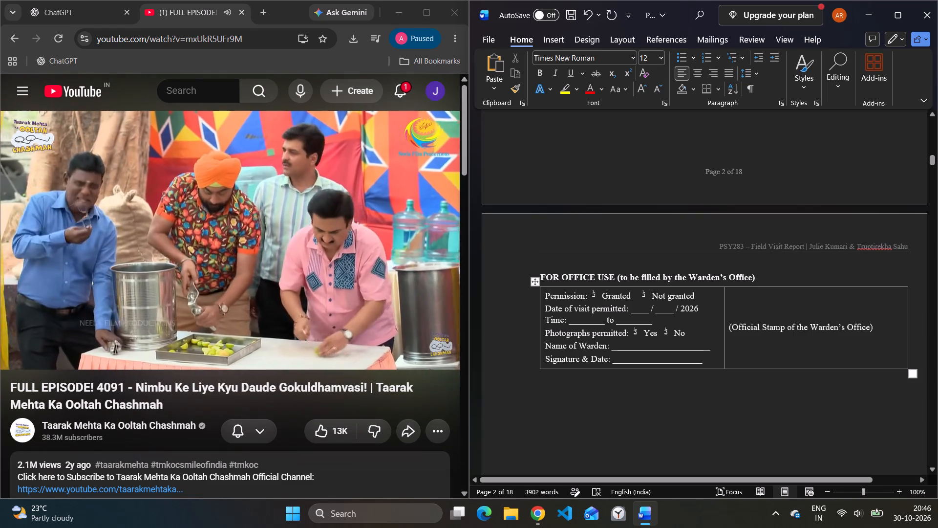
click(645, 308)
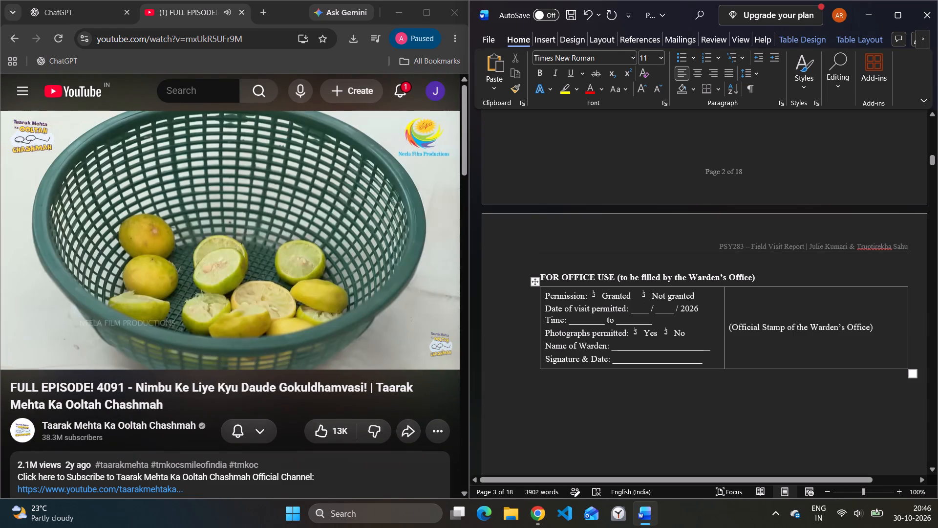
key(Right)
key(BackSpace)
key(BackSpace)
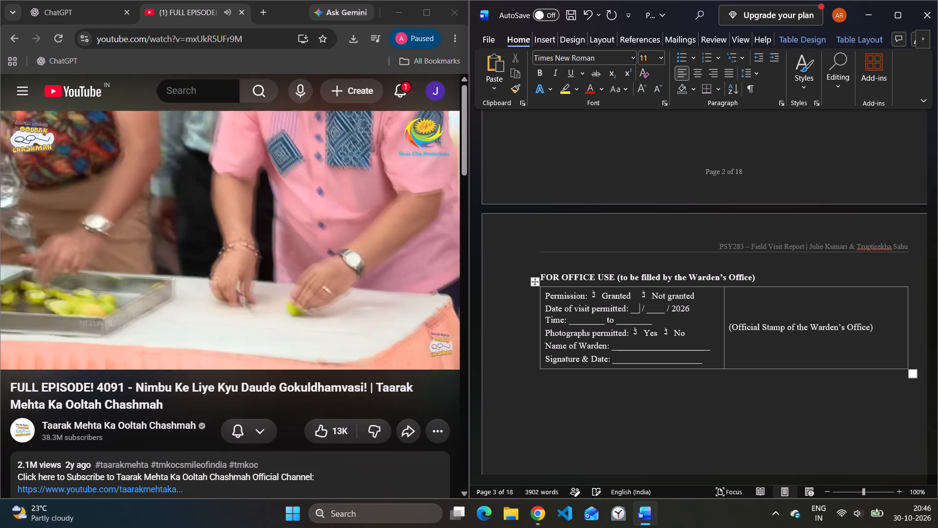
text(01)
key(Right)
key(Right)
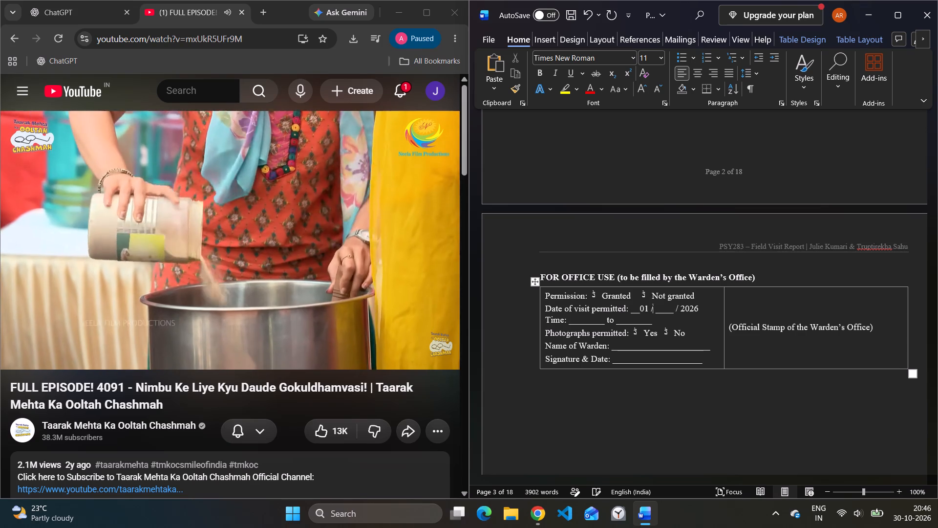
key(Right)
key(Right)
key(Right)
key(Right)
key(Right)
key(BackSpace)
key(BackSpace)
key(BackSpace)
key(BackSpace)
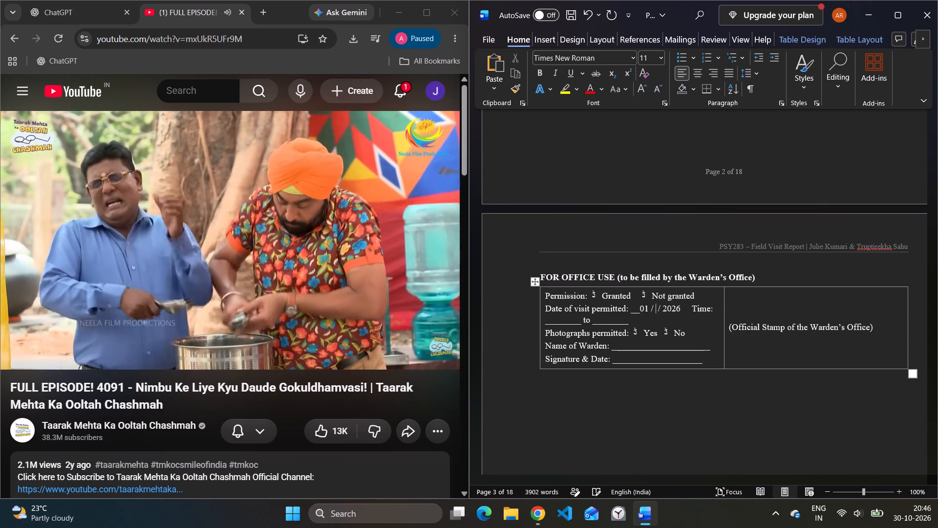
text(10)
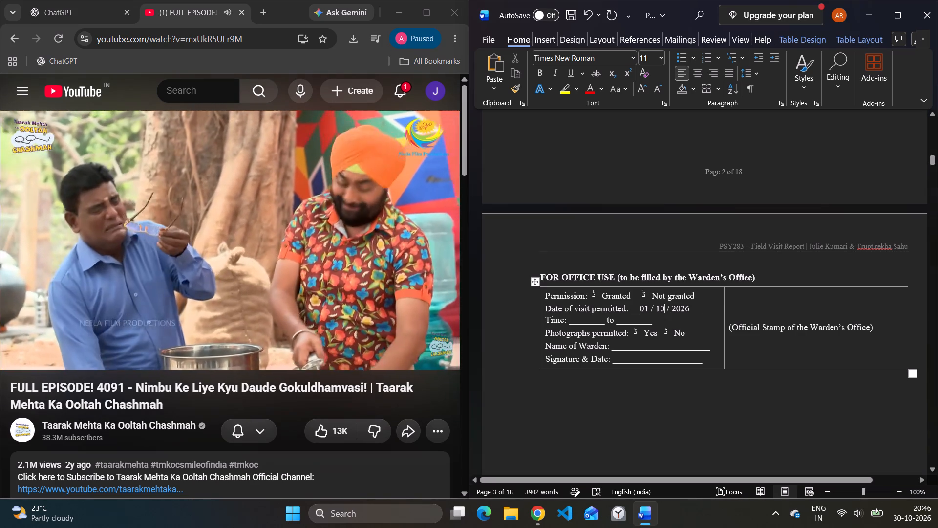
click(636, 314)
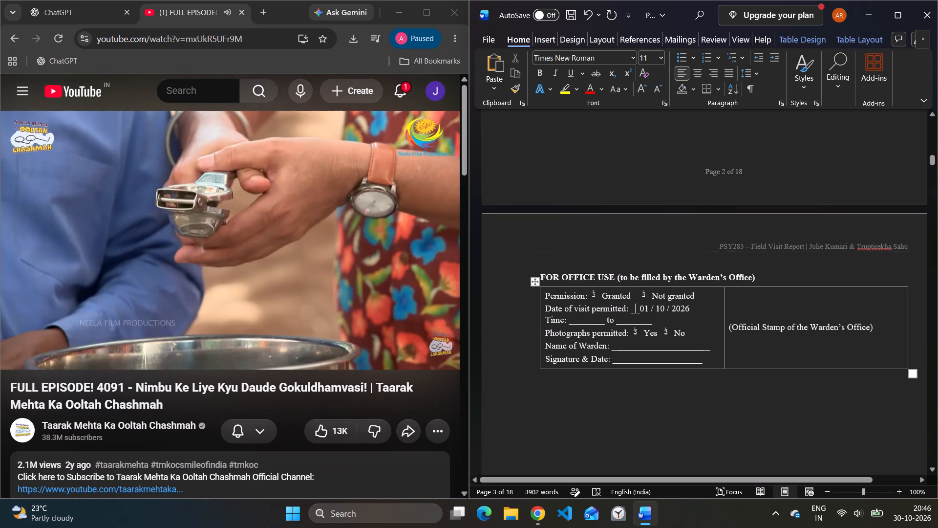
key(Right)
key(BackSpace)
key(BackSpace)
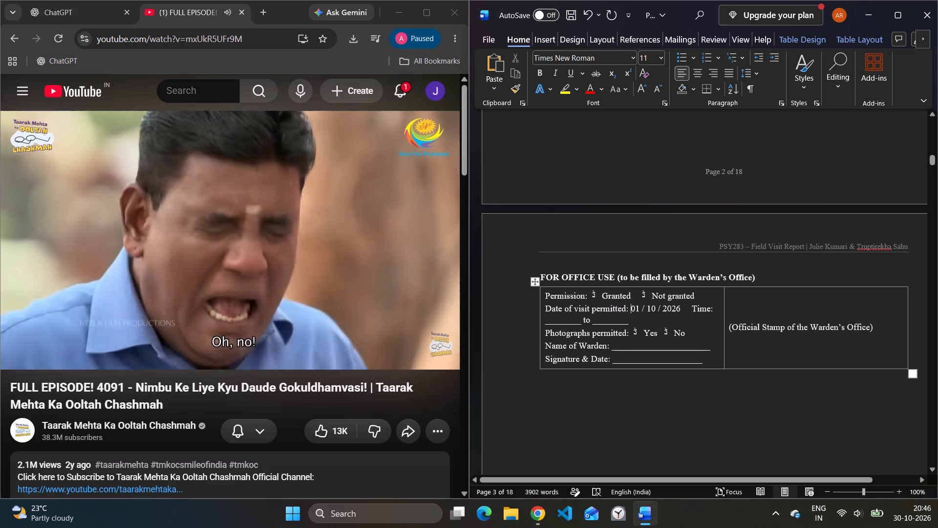
Try to delete the empty space below the office-use table, before the completion certificate.
click(804, 331)
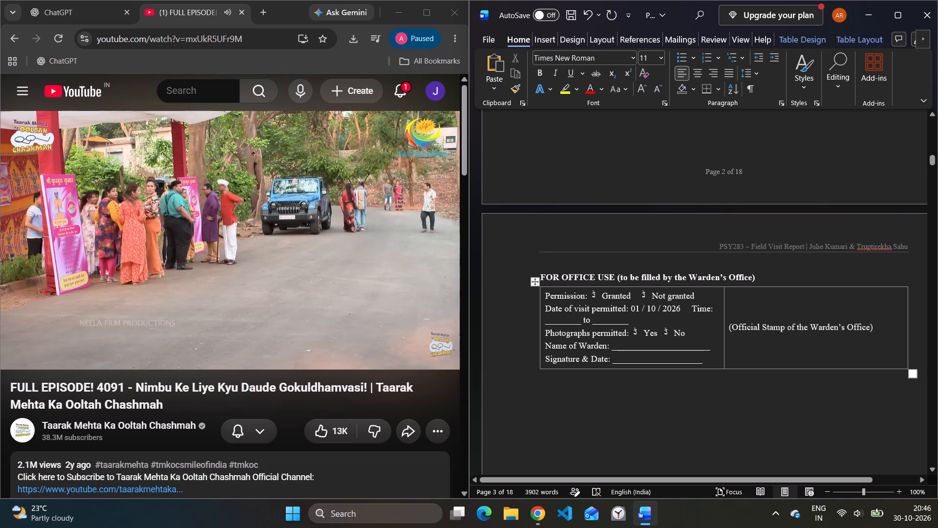
scroll(748, 375, down, 4)
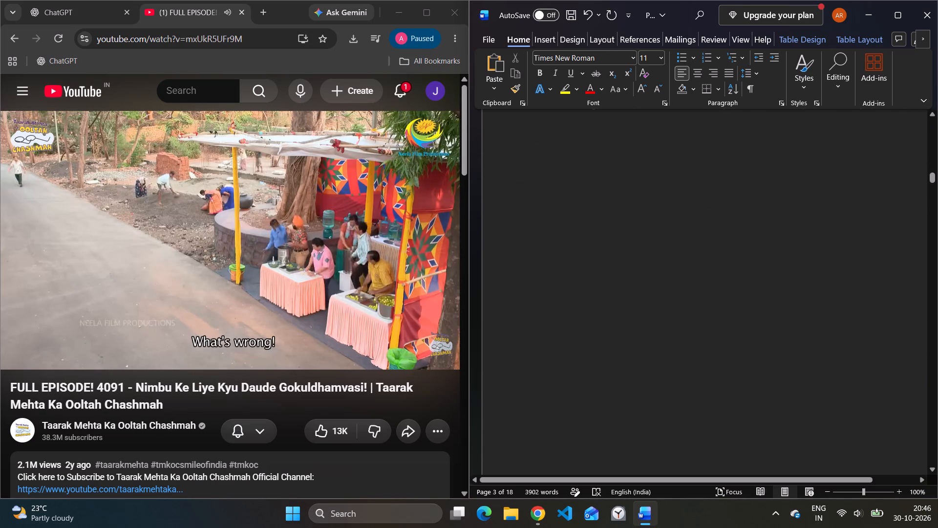
scroll(748, 375, down, 1)
scroll(748, 375, up, 9)
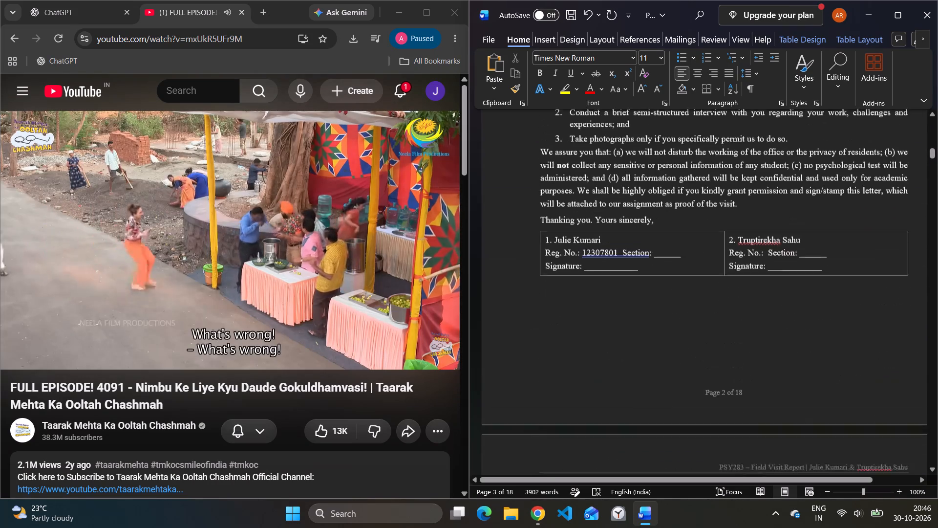
scroll(662, 389, down, 3)
click(686, 291)
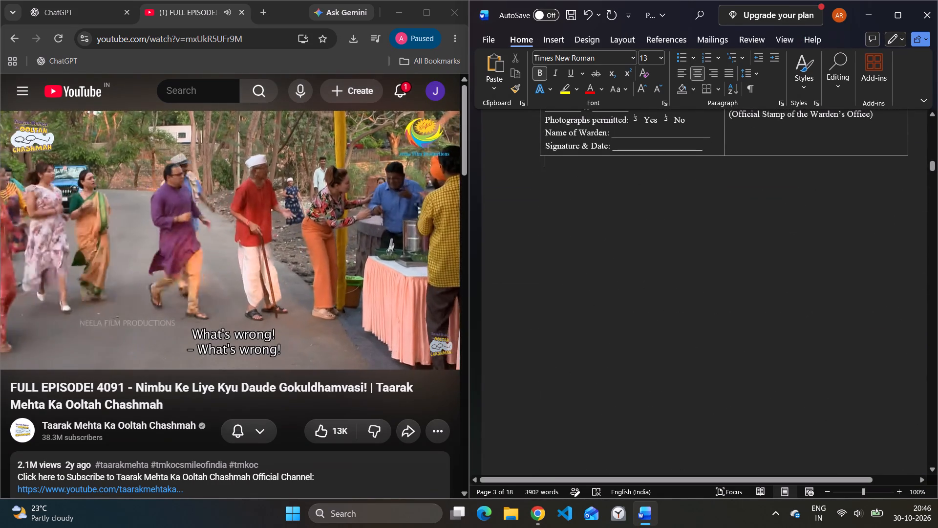
key(Delete)
Delete the FOR OFFICE USE heading together with its table after the request letter.
scroll(686, 291, up, 6)
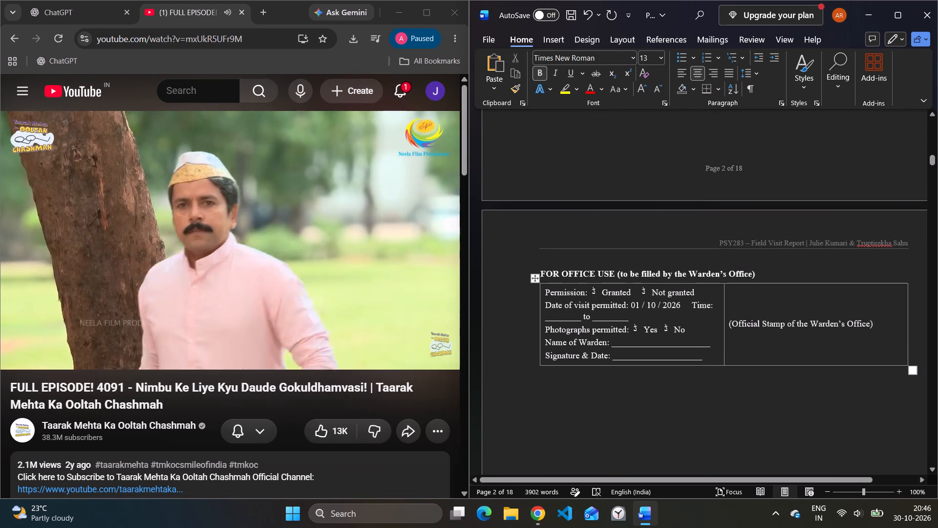
click(562, 422)
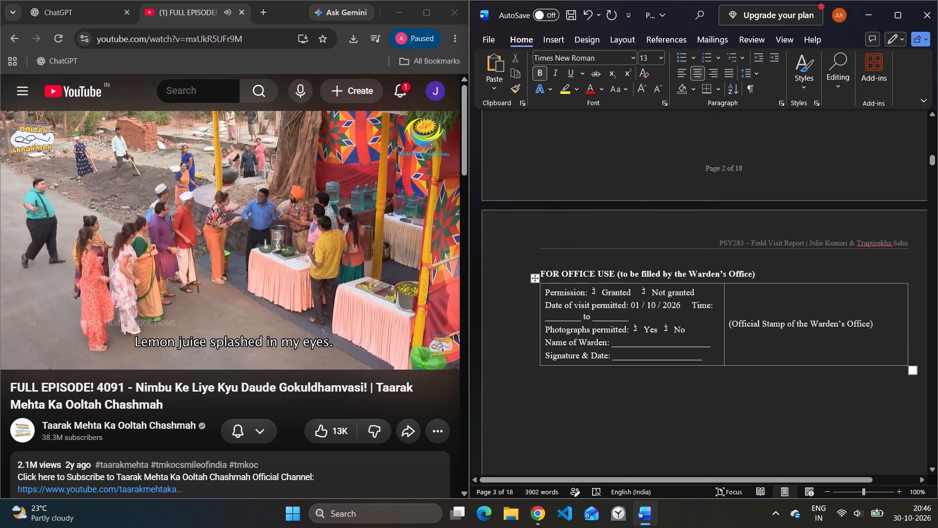
drag(536, 264, 699, 361)
key(Delete)
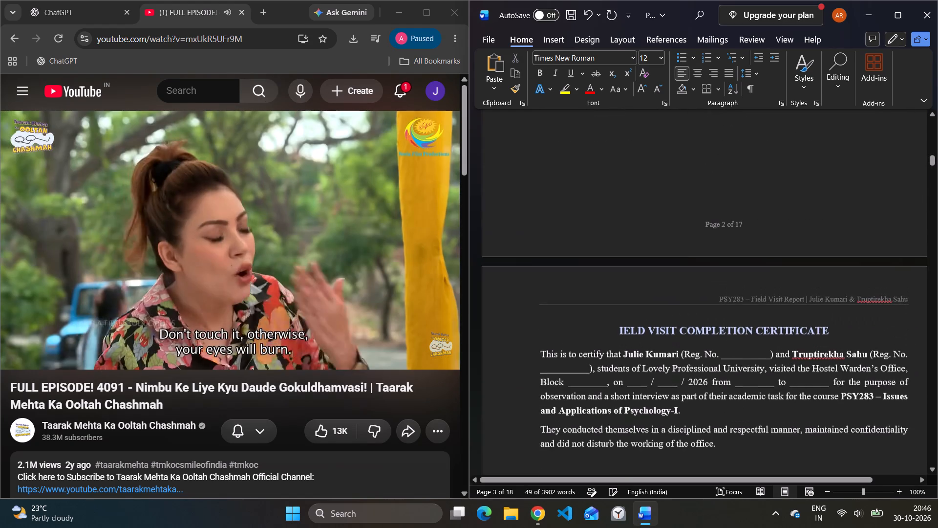
Delete the official stamp placeholder text from the completion certificate's signature table.
scroll(699, 361, down, 3)
scroll(699, 361, up, 1)
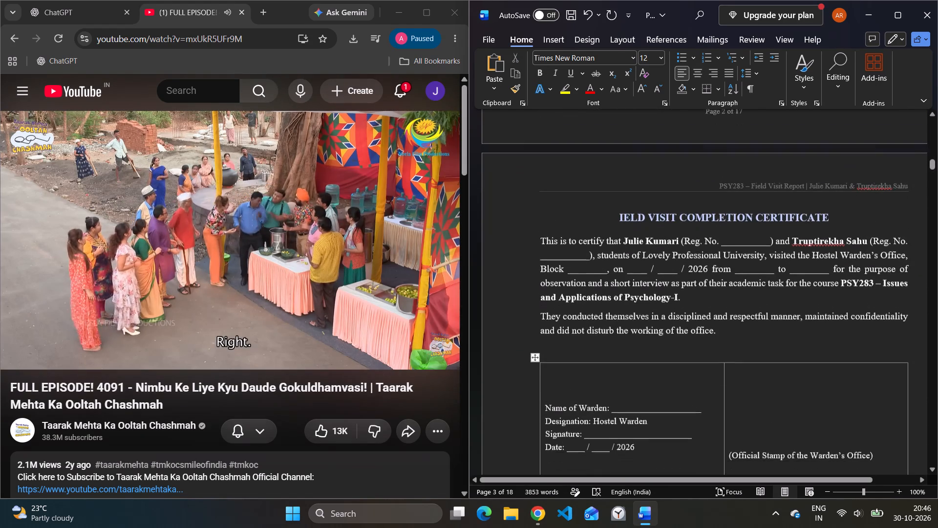
scroll(699, 361, up, 1)
scroll(735, 330, down, 1)
scroll(735, 330, up, 1)
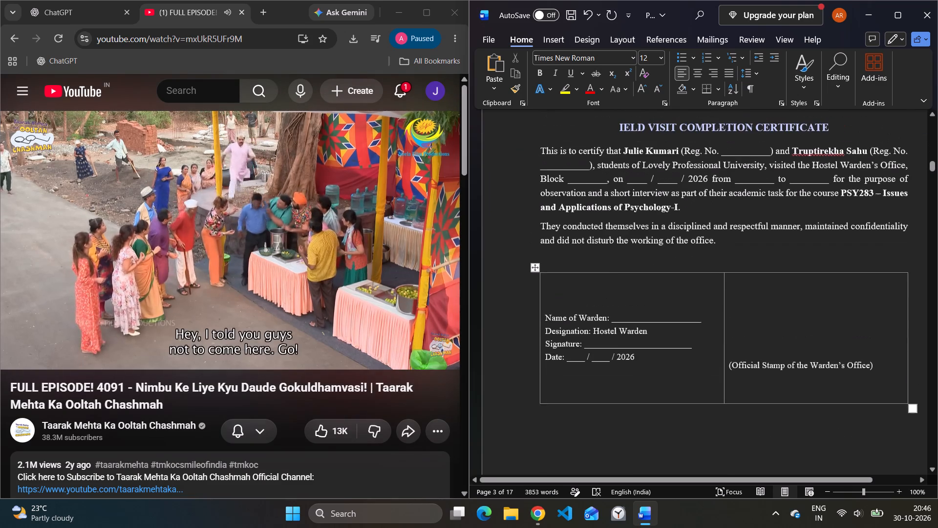
scroll(735, 330, up, 1)
drag(887, 387, 796, 392)
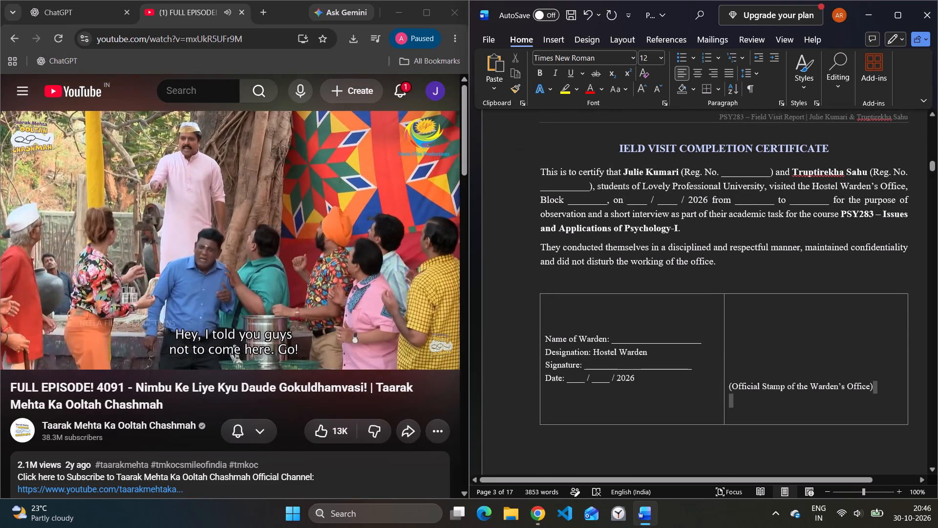
drag(796, 392, 728, 390)
key(BackSpace)
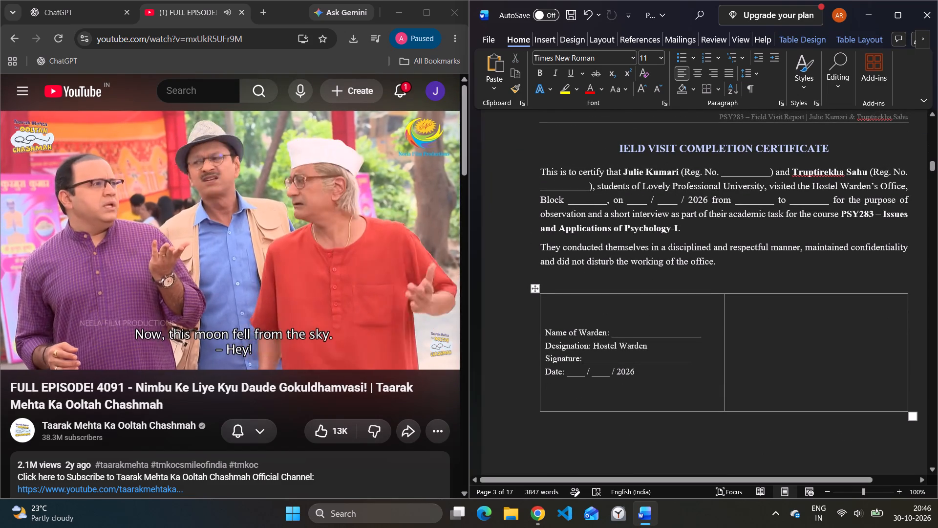
Move the Signature line from the warden details cell into the empty cell beside it in the certificate table.
drag(545, 357, 694, 358)
click(694, 358)
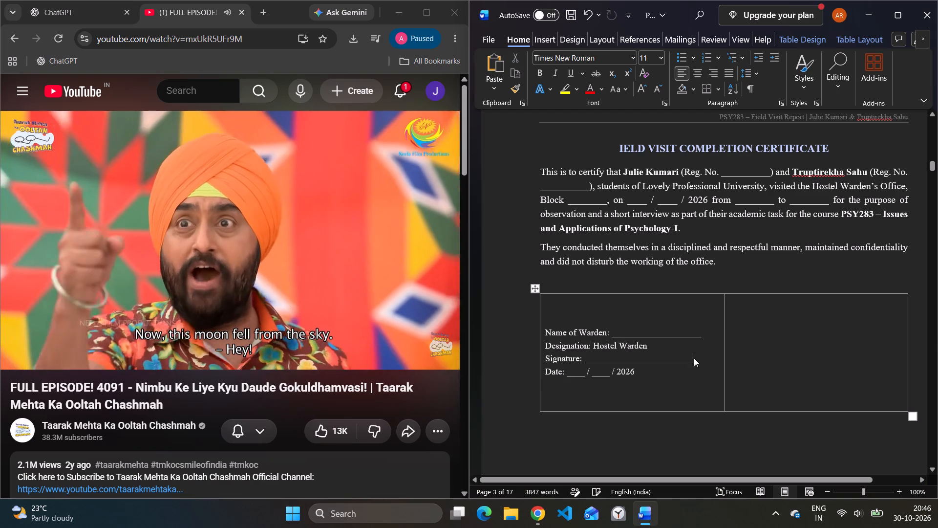
drag(694, 359, 540, 357)
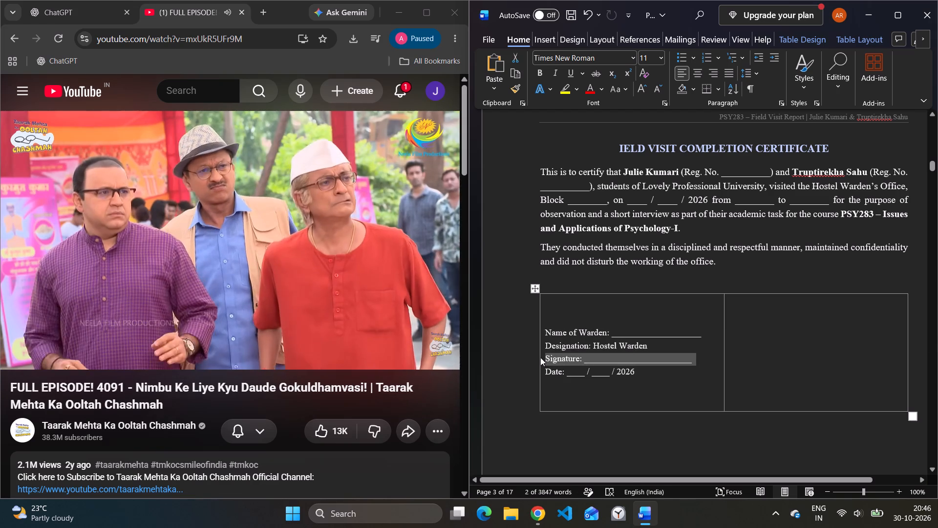
key(ctrl+x)
click(798, 342)
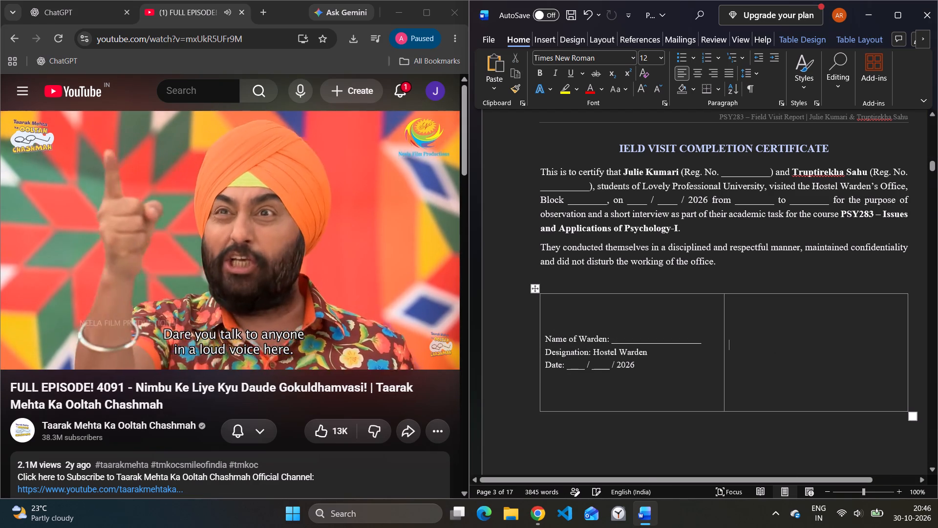
key(ctrl+v)
Replace the blank line after Name of Warden with the warden's full name in the certificate table.
click(644, 339)
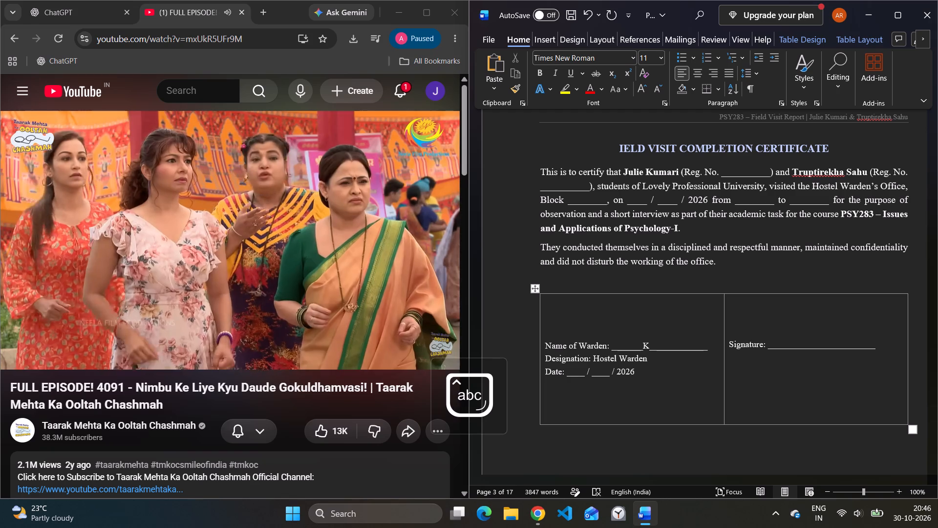
key(Right)
key(Right)
key(Right)
key(Right)
key(Right)
key(Right)
key(Right)
key(Right)
key(Right)
key(Right)
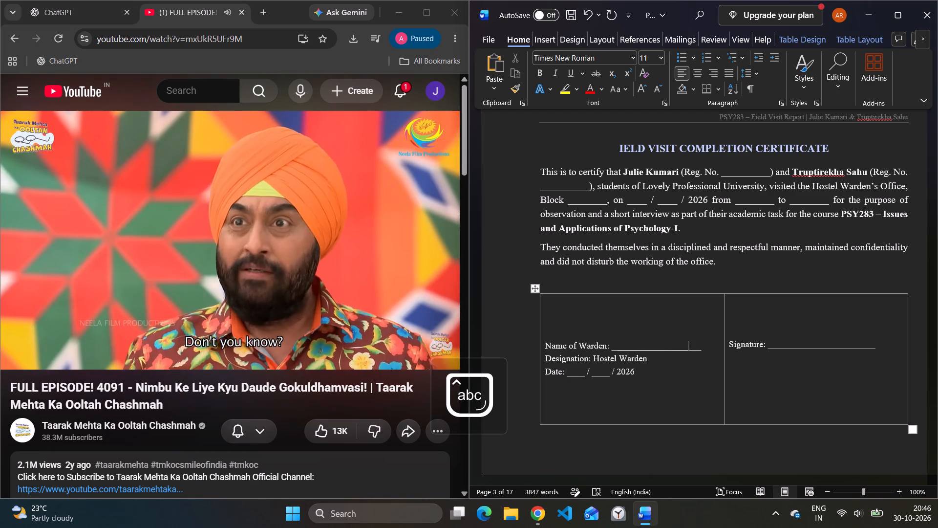
key(Right)
key(Right)
key(Right)
key(BackSpace)
key(BackSpace)
key(BackSpace)
key(BackSpace)
key(BackSpace)
key(BackSpace)
key(BackSpace)
key(BackSpace)
key(BackSpace)
key(BackSpace)
key(BackSpace)
key(BackSpace)
key(BackSpace)
key(BackSpace)
key(BackSpace)
key(BackSpace)
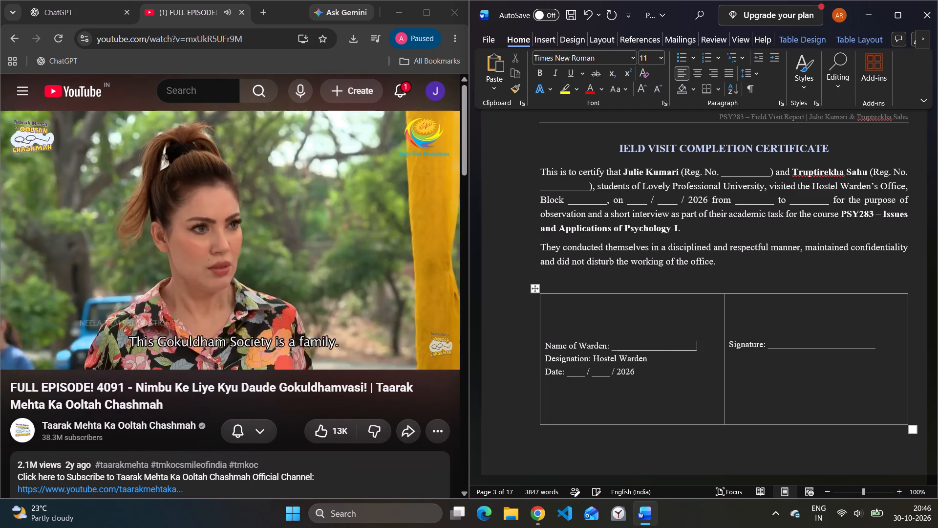
key(BackSpace)
key(BackSpace)
key(BackSpace)
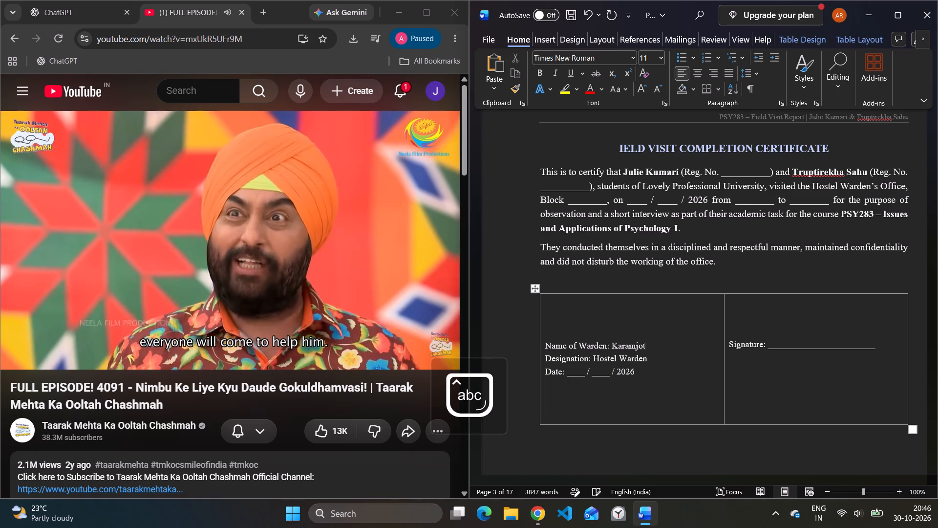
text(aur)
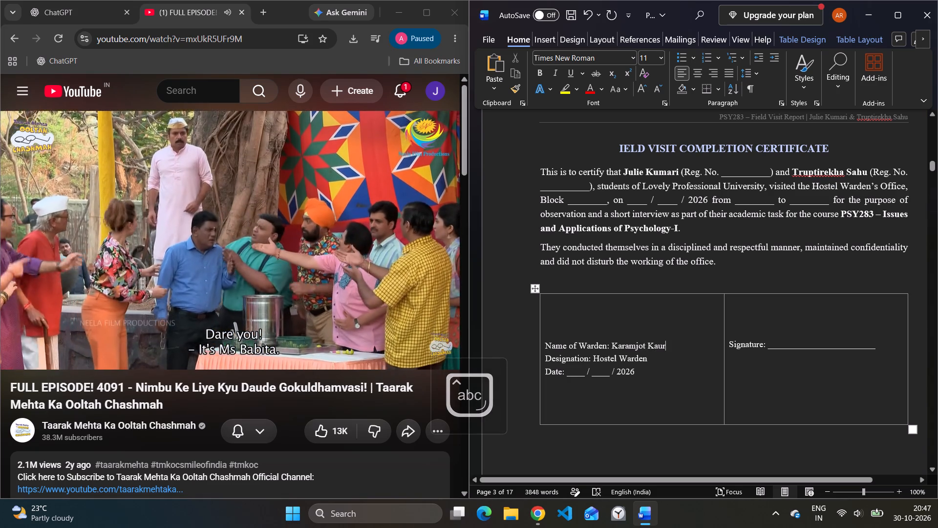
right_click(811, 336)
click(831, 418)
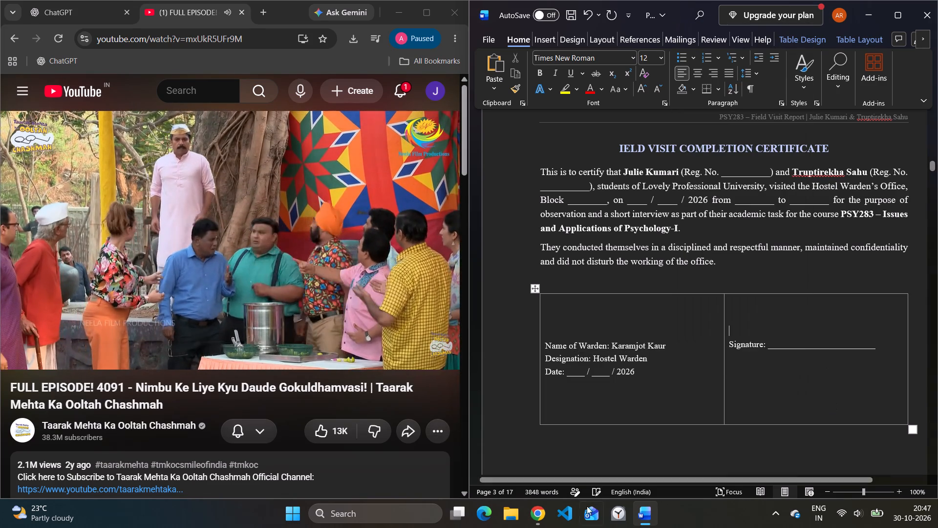
Switch to the Chrome window that holds the Psychology Exam Preparation chat in ChatGPT.
click(538, 519)
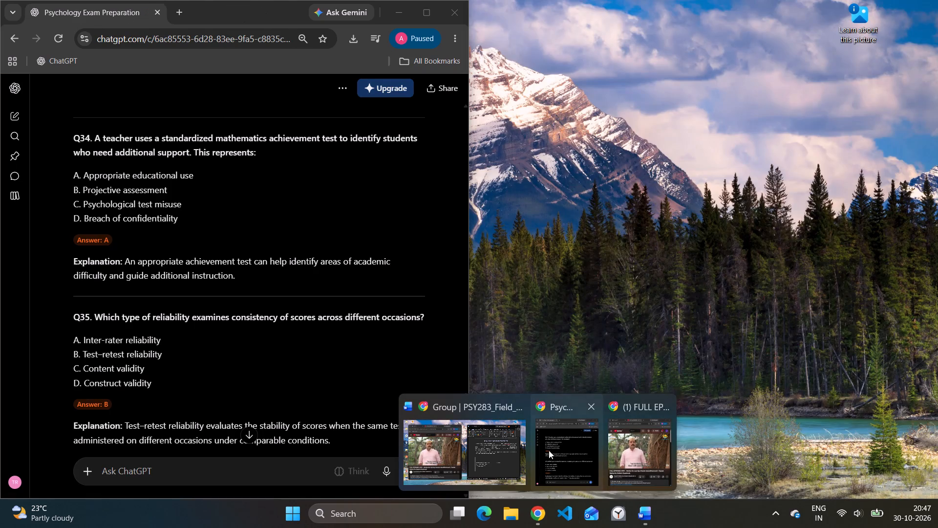
click(549, 450)
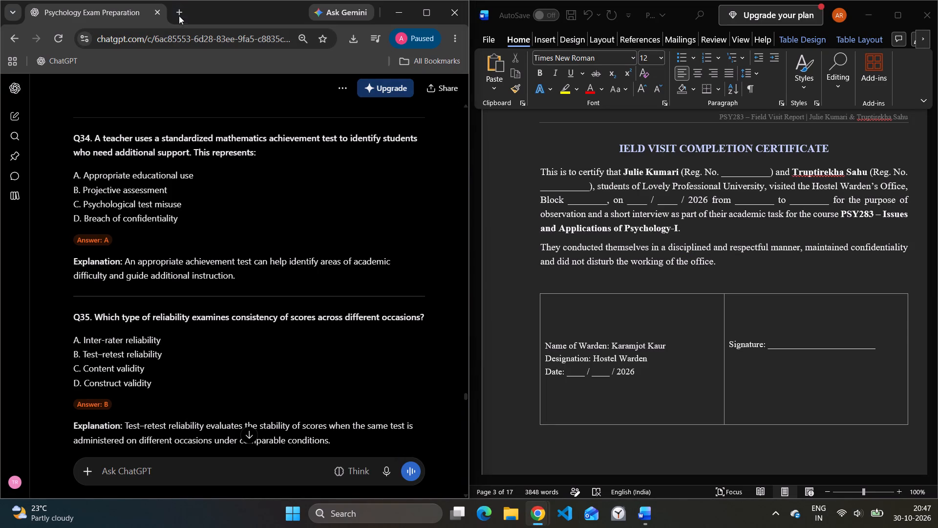
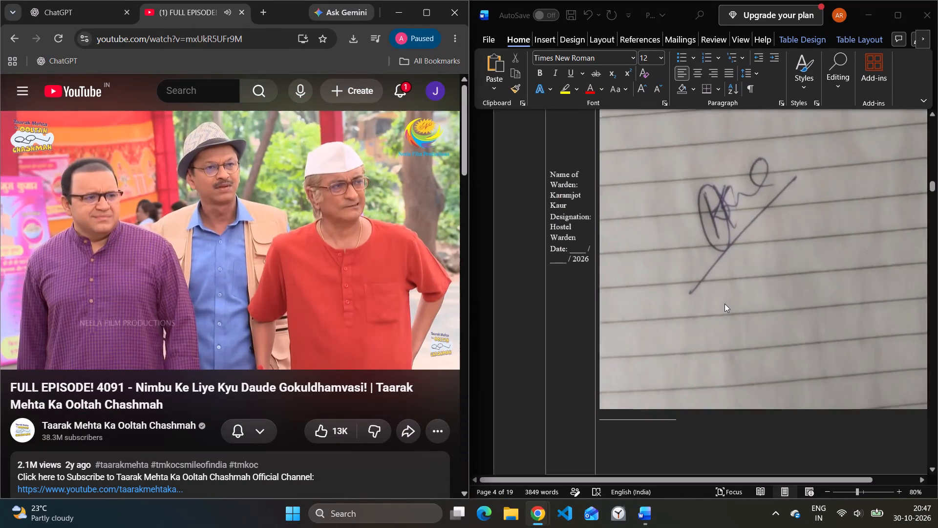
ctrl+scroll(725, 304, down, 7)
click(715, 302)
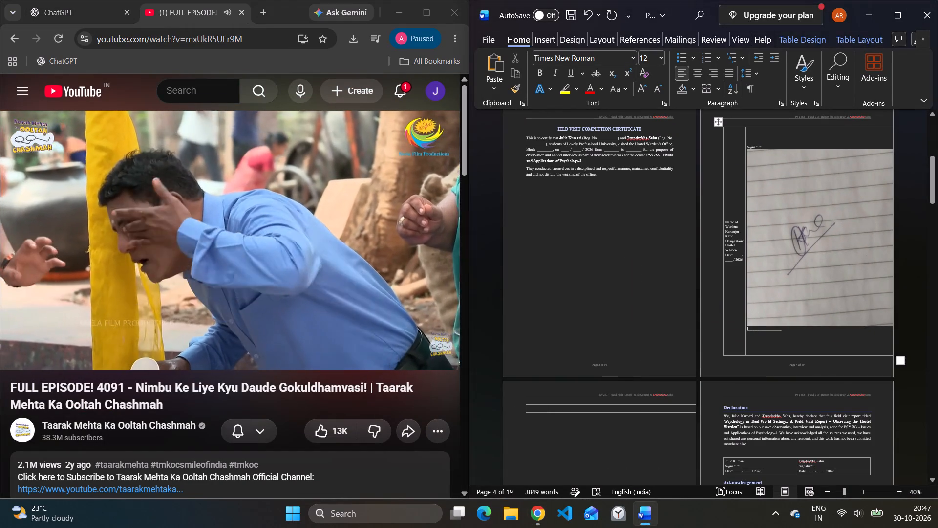
Shrink the signature photo in the certificate table so the whole table fits on the certificate page.
click(789, 297)
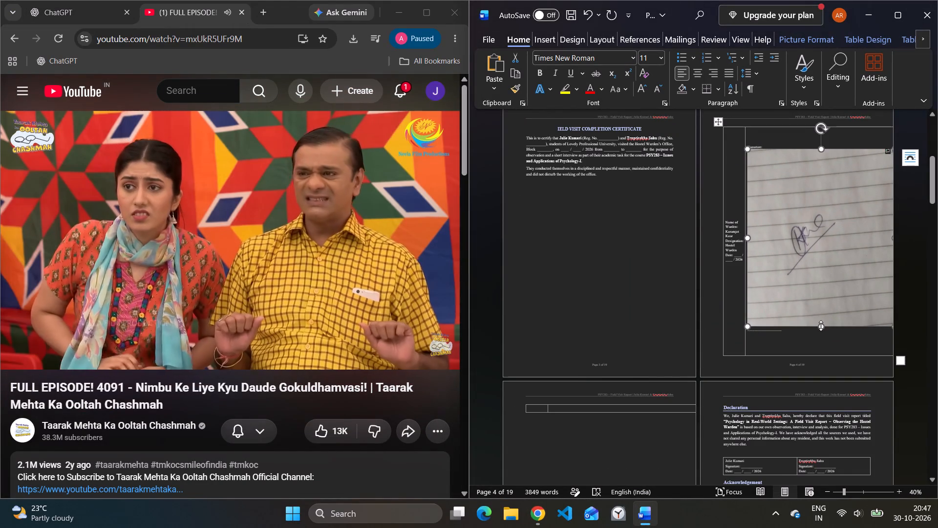
drag(821, 326, 780, 160)
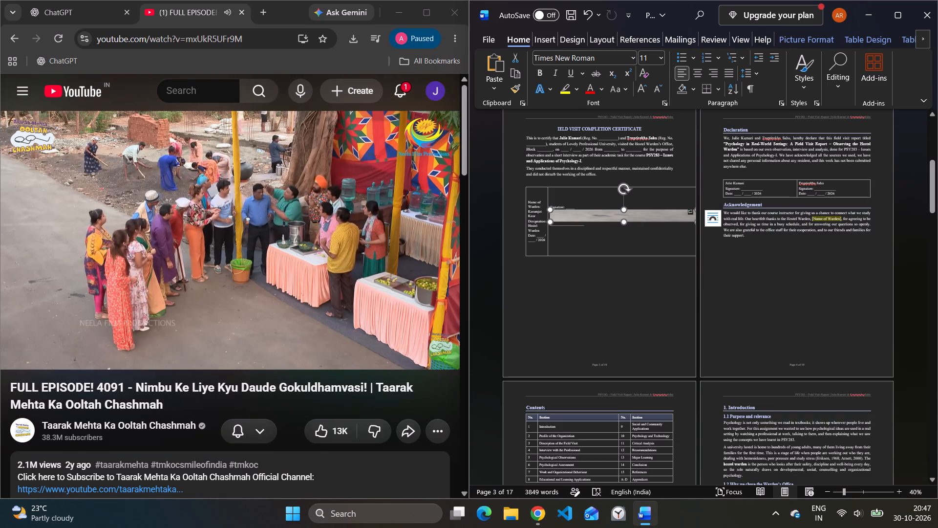
drag(551, 221, 666, 205)
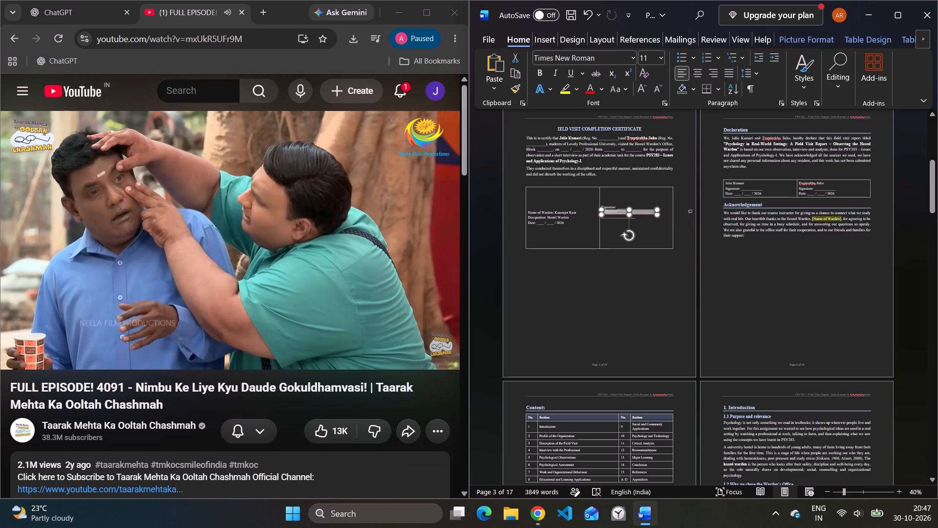
drag(666, 205, 651, 208)
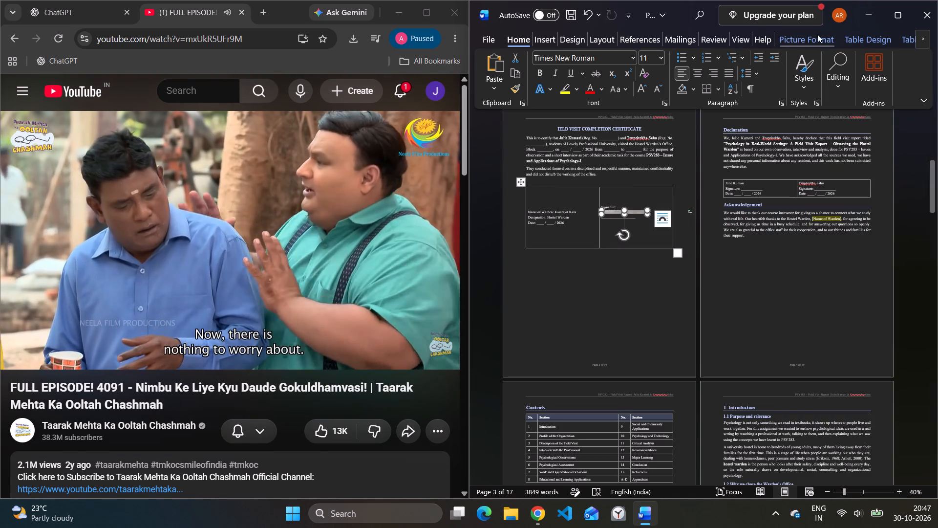
Enlarge the squashed signature photo in the certificate table so that the signature is legible, then trim its height.
click(908, 14)
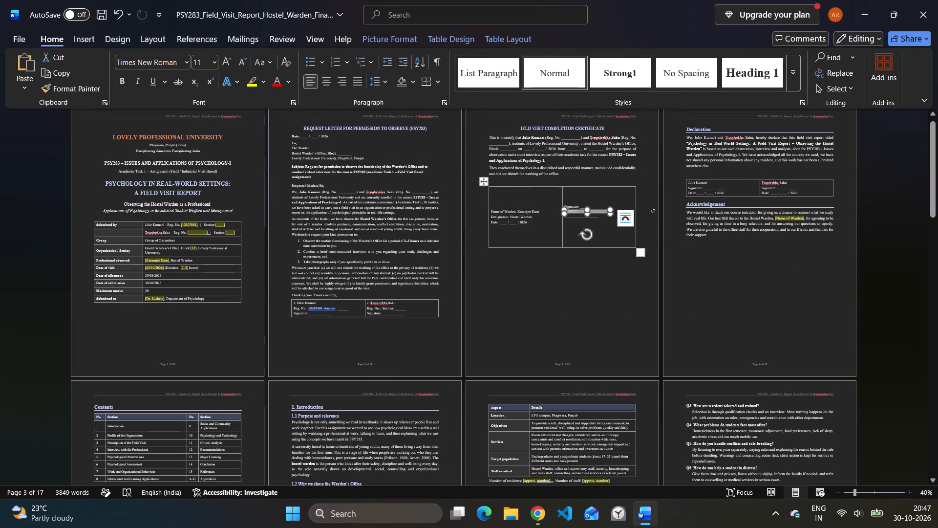
ctrl+scroll(520, 218, up, 9)
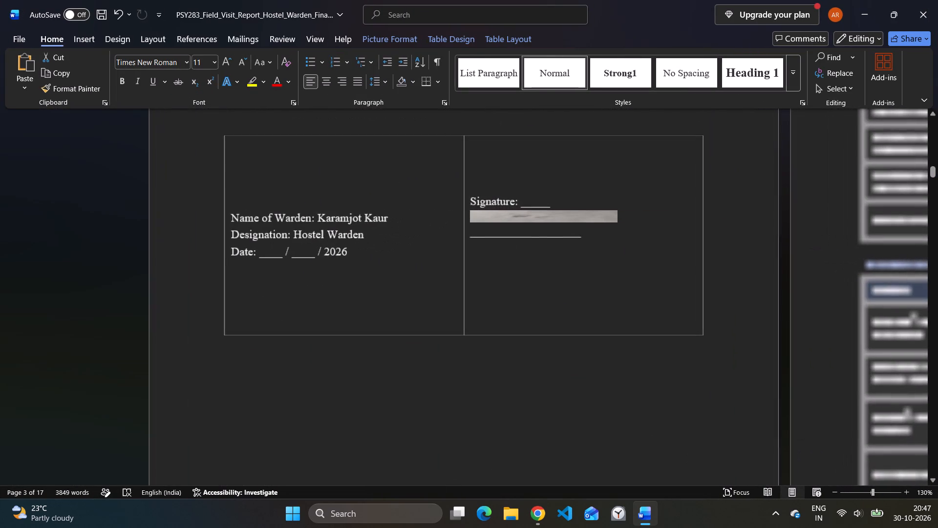
ctrl+scroll(520, 218, down, 1)
click(530, 211)
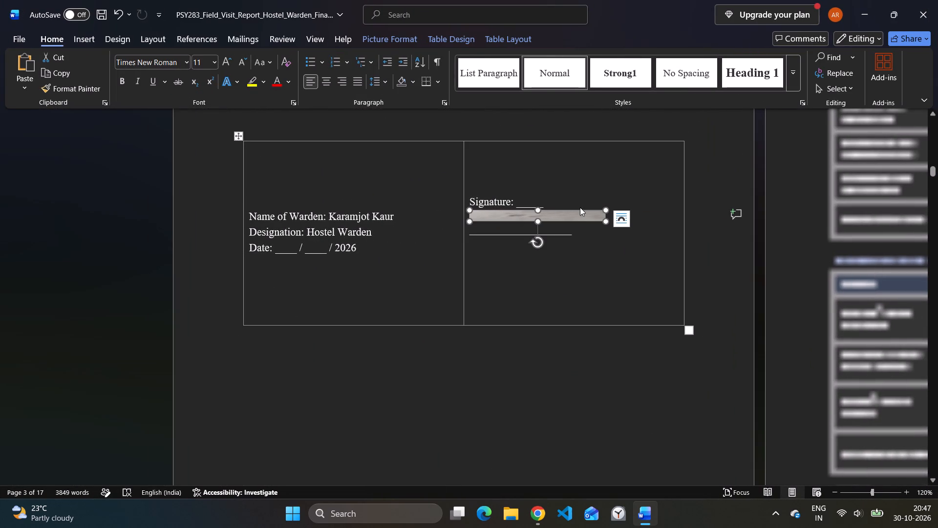
drag(604, 220, 506, 229)
drag(562, 227, 586, 370)
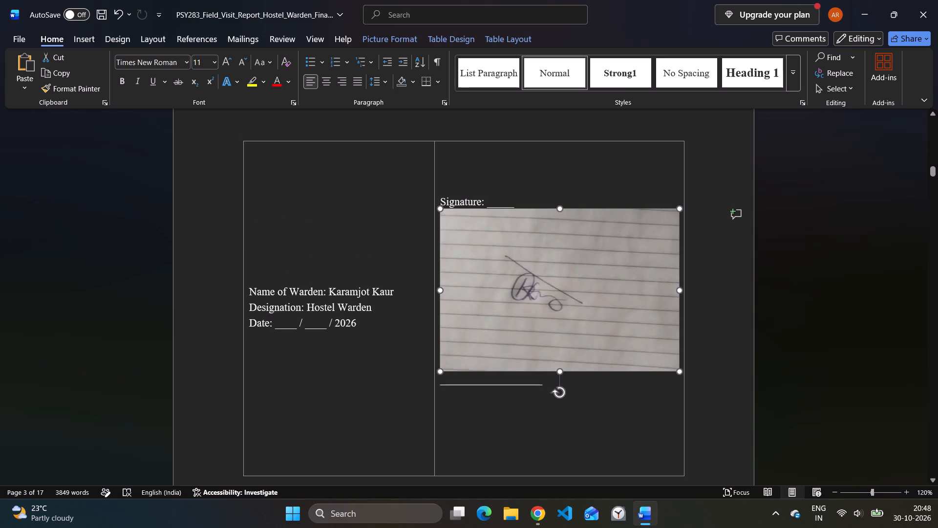
drag(586, 370, 567, 302)
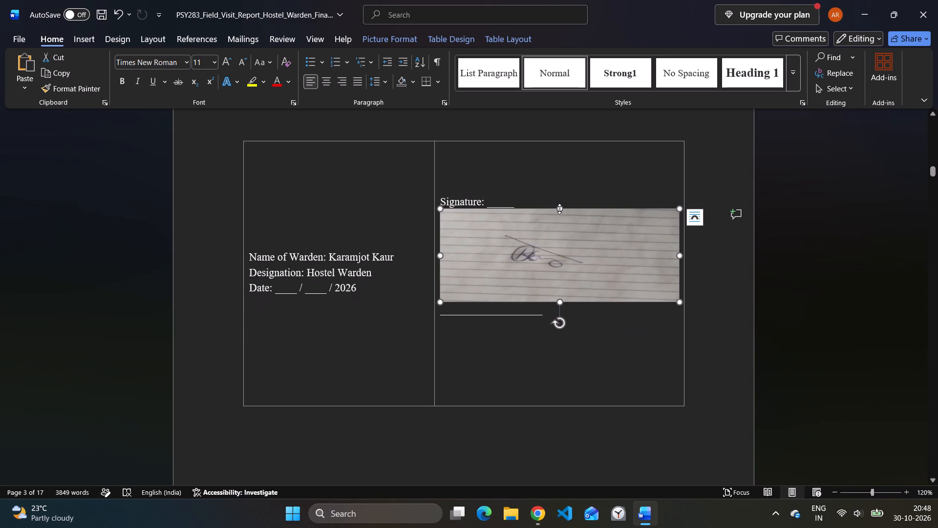
drag(559, 209, 559, 220)
Reduce the signature photo's width and height so it sits on the same line as the Signature label.
drag(441, 248, 546, 247)
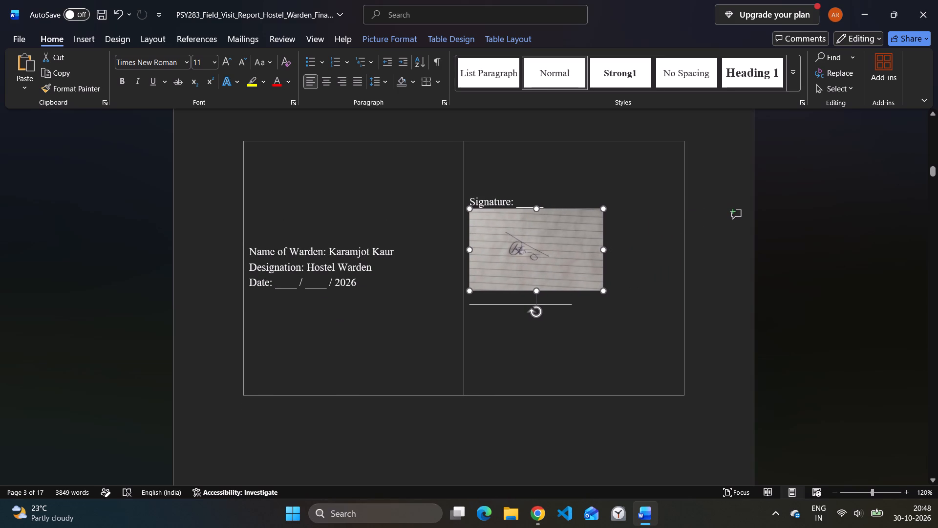
drag(546, 247, 533, 246)
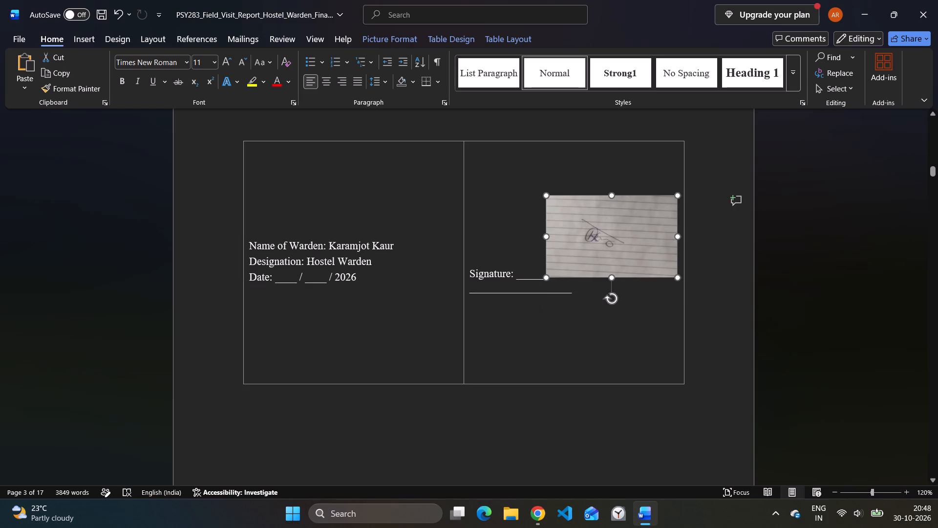
drag(533, 246, 562, 248)
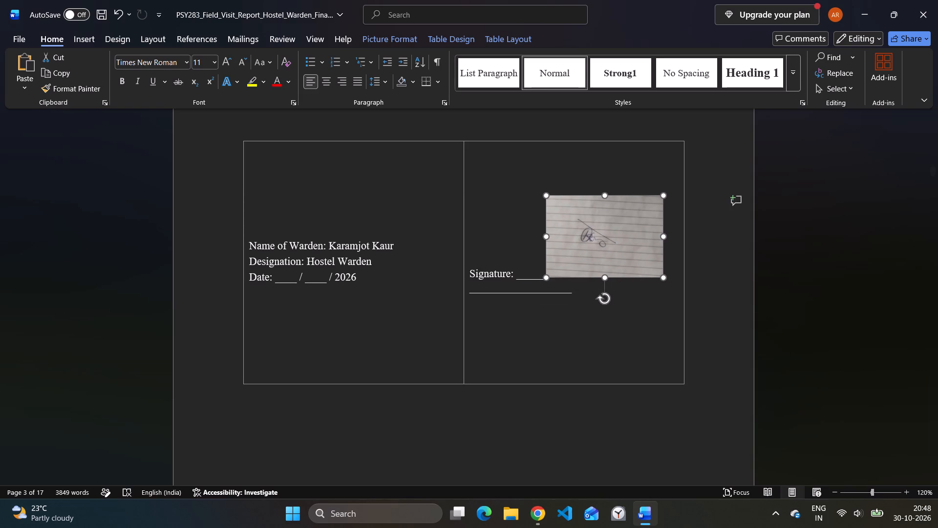
drag(562, 248, 571, 244)
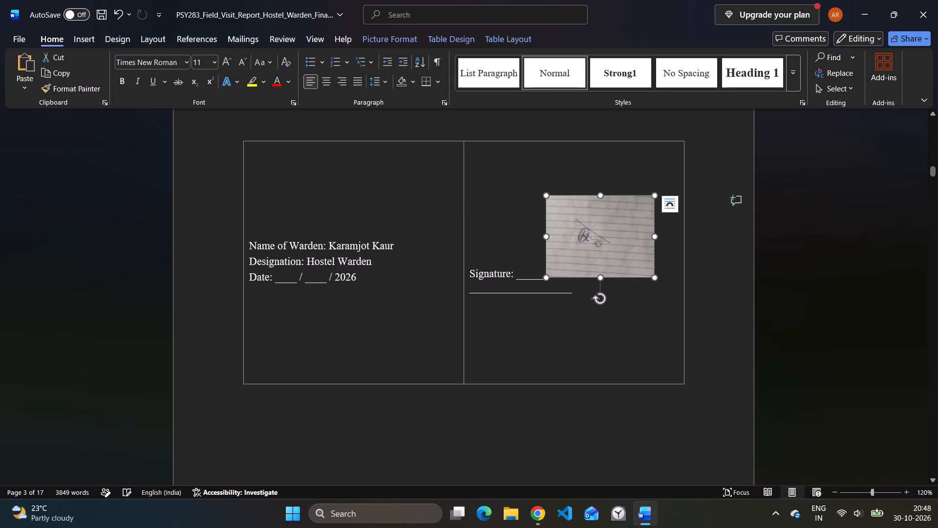
drag(602, 193, 619, 240)
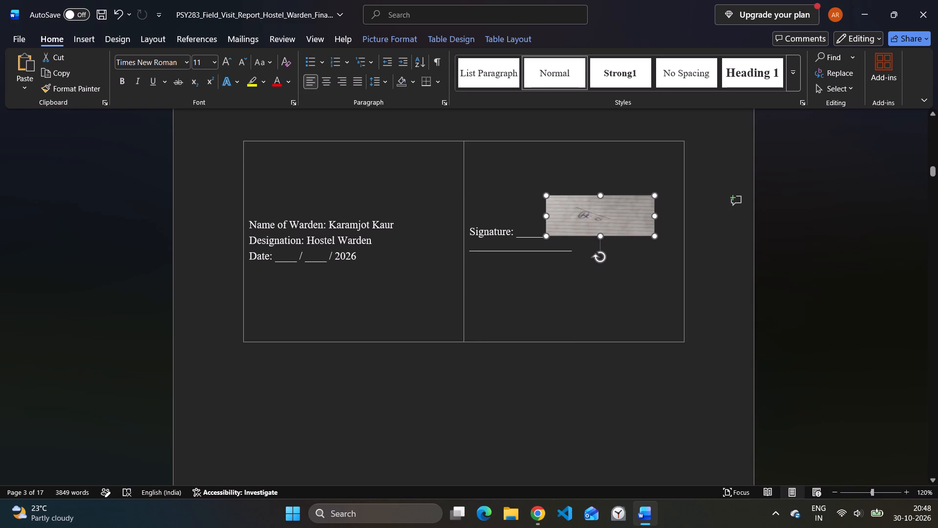
drag(619, 240, 620, 241)
Delete the blank underline between the Signature label and the signature photo in the certificate table.
click(541, 235)
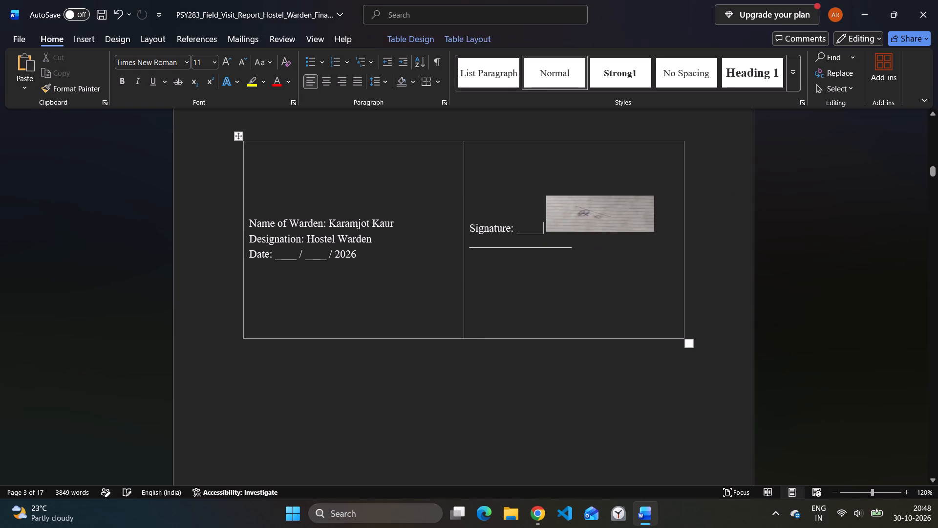
key(BackSpace)
key(BackSpace)
key(BackSpace)
key(BackSpace)
key(BackSpace)
key(BackSpace)
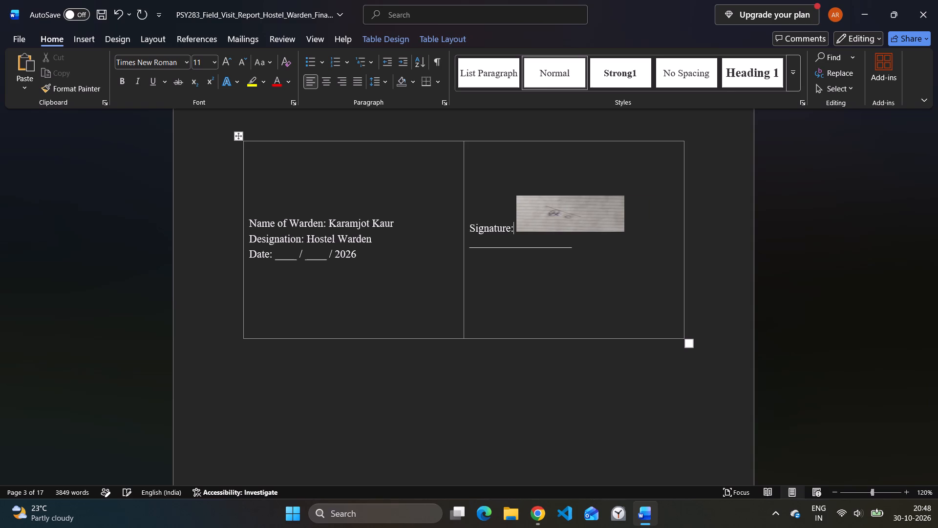
click(582, 244)
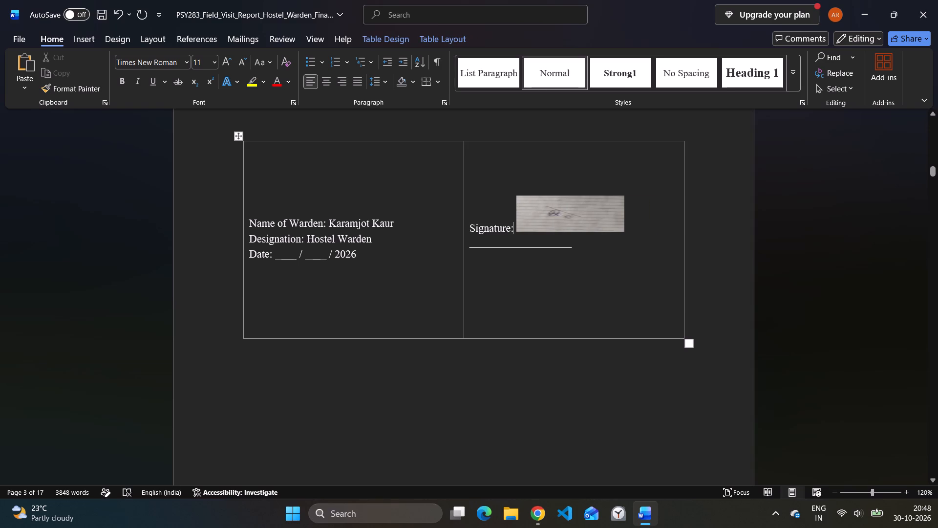
Widen and heighten the signature photo beside the Signature label, keeping it within the certificate table cell.
click(571, 206)
click(572, 218)
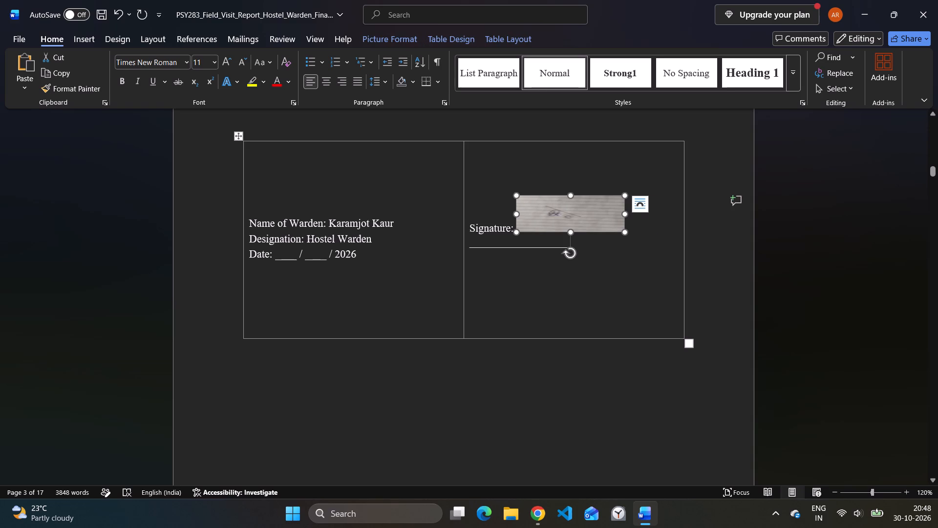
click(620, 303)
ctrl+scroll(620, 303, up, 9)
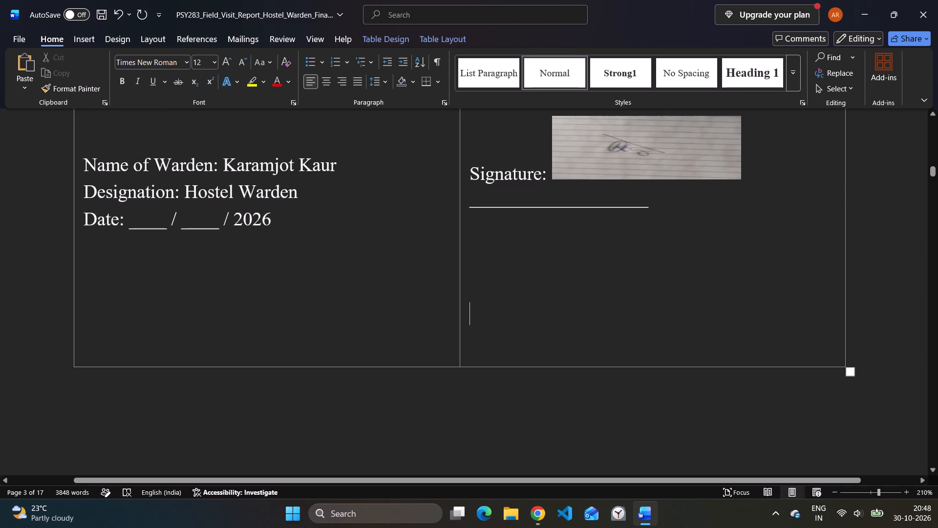
click(647, 153)
ctrl+scroll(647, 153, up, 5)
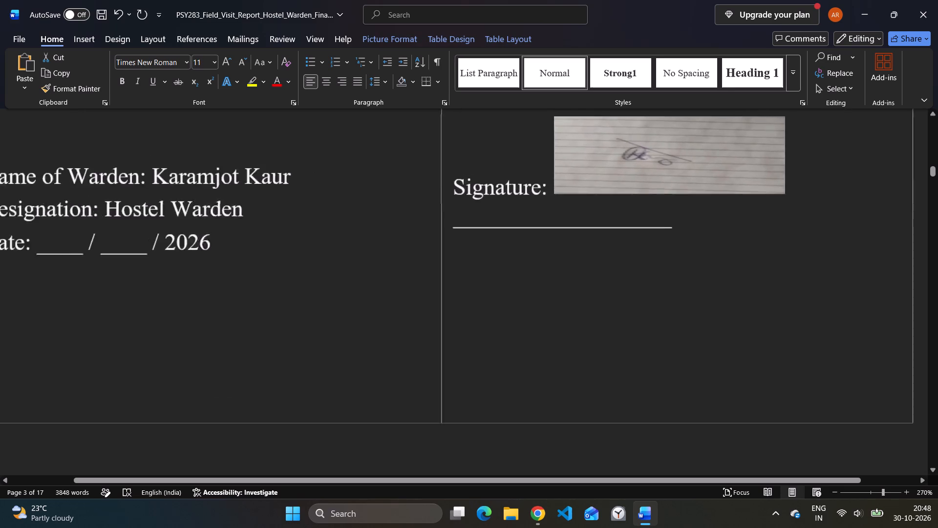
ctrl+scroll(647, 153, up, 2)
click(647, 153)
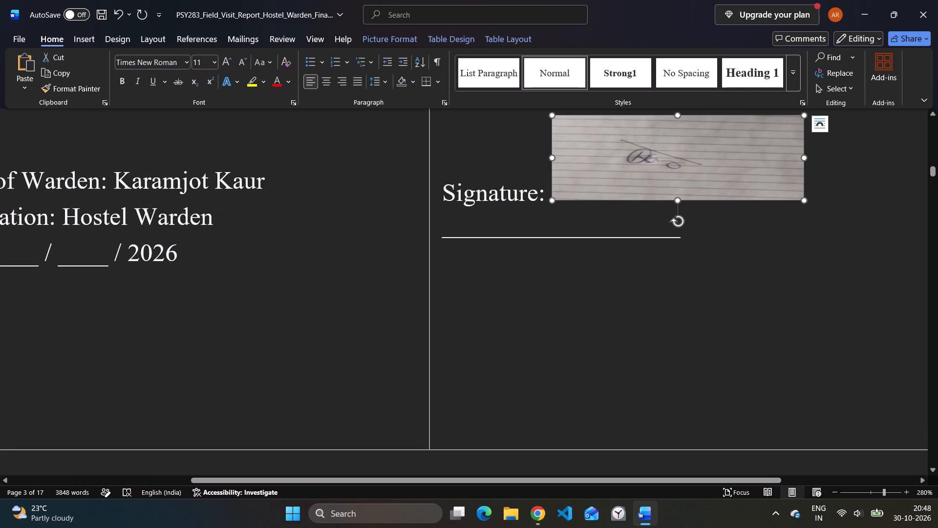
drag(805, 160, 864, 151)
drag(707, 203, 711, 242)
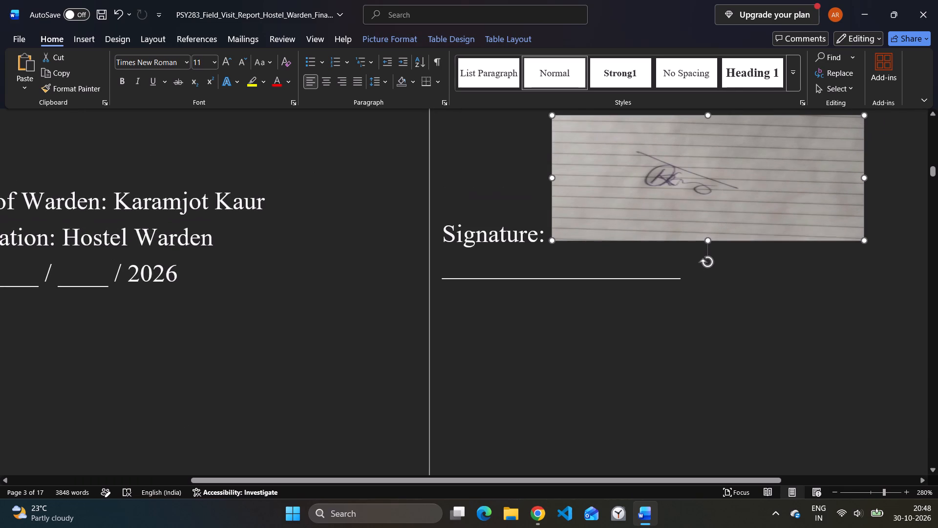
drag(711, 242, 711, 242)
ctrl+scroll(636, 359, down, 6)
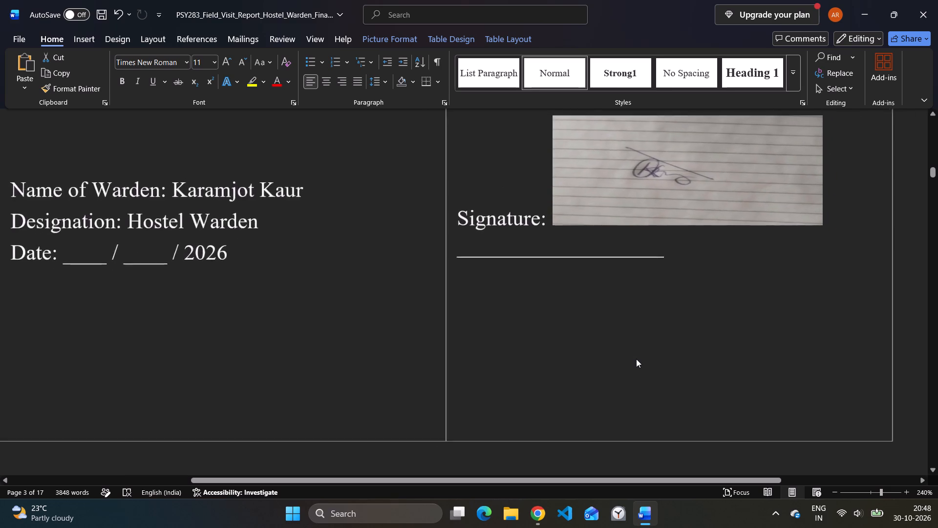
ctrl+scroll(636, 359, down, 9)
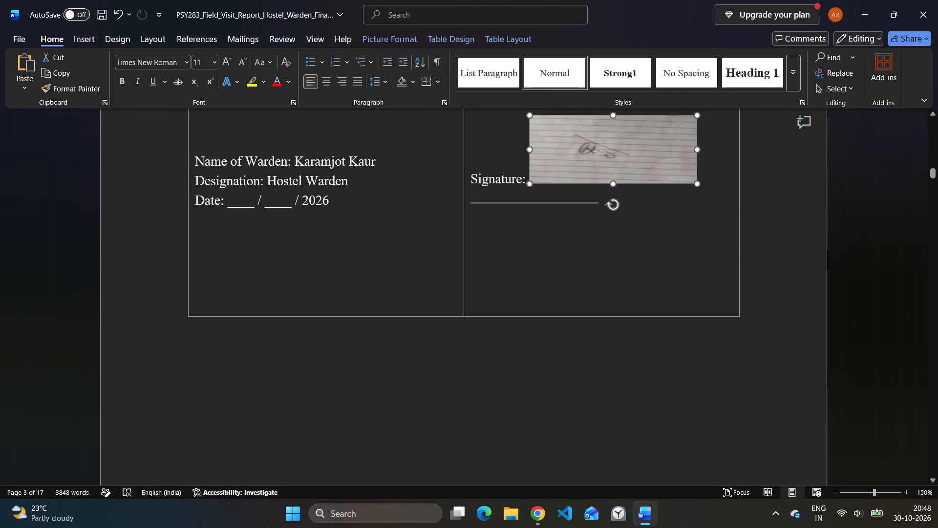
click(767, 416)
ctrl+scroll(853, 379, down, 2)
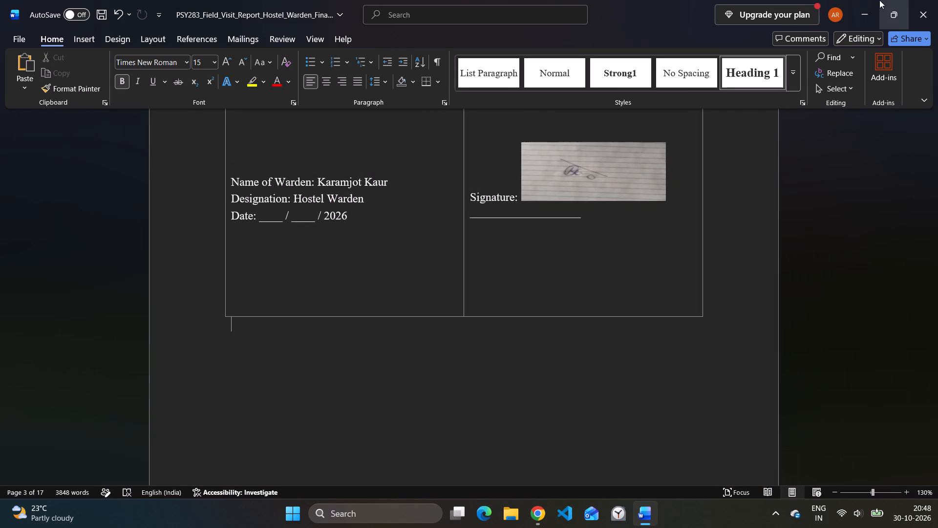
Fill in the warden's date in the certificate table as 01/10/2026.
click(842, 107)
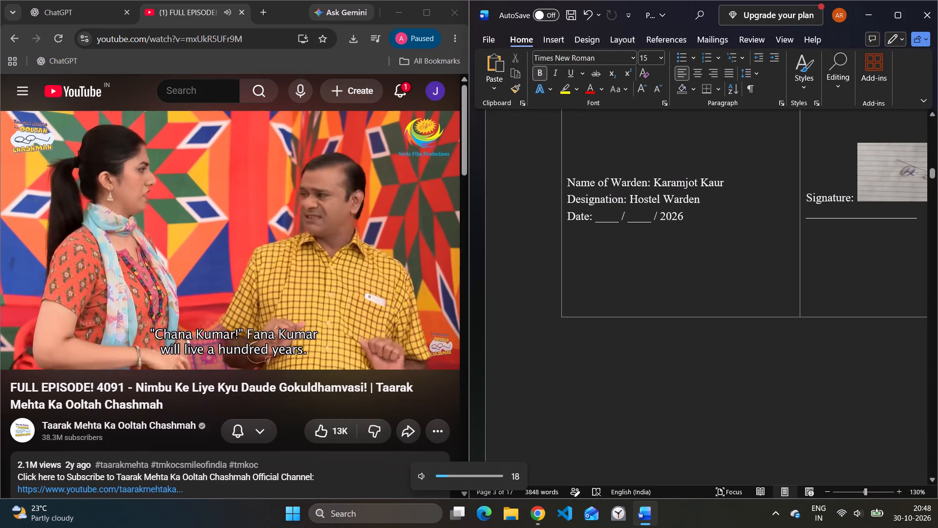
double_click(647, 220)
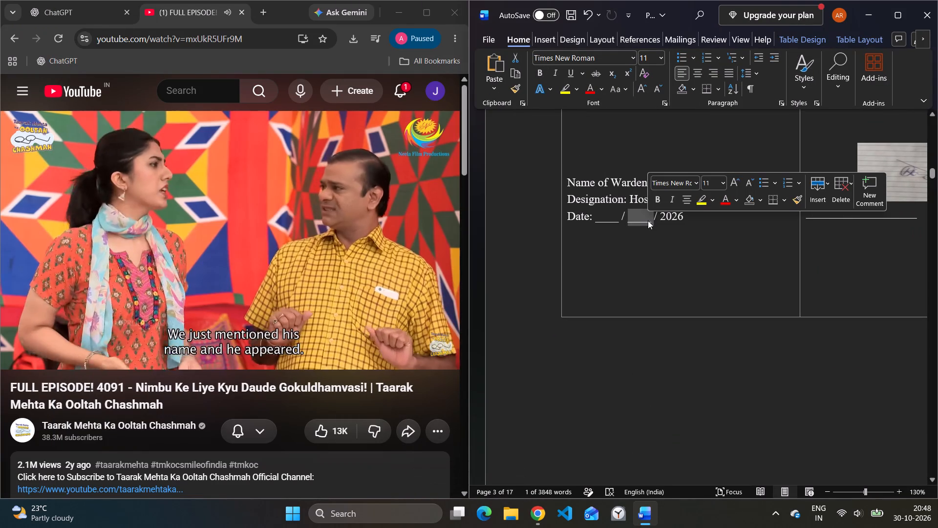
text(10)
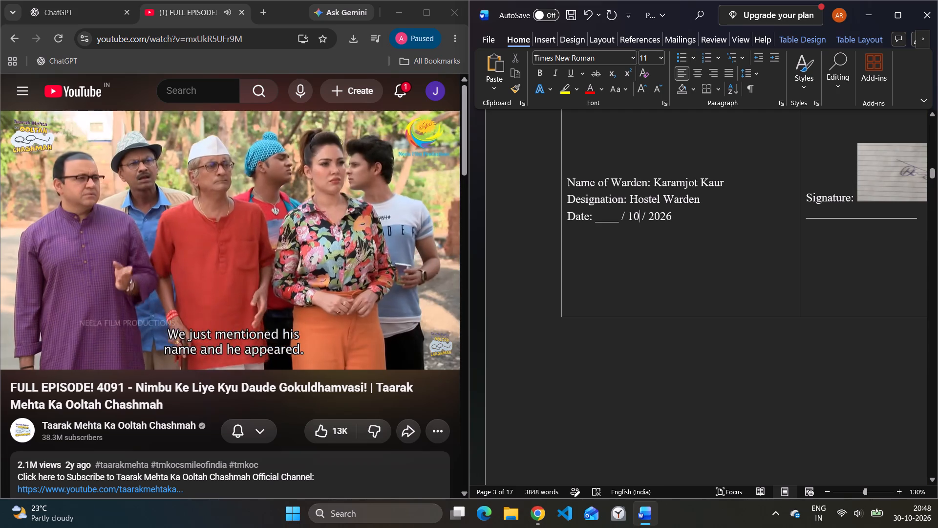
click(620, 215)
key(BackSpace)
key(BackSpace)
key(BackSpace)
key(BackSpace)
key(BackSpace)
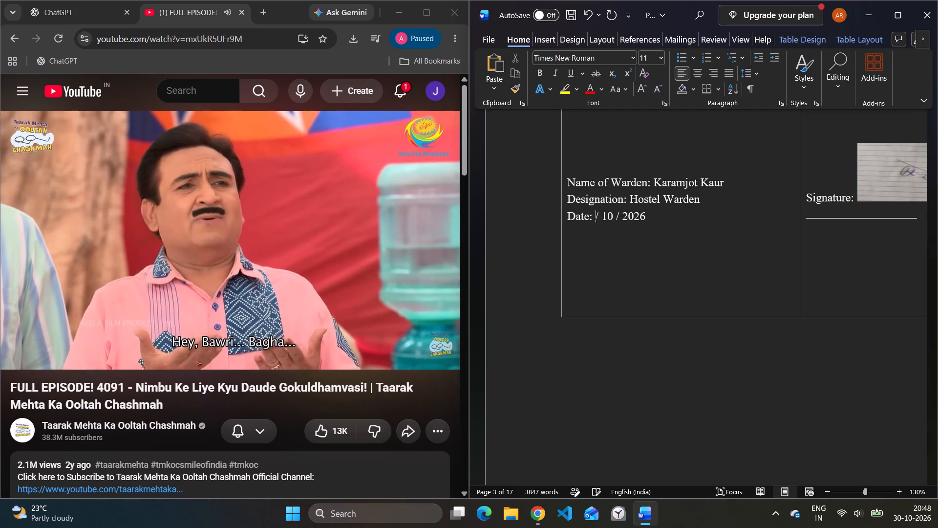
text(01)
click(626, 370)
Look over the completion certificate's remaining blanks and go back to the report's cover page.
scroll(626, 370, up, 1)
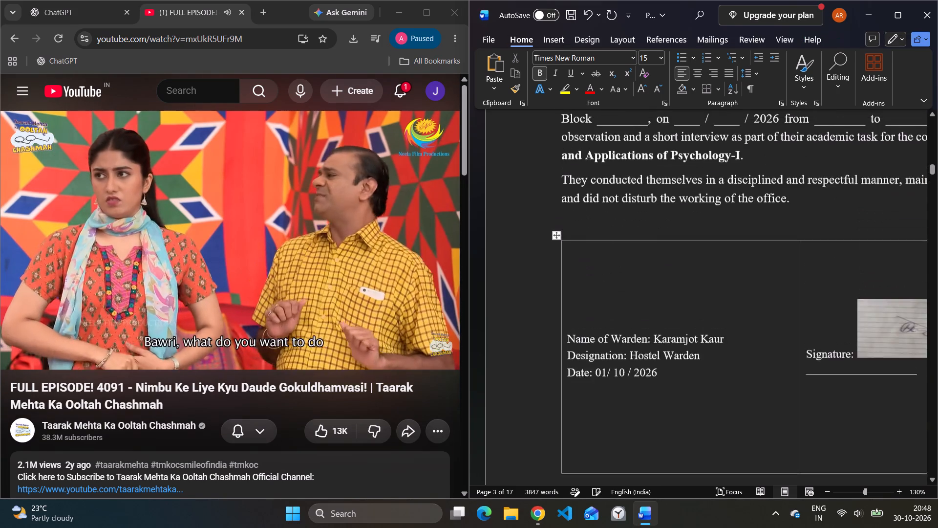
scroll(626, 370, up, 1)
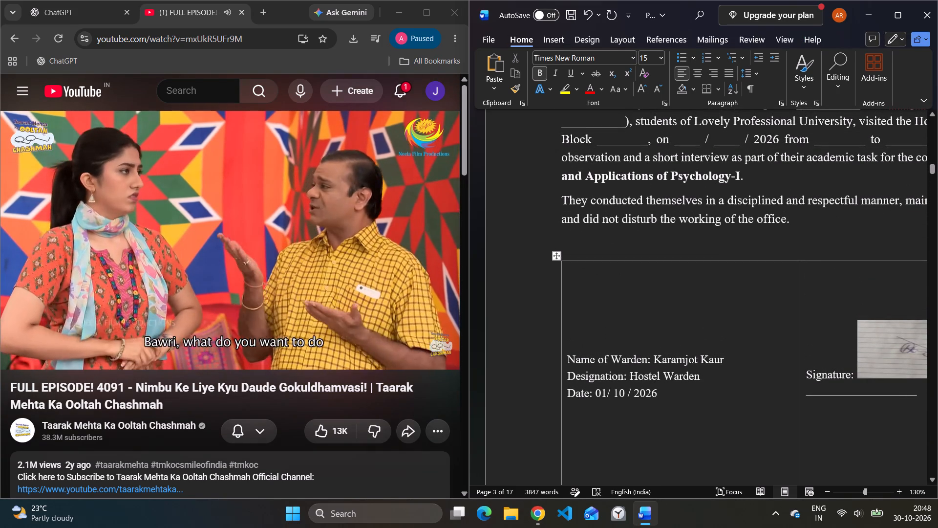
scroll(597, 411, up, 2)
scroll(671, 393, up, 1)
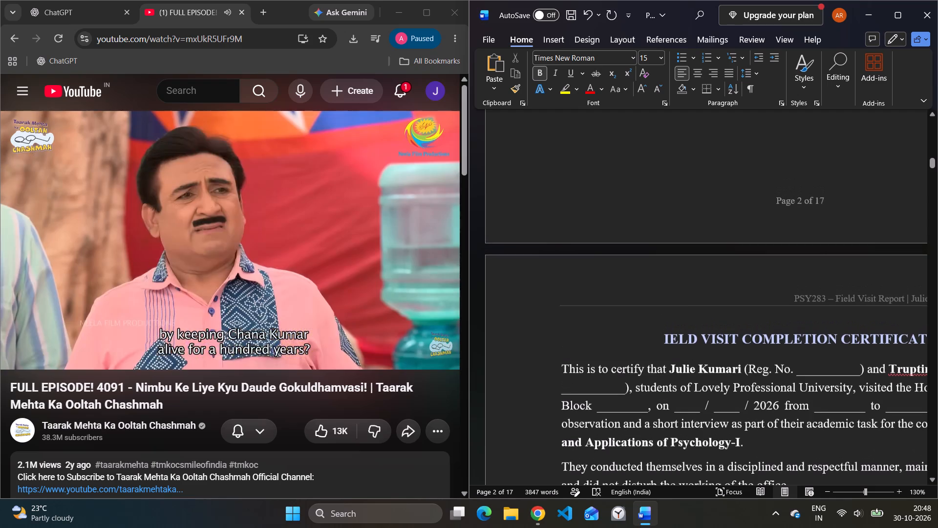
scroll(696, 395, down, 1)
scroll(685, 294, left, 1)
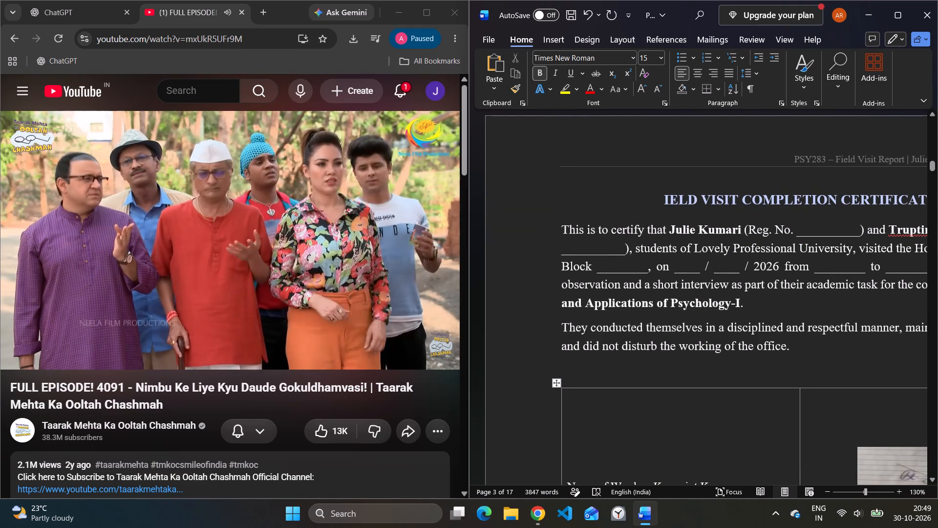
scroll(685, 294, left, 1)
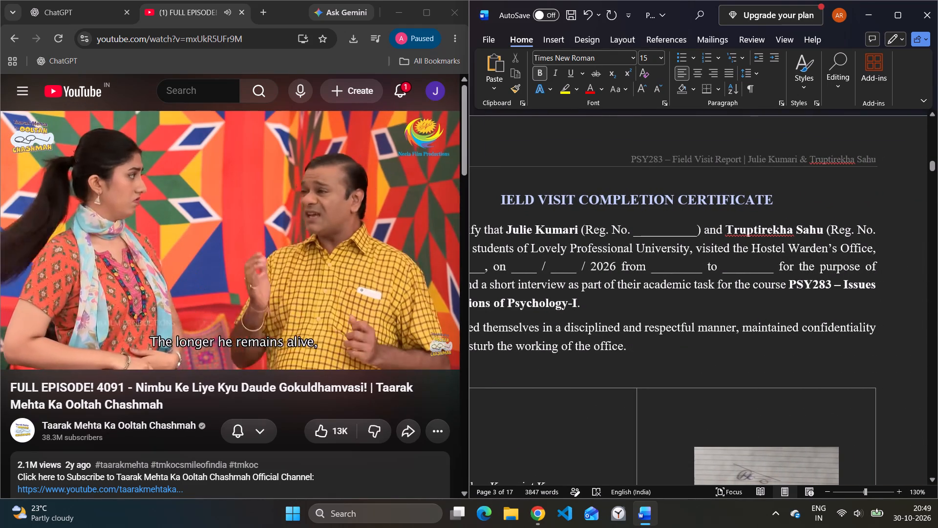
scroll(685, 294, up, 9)
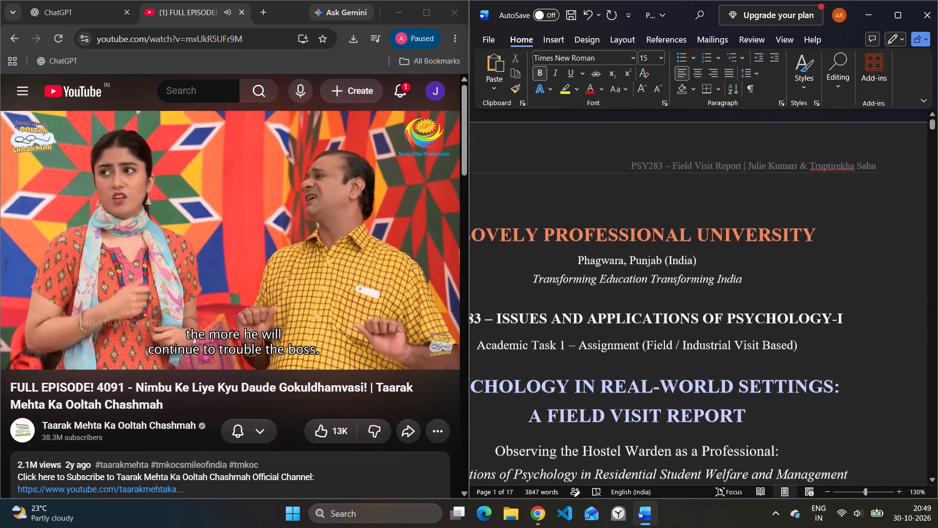
scroll(685, 294, up, 1)
scroll(685, 294, down, 1)
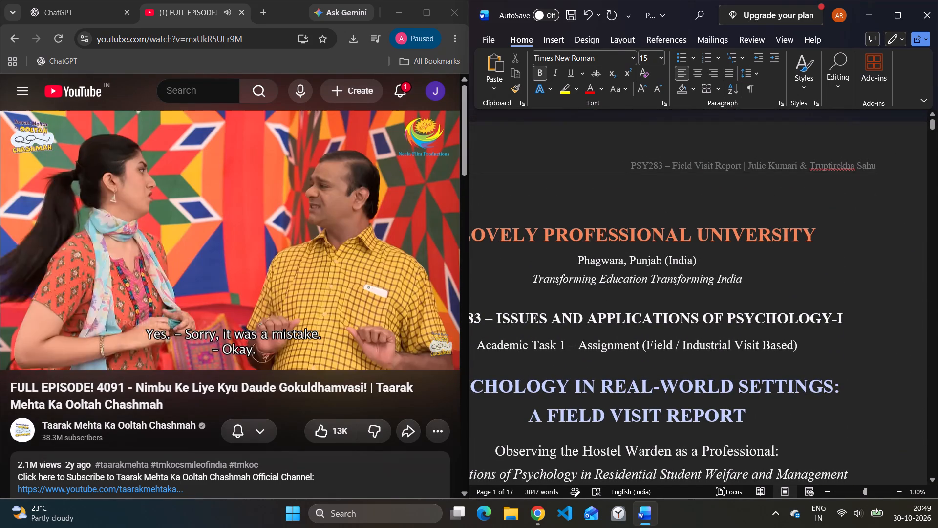
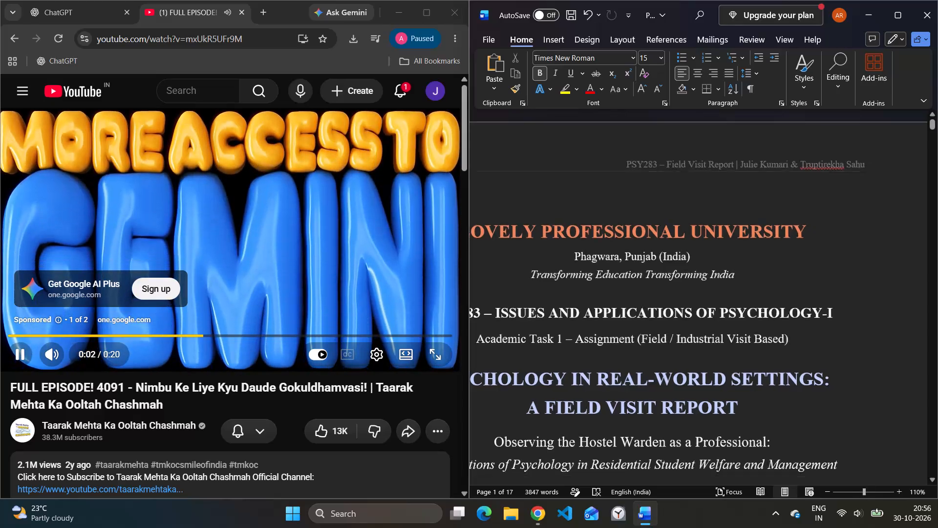
Look over the details table on the report's cover page for remaining blanks.
ctrl+scroll(760, 344, down, 2)
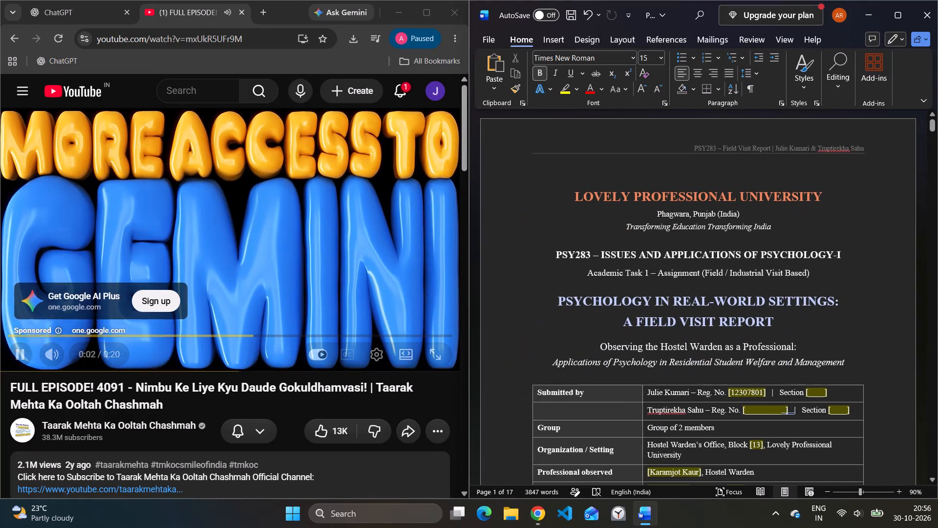
scroll(760, 344, down, 2)
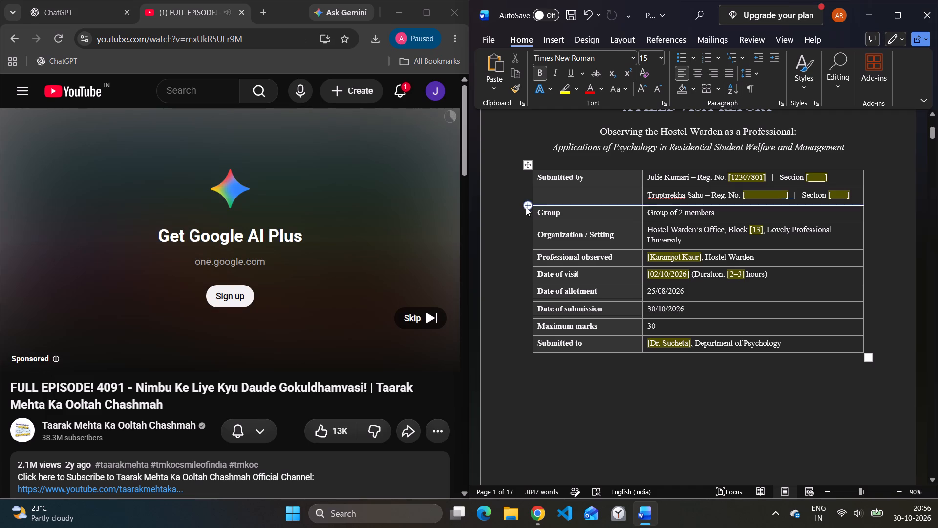
click(421, 309)
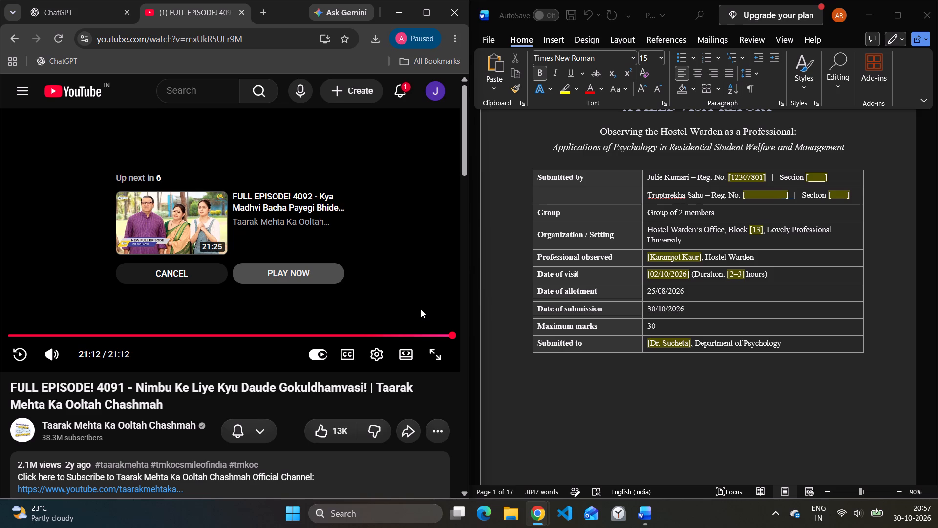
click(665, 383)
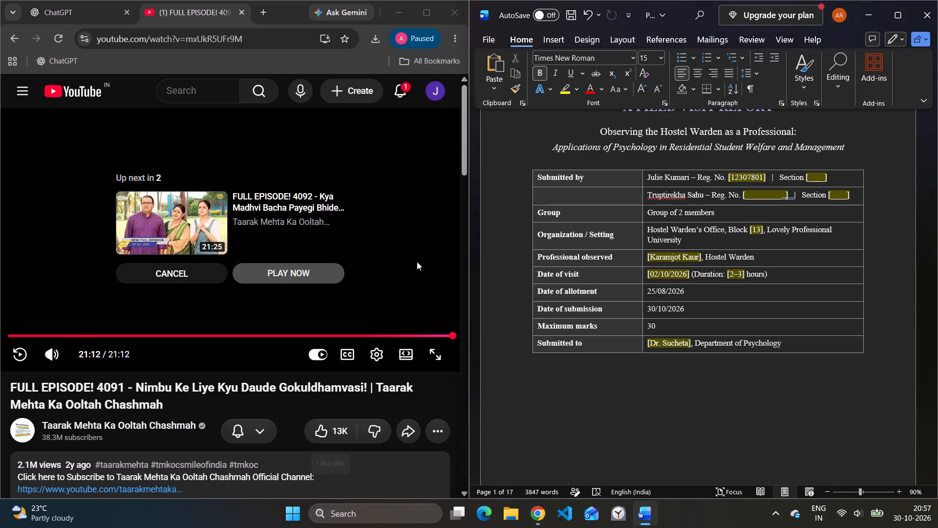
scroll(327, 404, down, 2)
scroll(327, 404, up, 2)
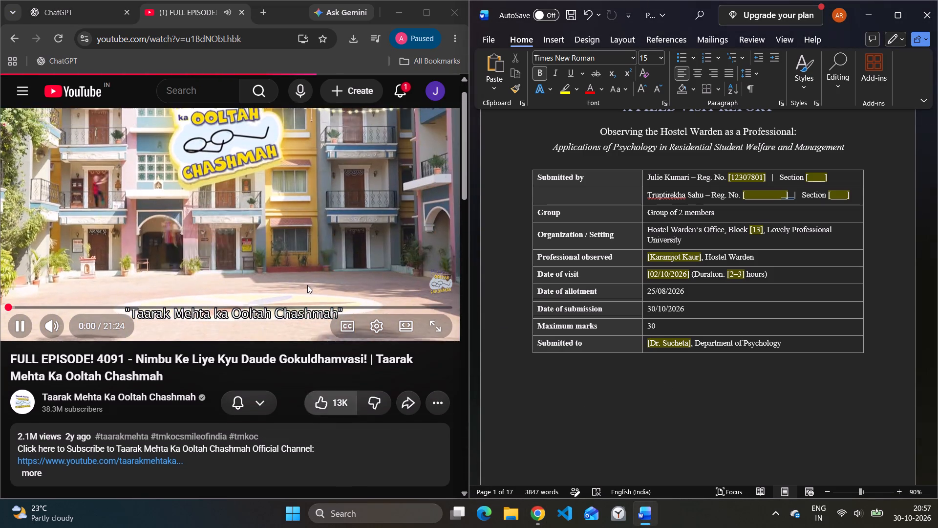
Switch to the browser and pause the episode that has started playing on YouTube.
click(305, 197)
click(261, 311)
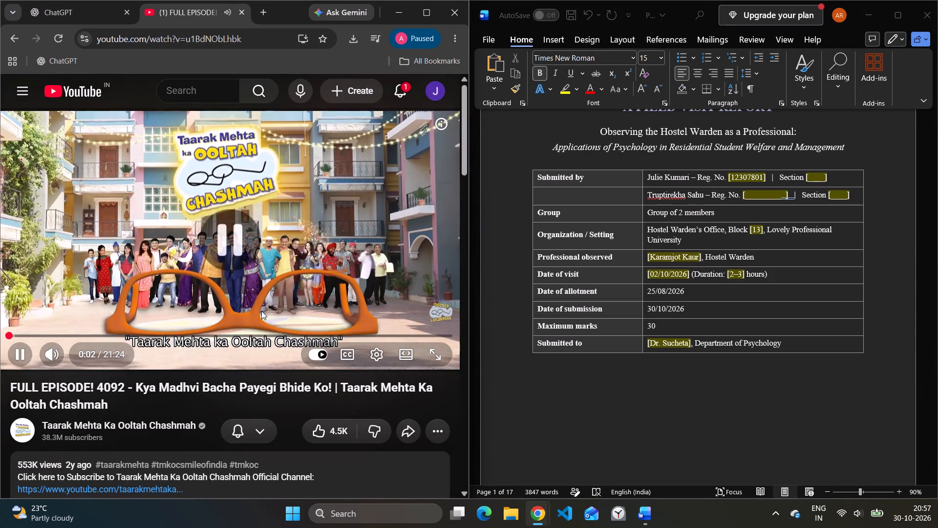
Examine the cover page table and the permission request letter for blanks still to fill in.
scroll(604, 435, down, 1)
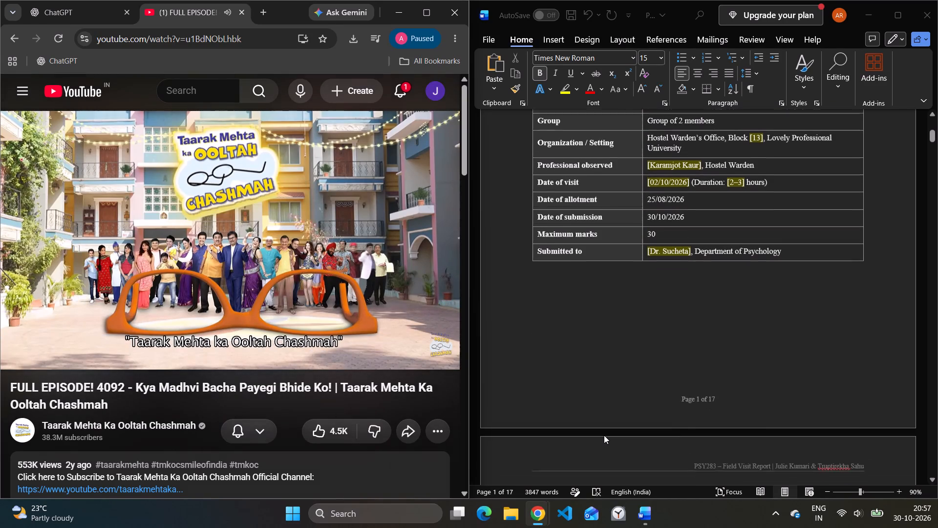
scroll(606, 379, up, 2)
scroll(656, 395, down, 4)
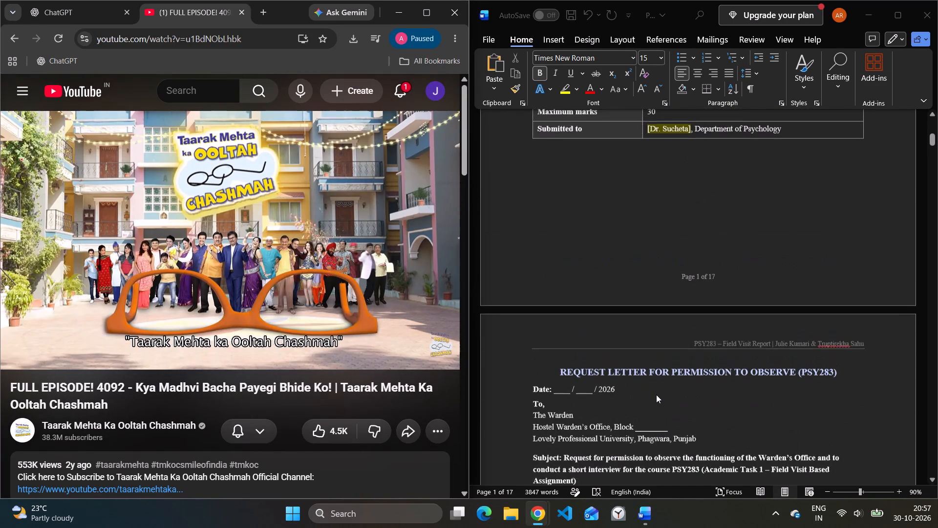
scroll(632, 398, down, 4)
scroll(632, 398, up, 1)
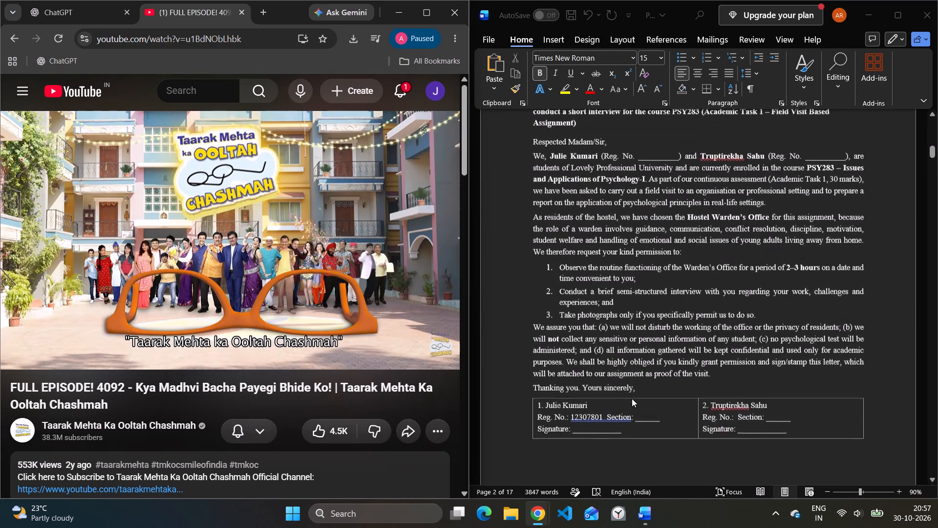
scroll(632, 398, up, 1)
scroll(632, 398, down, 6)
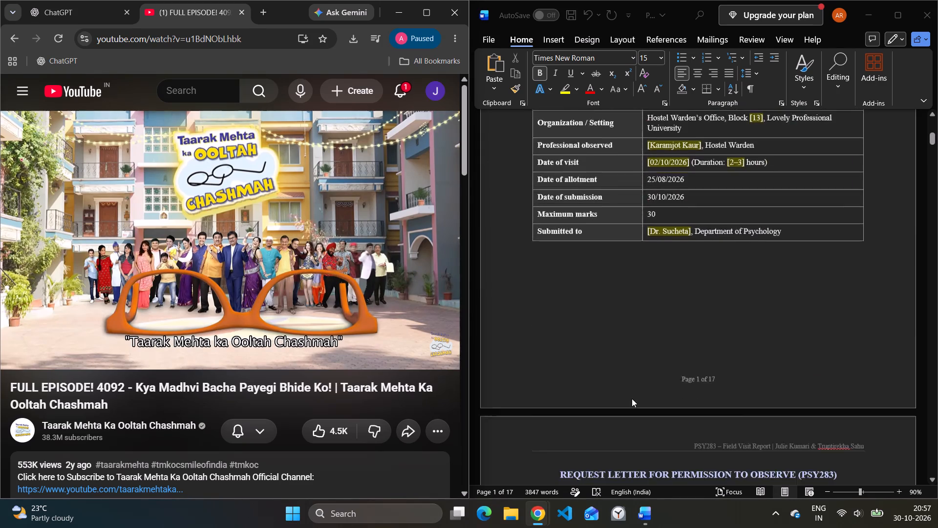
Fill in the date line of the permission request letter in Word as 01/10/2026.
scroll(632, 398, down, 1)
click(595, 344)
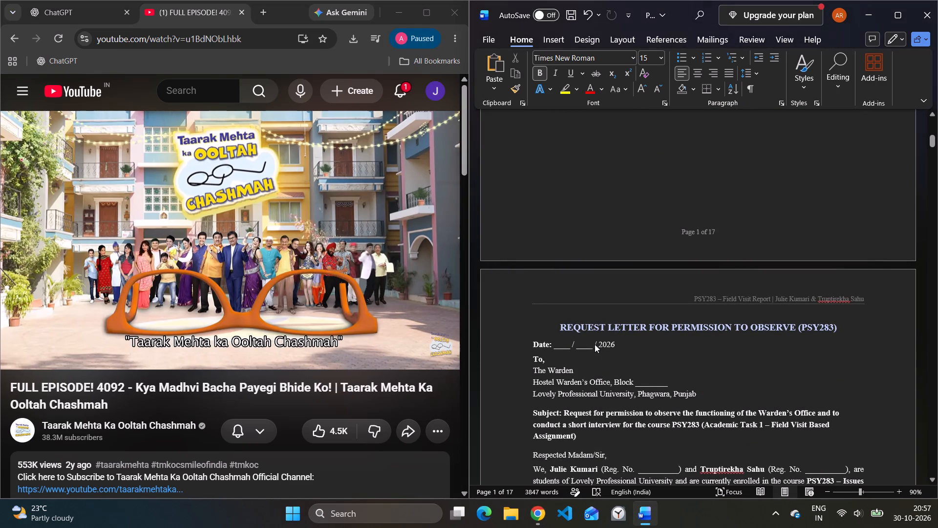
click(594, 346)
key(BackSpace)
key(BackSpace)
key(BackSpace)
key(BackSpace)
key(BackSpace)
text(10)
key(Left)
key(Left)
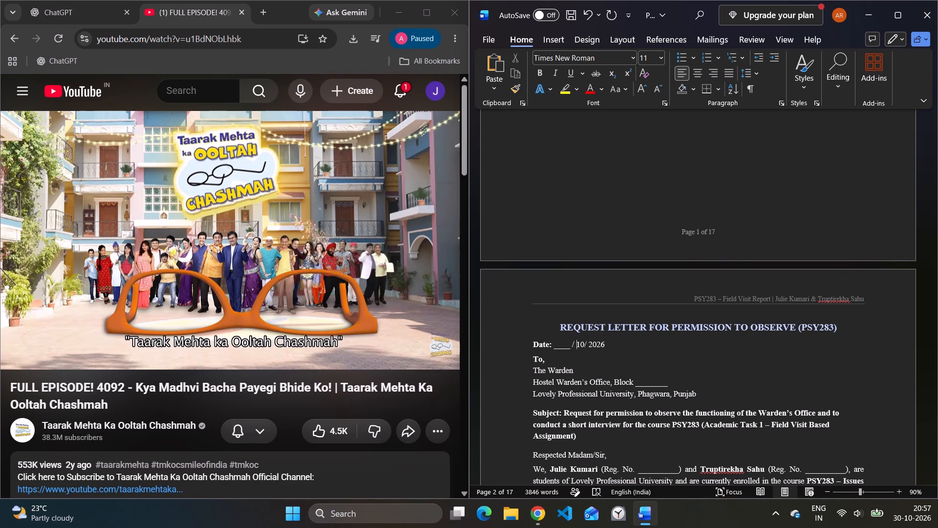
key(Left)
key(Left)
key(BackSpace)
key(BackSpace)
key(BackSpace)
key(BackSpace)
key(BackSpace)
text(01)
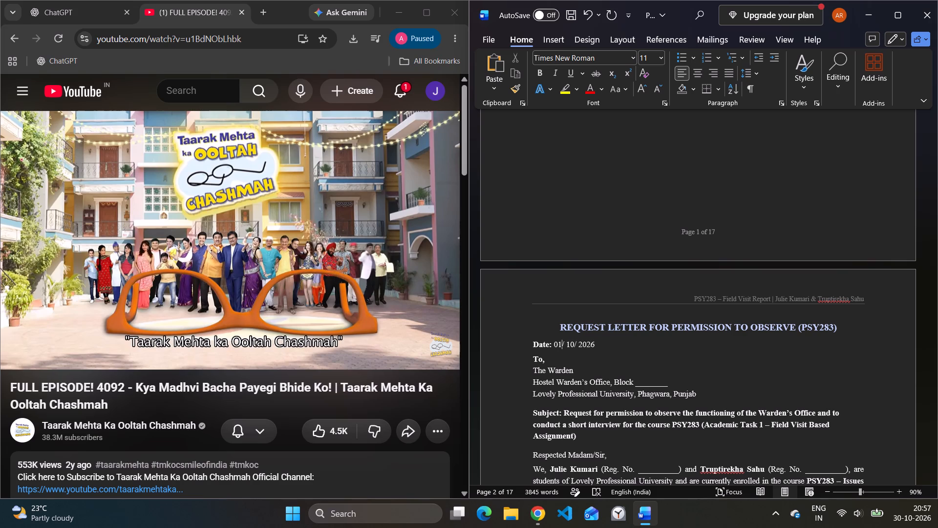
Replace the Block label and its blank in the request letter's Hostel Warden's Office address line with GH4.
click(671, 384)
key(BackSpace)
key(BackSpace)
key(BackSpace)
key(BackSpace)
key(BackSpace)
key(BackSpace)
key(BackSpace)
key(BackSpace)
key(BackSpace)
key(BackSpace)
key(BackSpace)
key(BackSpace)
key(BackSpace)
key(BackSpace)
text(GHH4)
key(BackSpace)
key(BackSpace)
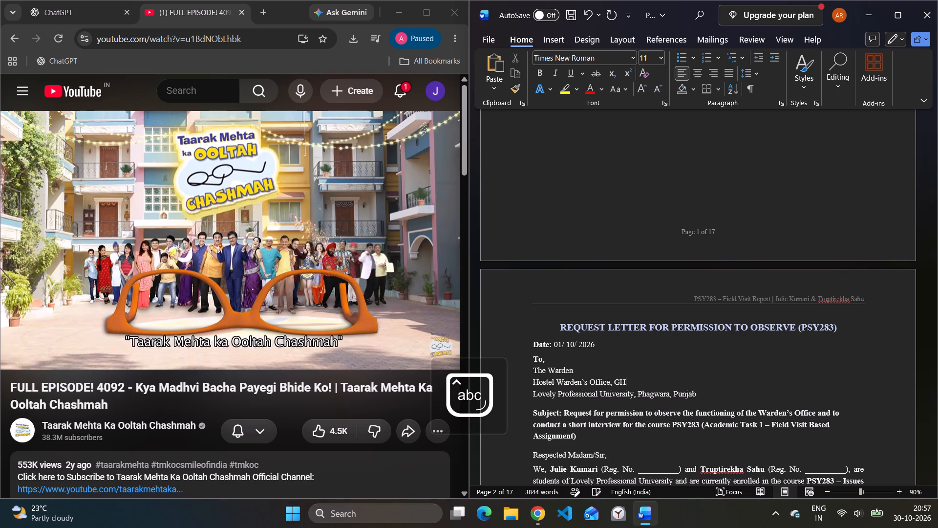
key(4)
Replace the first student's blank in the request letter's opening paragraph with that student's registration number.
scroll(672, 384, down, 2)
scroll(677, 193, up, 1)
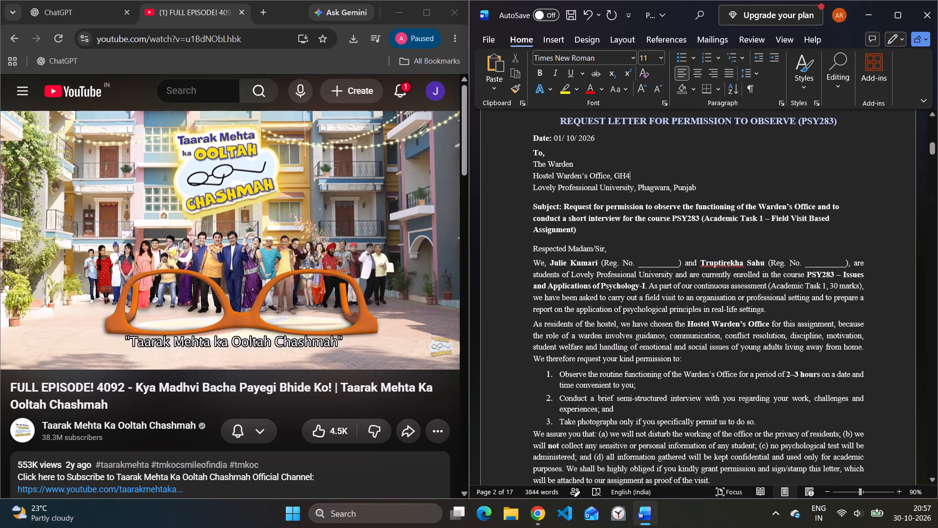
click(679, 265)
key(BackSpace)
key(BackSpace)
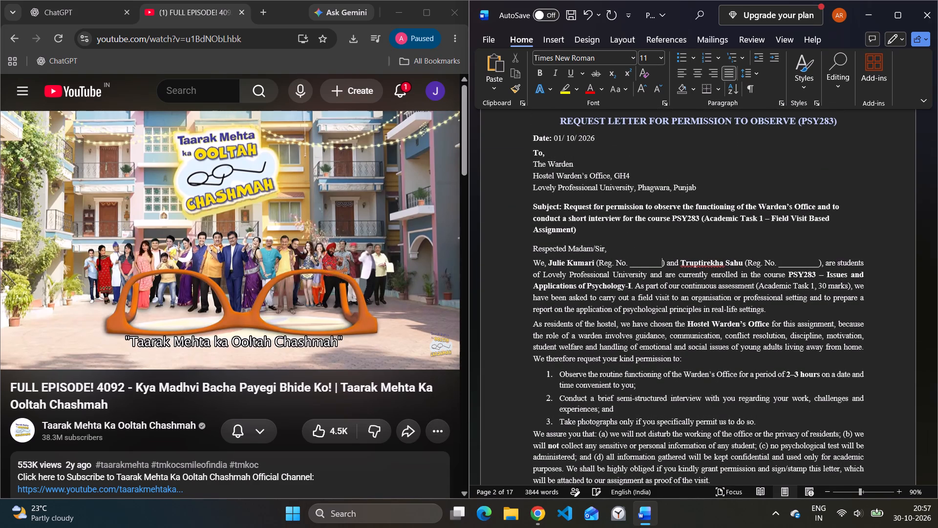
key(BackSpace)
key(BackSpace)
key(BackSpace)
key(BackSpace)
key(BackSpace)
key(BackSpace)
key(BackSpace)
key(BackSpace)
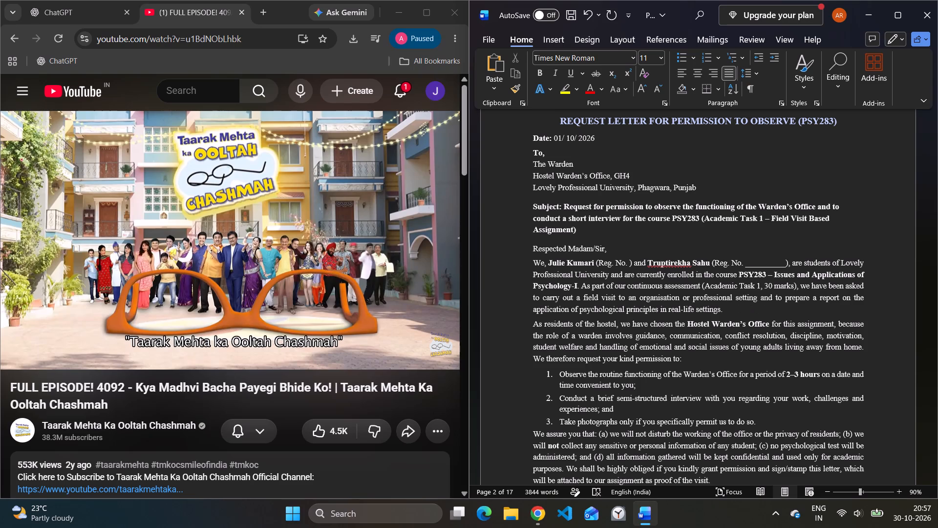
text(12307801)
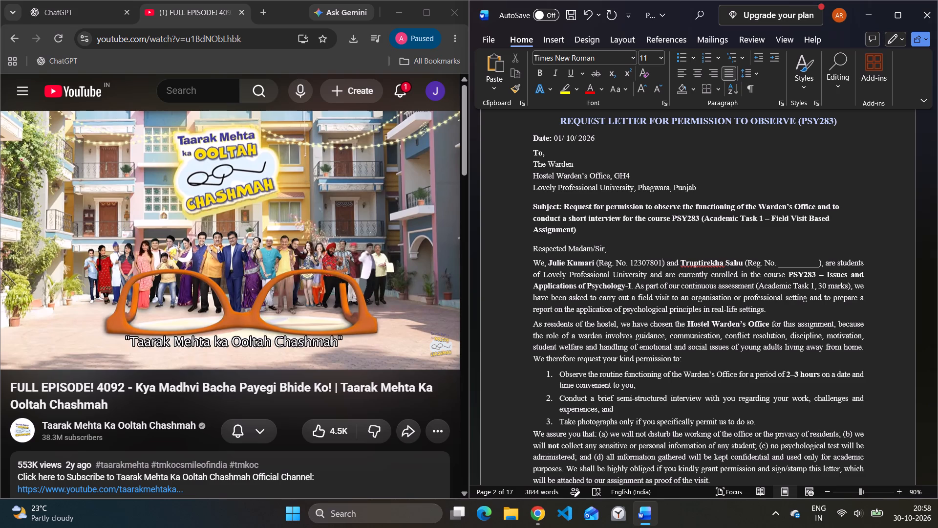
Replace the second student's blank in the request letter's opening paragraph with that student's registration number.
click(818, 264)
key(BackSpace)
key(BackSpace)
key(BackSpace)
key(BackSpace)
key(BackSpace)
key(BackSpace)
key(BackSpace)
key(BackSpace)
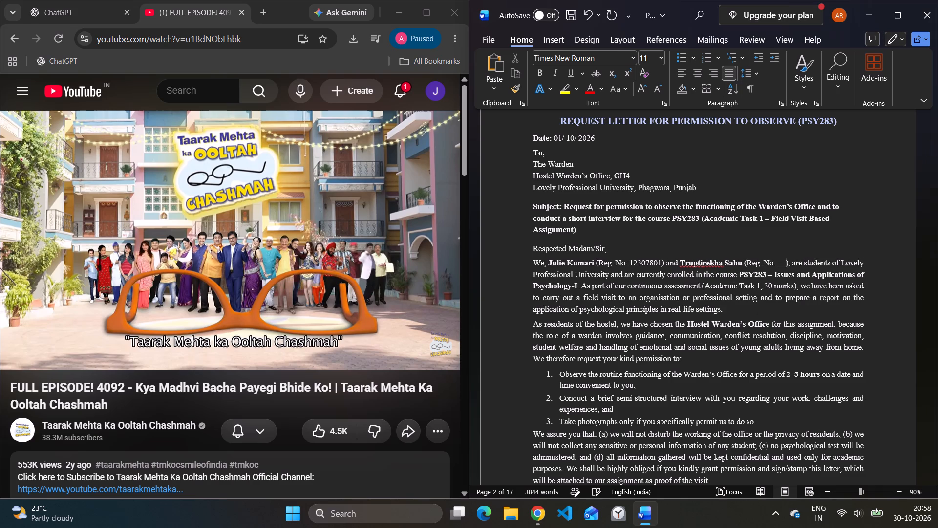
key(BackSpace)
key(BackSpace)
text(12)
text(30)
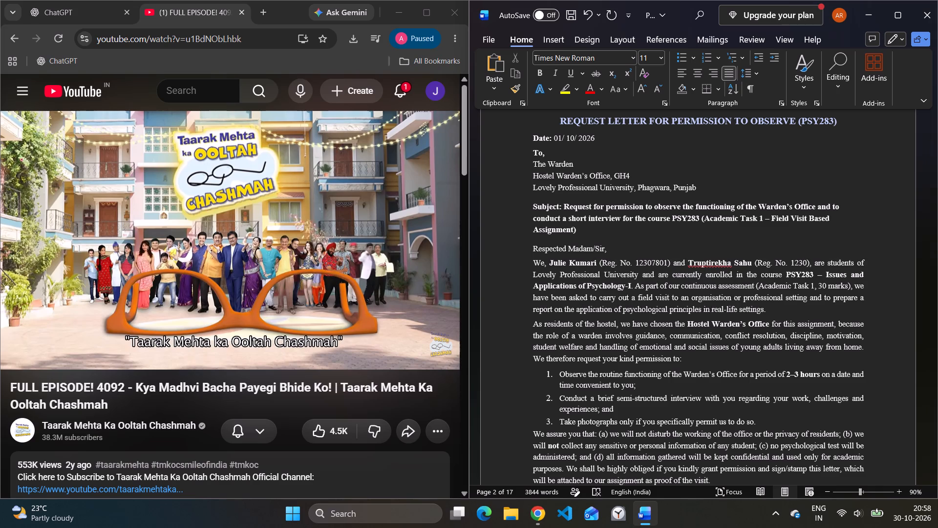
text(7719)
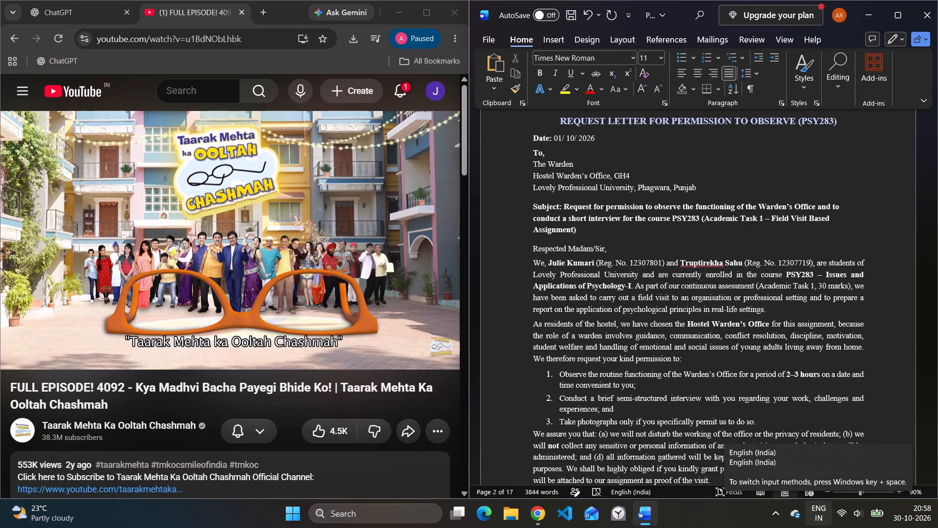
Enter the second student's registration number in the signature table at the end of the request letter.
scroll(828, 527, down, 1)
scroll(705, 439, down, 2)
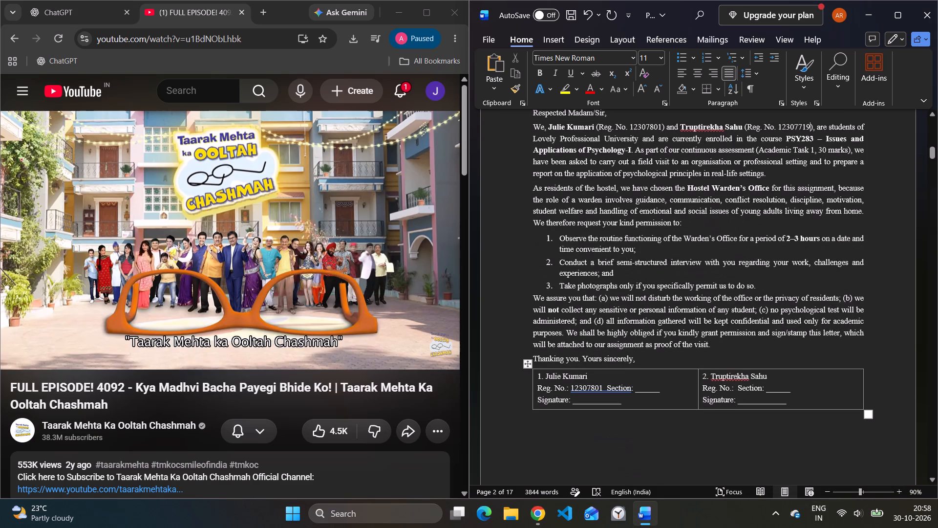
click(733, 383)
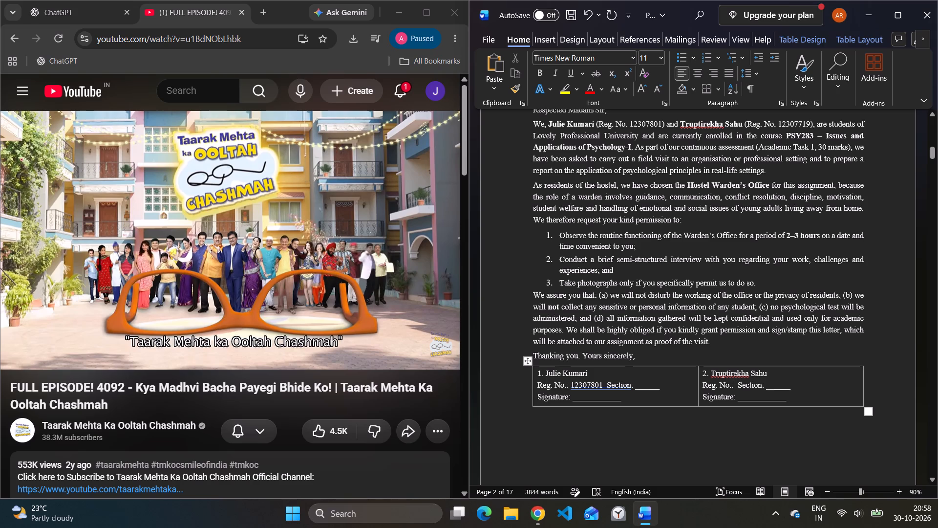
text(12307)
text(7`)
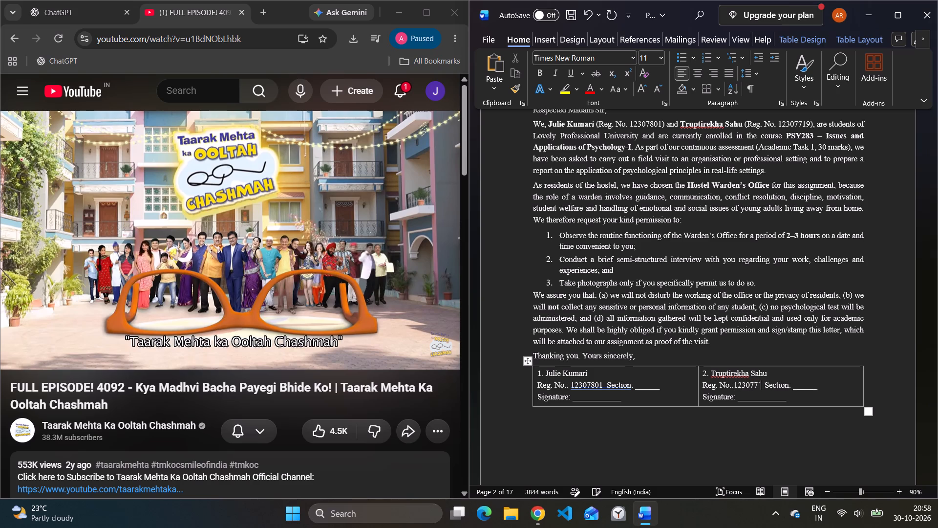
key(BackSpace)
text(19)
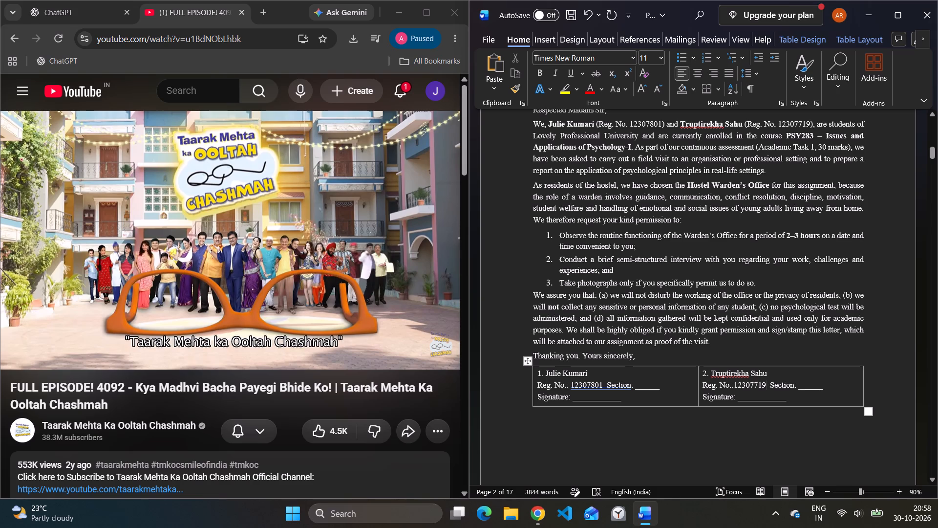
Review the cover page, request letter and field visit completion certificate for blanks still to fill in.
scroll(751, 419, down, 4)
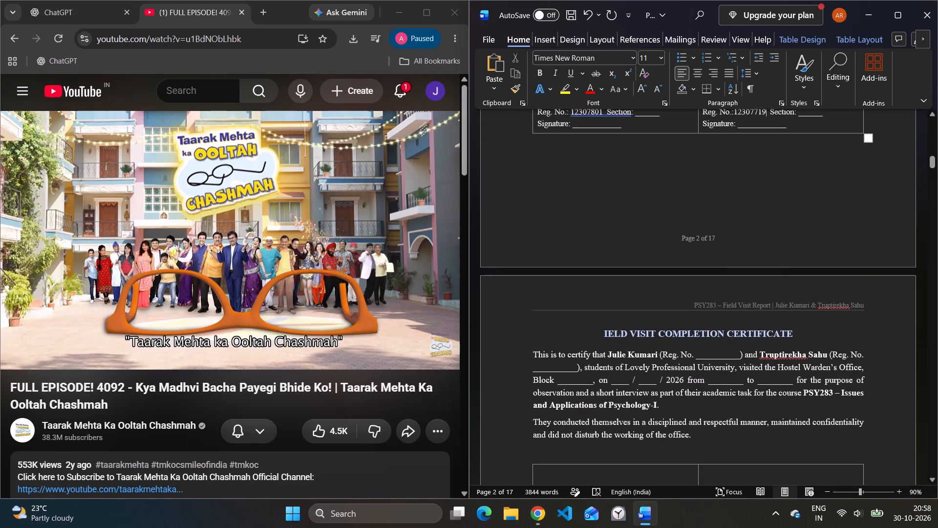
scroll(676, 333, down, 2)
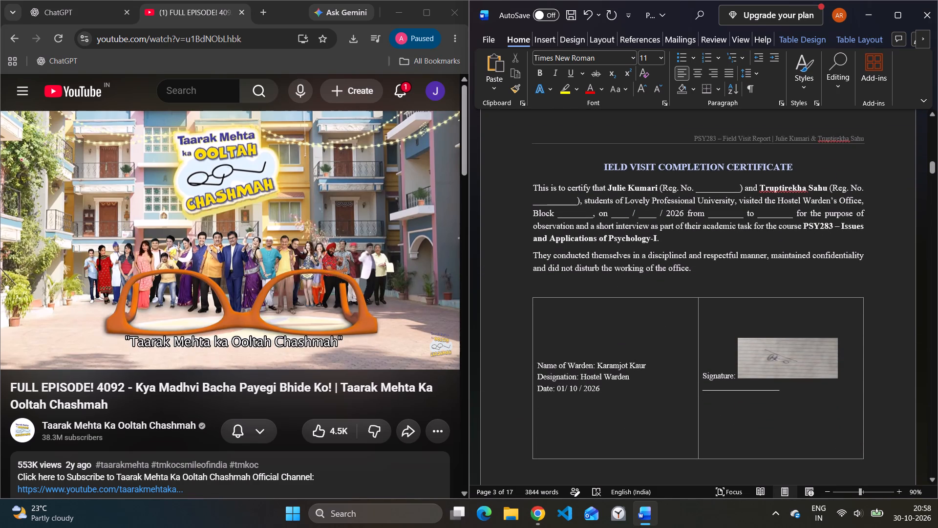
scroll(676, 333, down, 1)
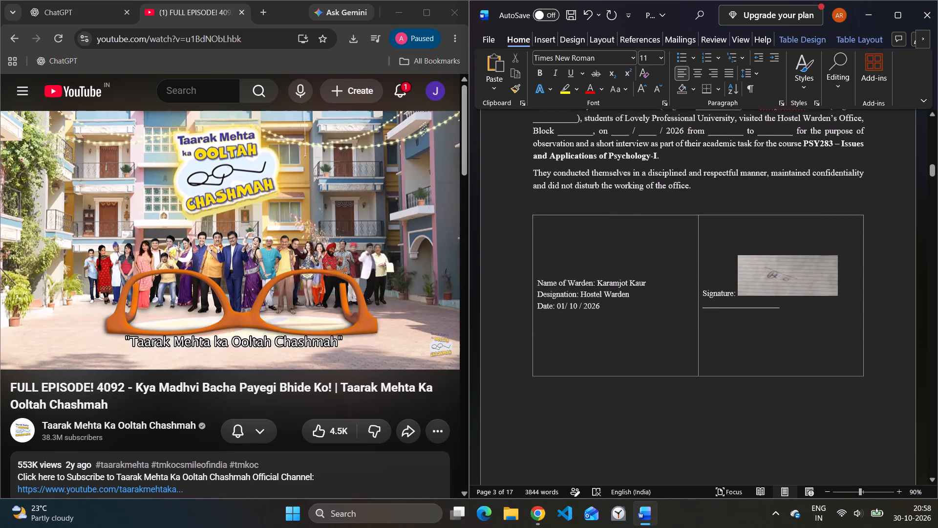
scroll(676, 333, up, 14)
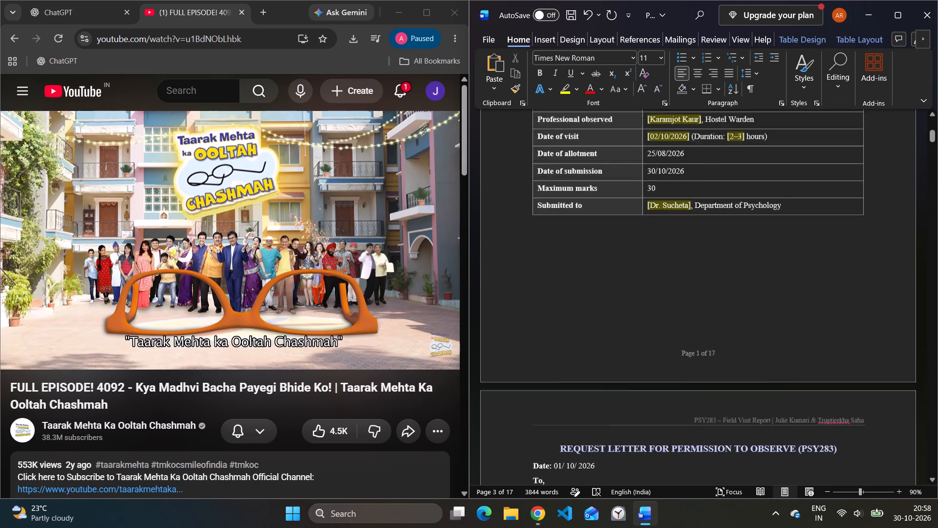
scroll(676, 333, up, 3)
scroll(676, 333, down, 7)
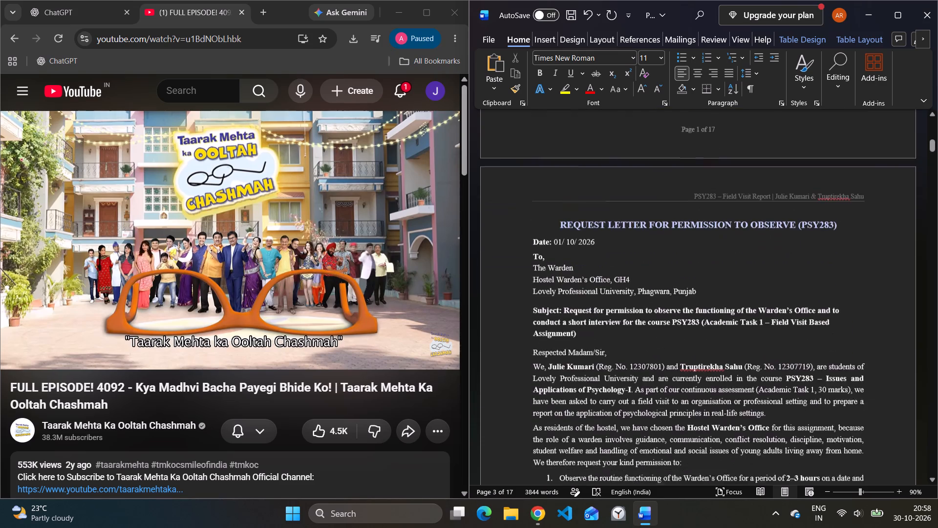
Replace the first student's blank in the completion certificate's opening paragraph with that student's registration number.
scroll(676, 333, down, 3)
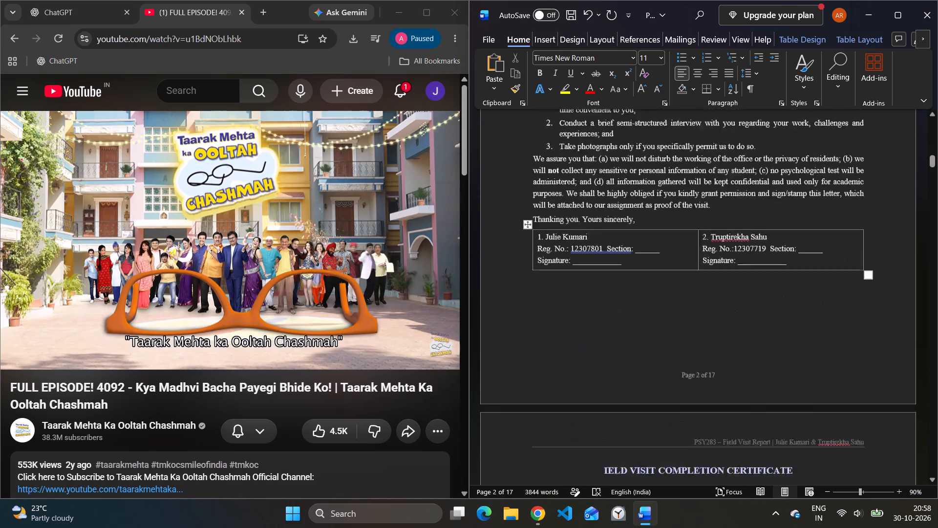
scroll(676, 333, down, 3)
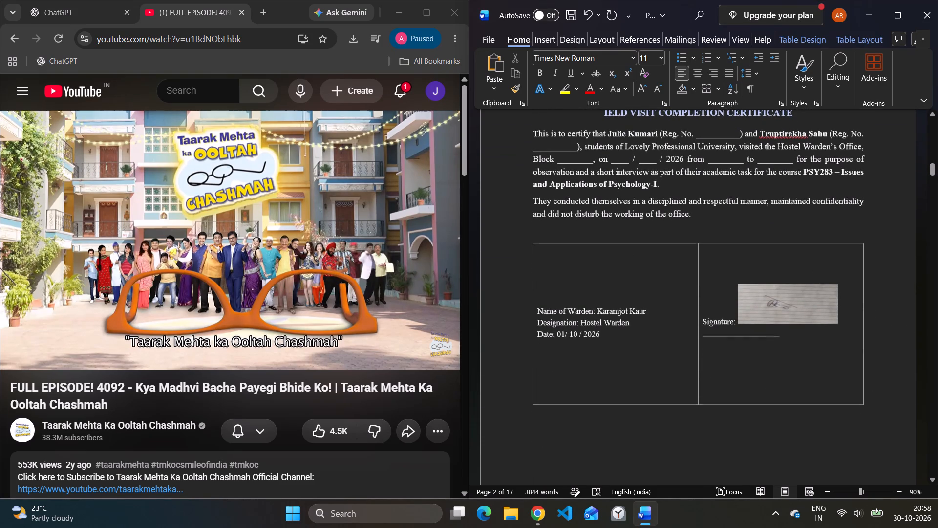
scroll(633, 328, up, 1)
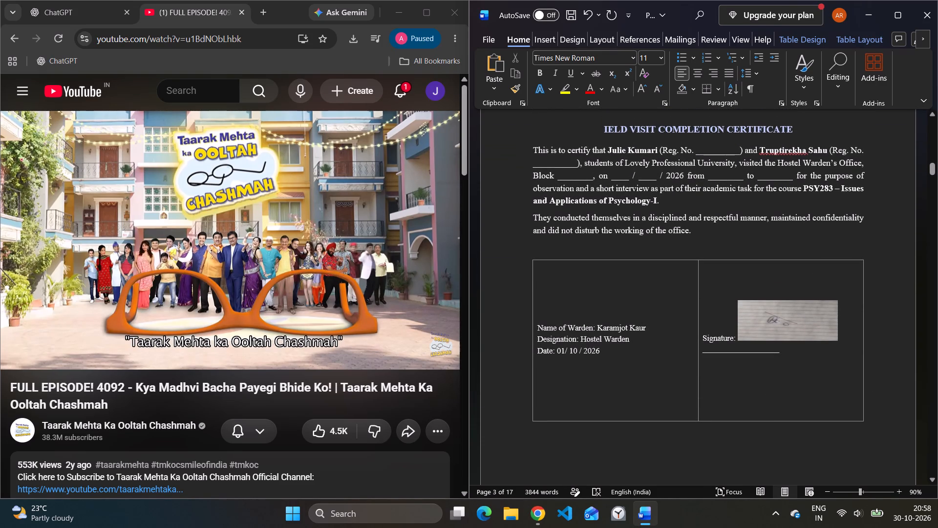
click(740, 153)
key(BackSpace)
key(BackSpace)
key(BackSpace)
key(BackSpace)
key(BackSpace)
key(BackSpace)
key(BackSpace)
key(BackSpace)
key(BackSpace)
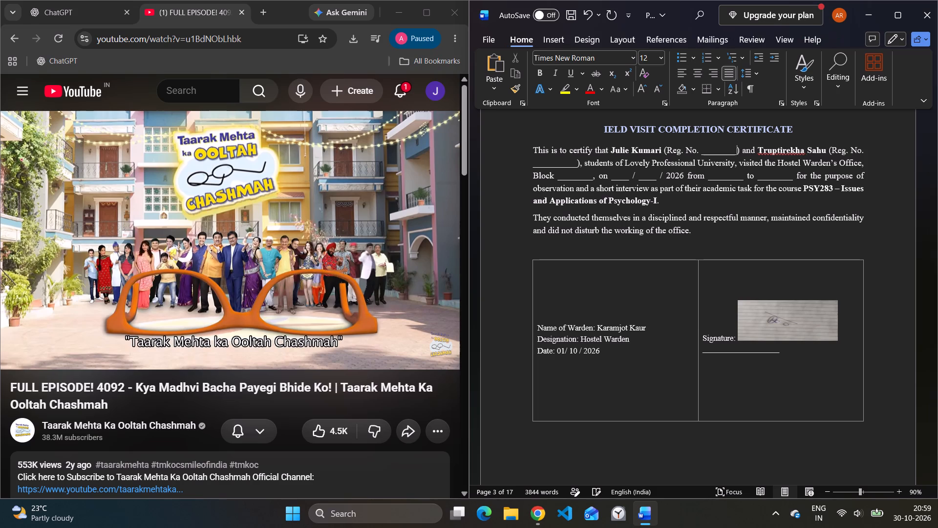
key(BackSpace)
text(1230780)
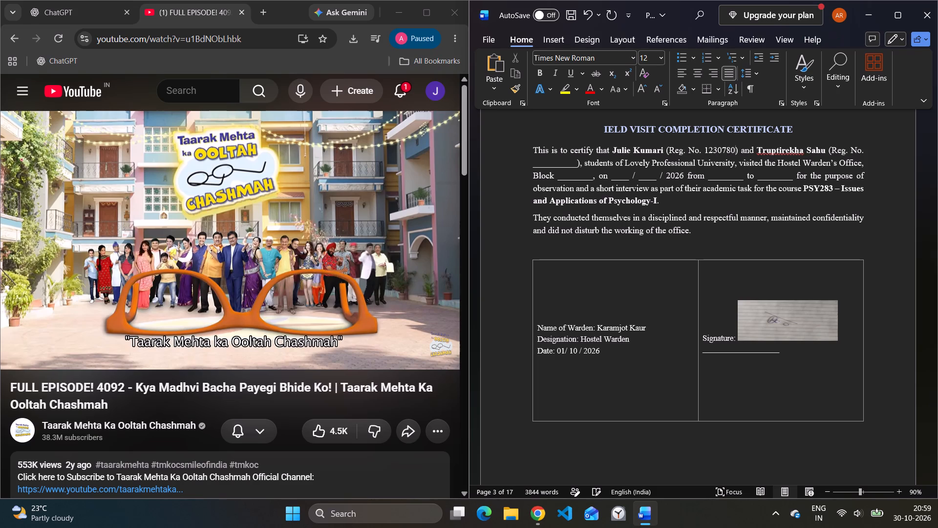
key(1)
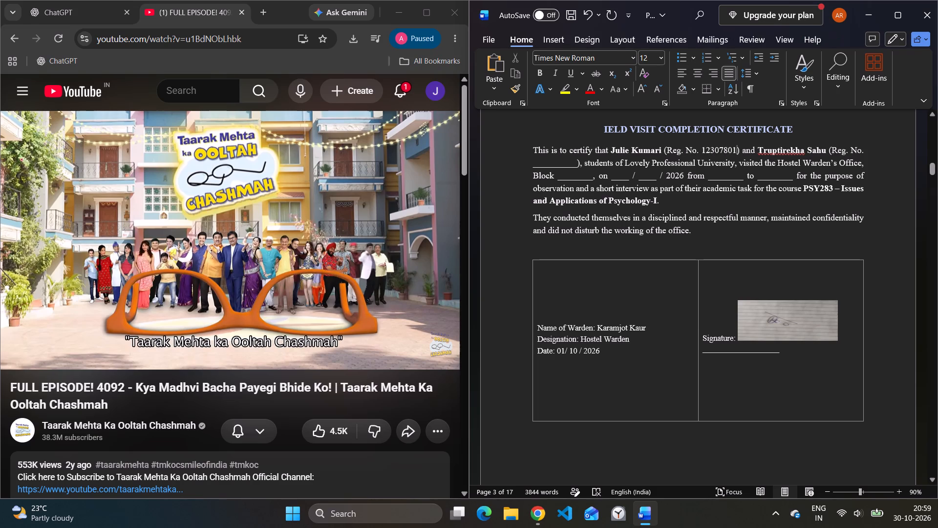
Replace the second student's blank in the completion certificate's opening paragraph with that student's registration number.
click(575, 163)
key(BackSpace)
key(BackSpace)
key(BackSpace)
key(BackSpace)
key(BackSpace)
key(BackSpace)
key(BackSpace)
key(BackSpace)
key(BackSpace)
key(BackSpace)
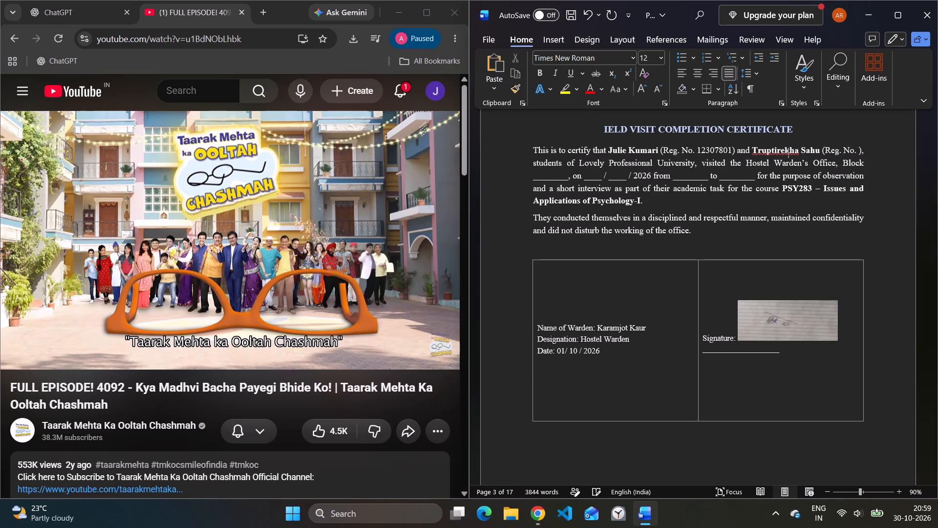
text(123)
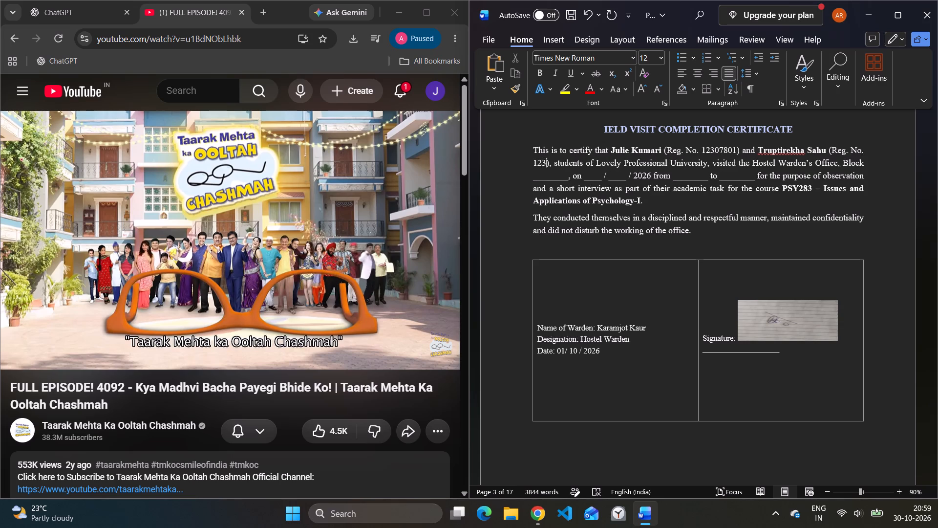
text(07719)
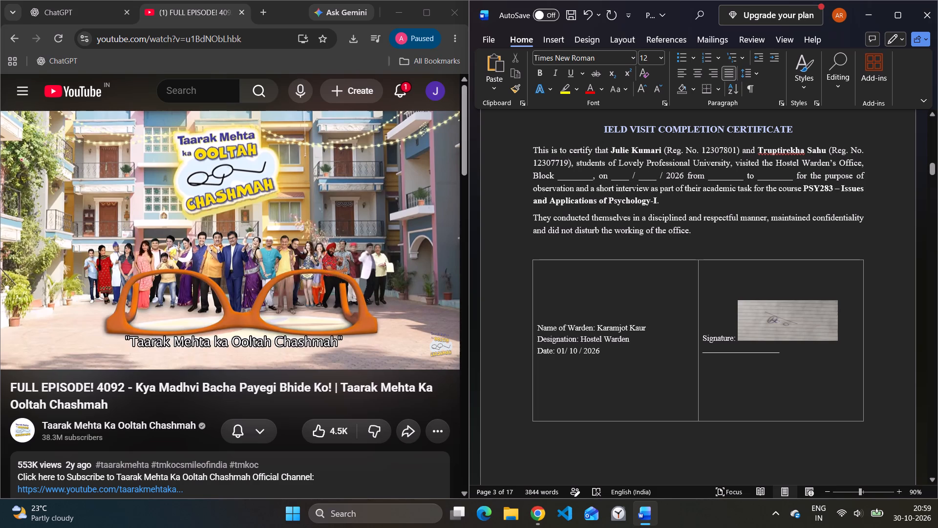
Replace the Block label and its blank, including the comma, in the completion certificate with GH4.
drag(592, 176, 533, 176)
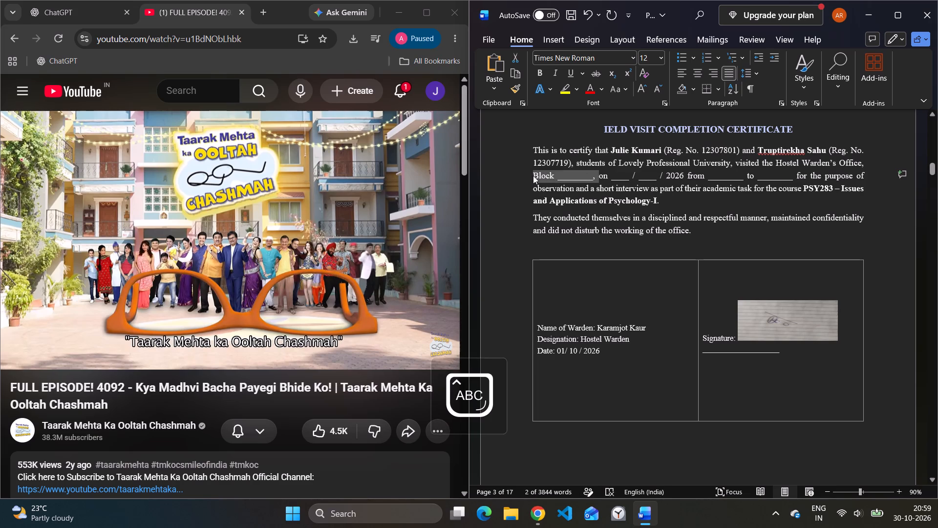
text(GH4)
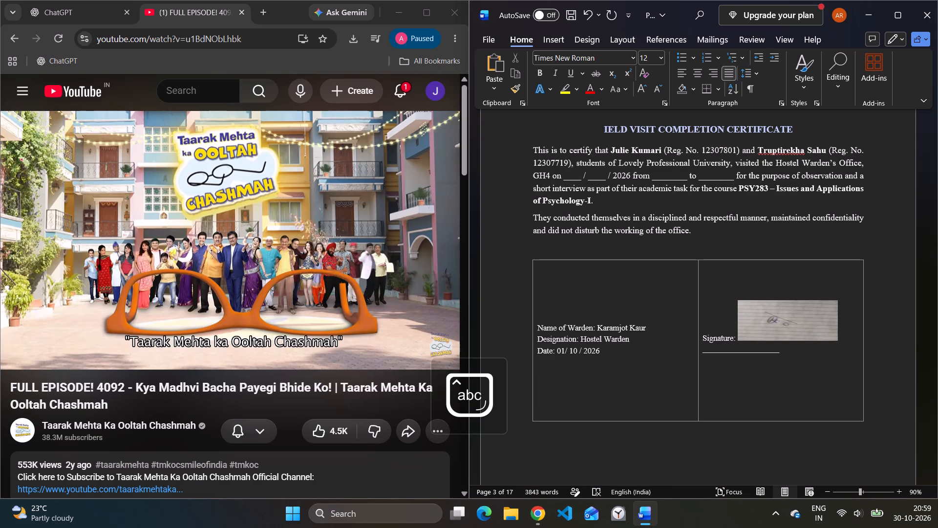
Fill in the day and month blanks of the completion certificate's 2026 visit date as 02 and 10.
click(582, 176)
key(BackSpace)
key(BackSpace)
key(BackSpace)
key(BackSpace)
key(BackSpace)
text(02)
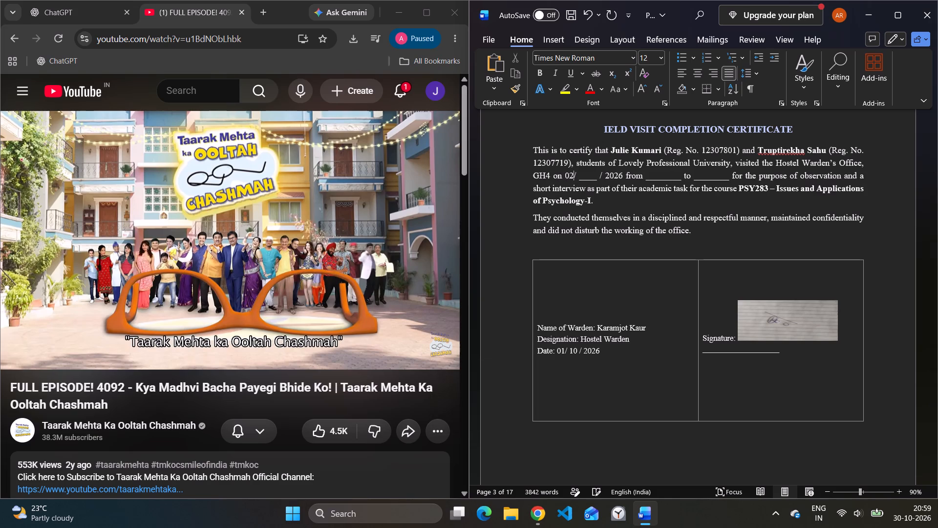
click(595, 178)
key(BackSpace)
key(BackSpace)
key(BackSpace)
key(BackSpace)
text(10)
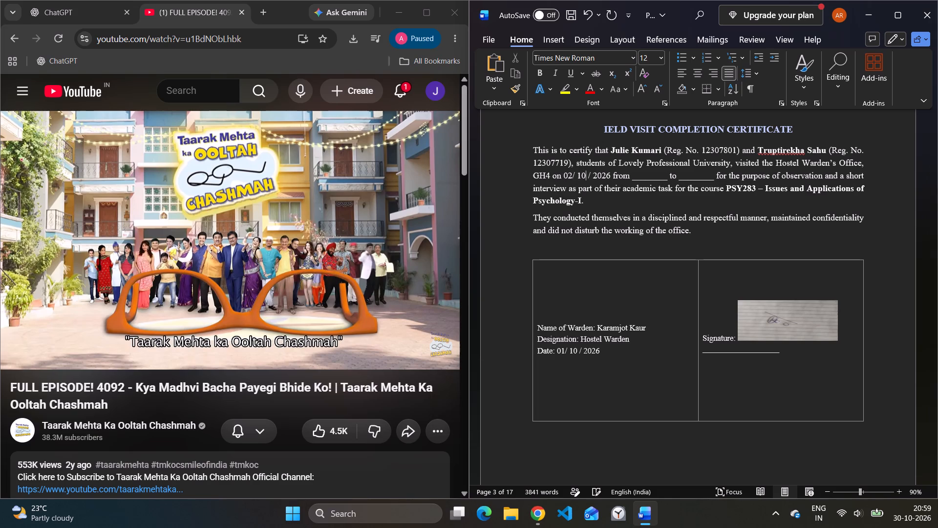
Replace the visit start time blank in the completion certificate with 10:00 am.
click(671, 180)
key(BackSpace)
key(BackSpace)
key(BackSpace)
key(BackSpace)
key(BackSpace)
key(BackSpace)
key(BackSpace)
key(BackSpace)
key(BackSpace)
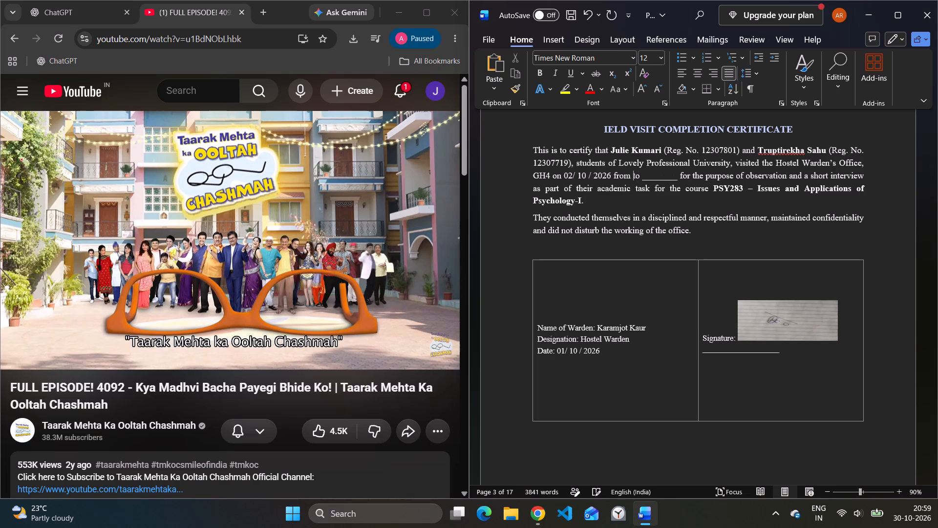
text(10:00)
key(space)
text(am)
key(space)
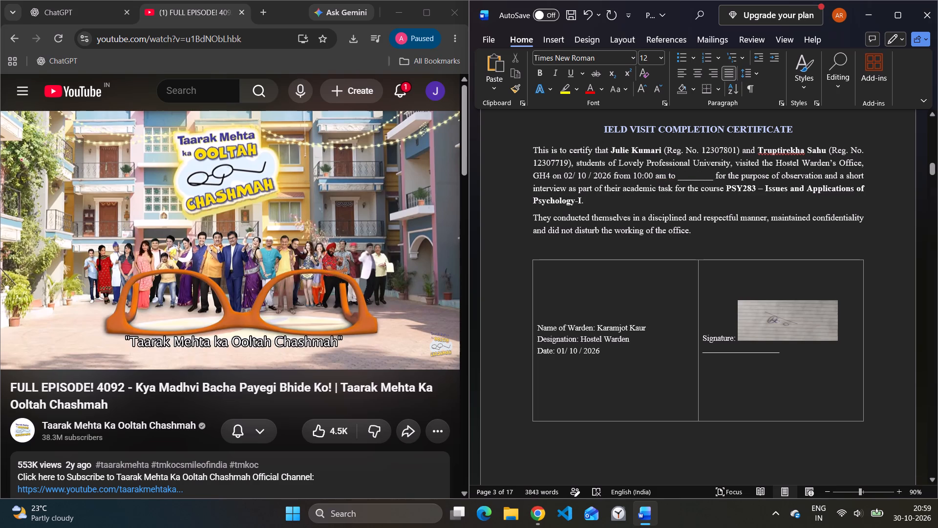
Replace the visit end time blank in the completion certificate with 12:00 pm.
click(712, 180)
key(BackSpace)
key(BackSpace)
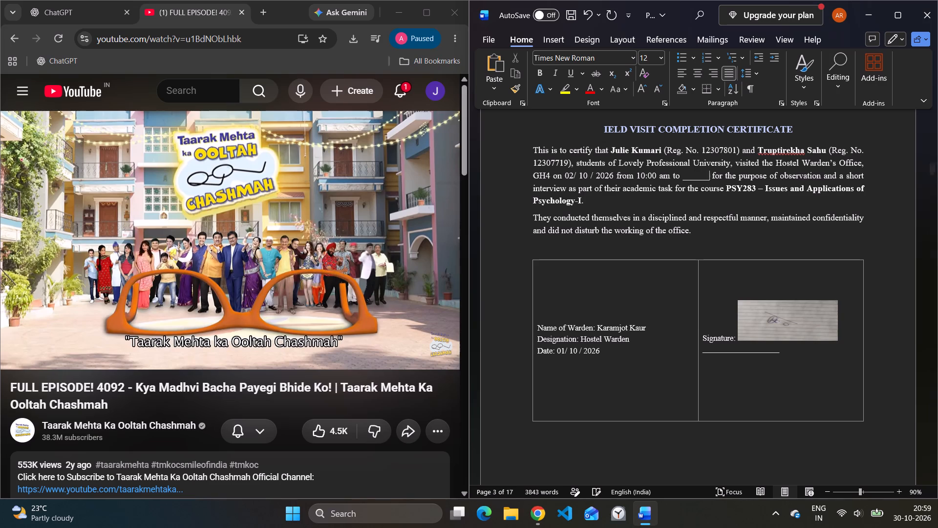
key(BackSpace)
key(BackSpace)
key(BackSpace)
key(BackSpace)
key(BackSpace)
key(BackSpace)
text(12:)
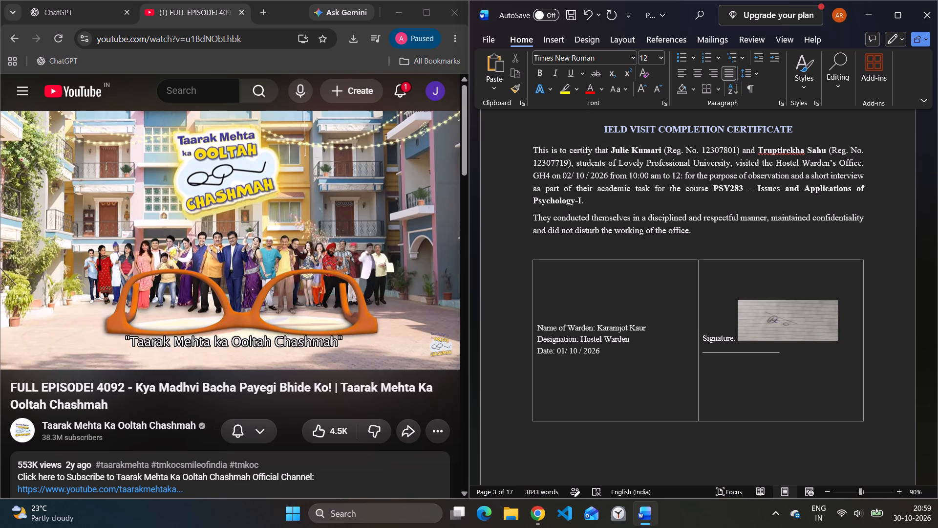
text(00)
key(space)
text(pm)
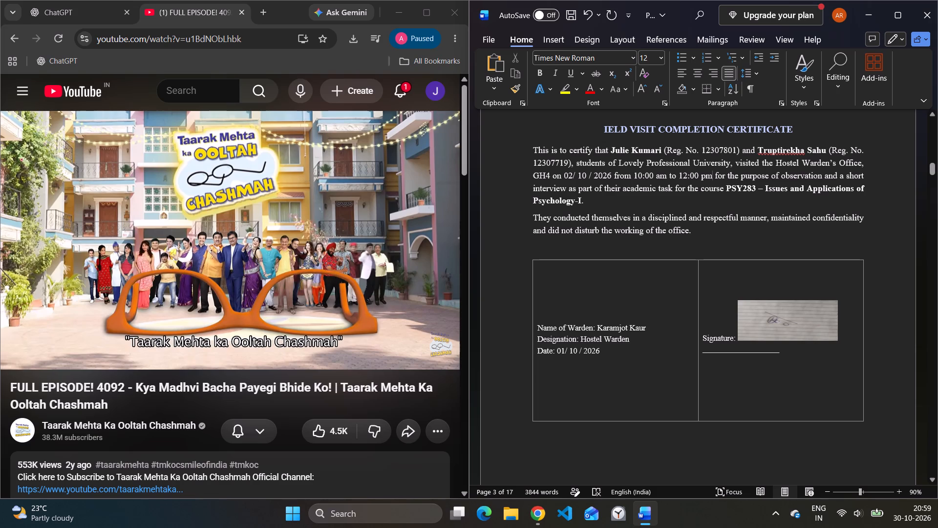
Check the certificate, request letter, contents, introduction and cover page for blanks that still need filling.
scroll(746, 223, down, 2)
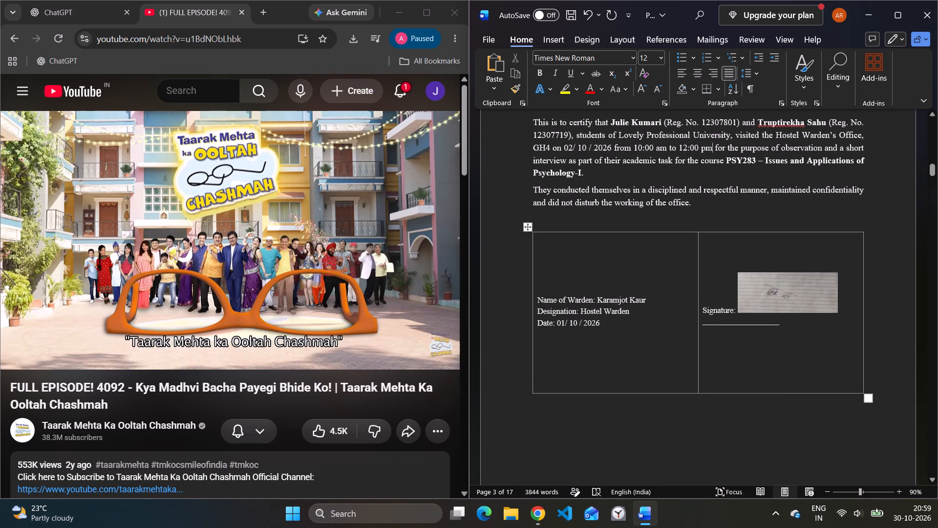
scroll(663, 293, down, 3)
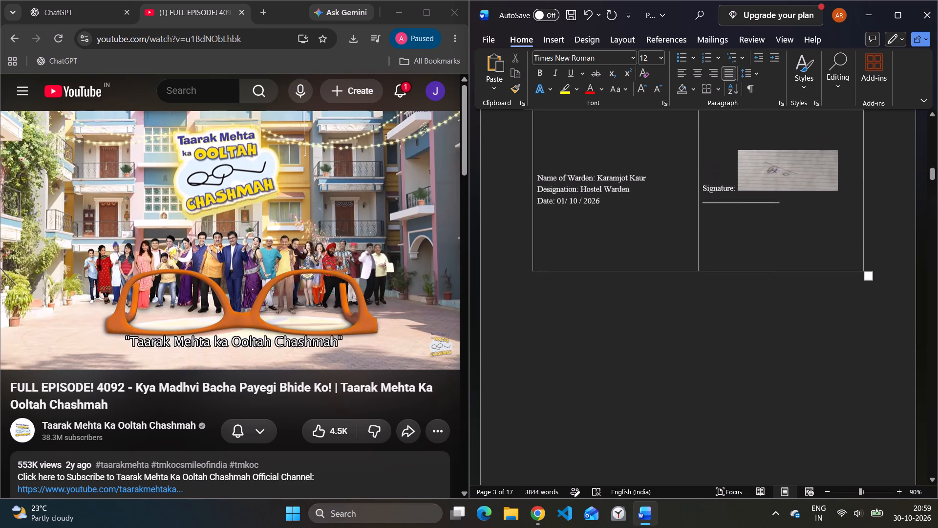
scroll(663, 293, down, 1)
scroll(663, 293, up, 4)
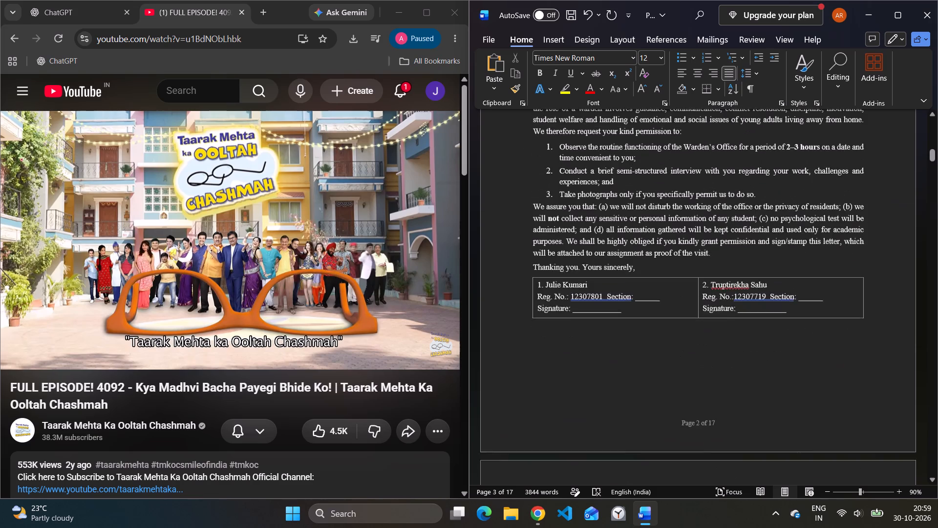
scroll(663, 293, down, 1)
scroll(663, 293, up, 4)
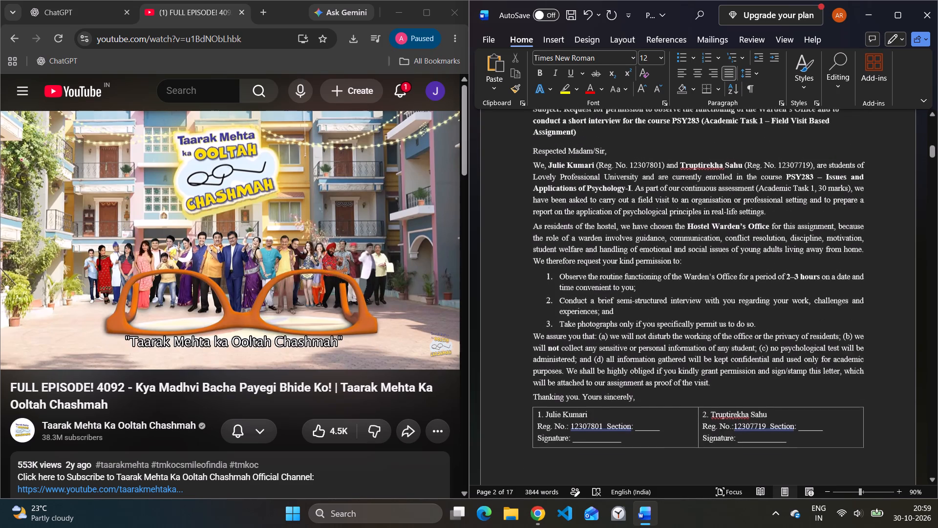
scroll(663, 293, down, 2)
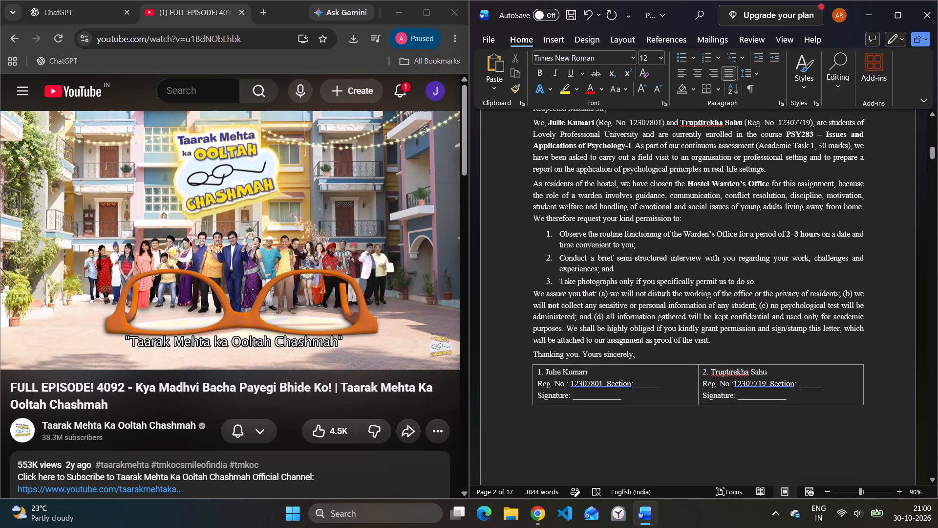
scroll(681, 400, down, 6)
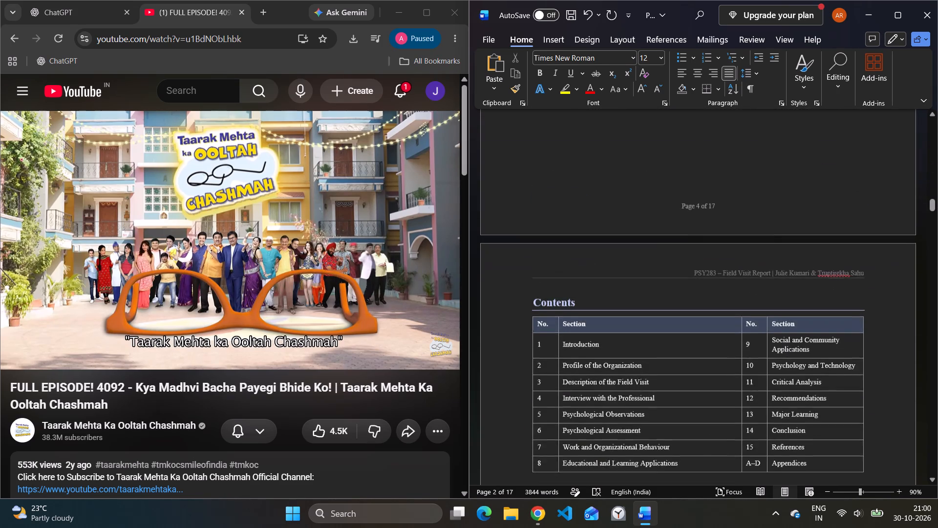
scroll(681, 400, down, 6)
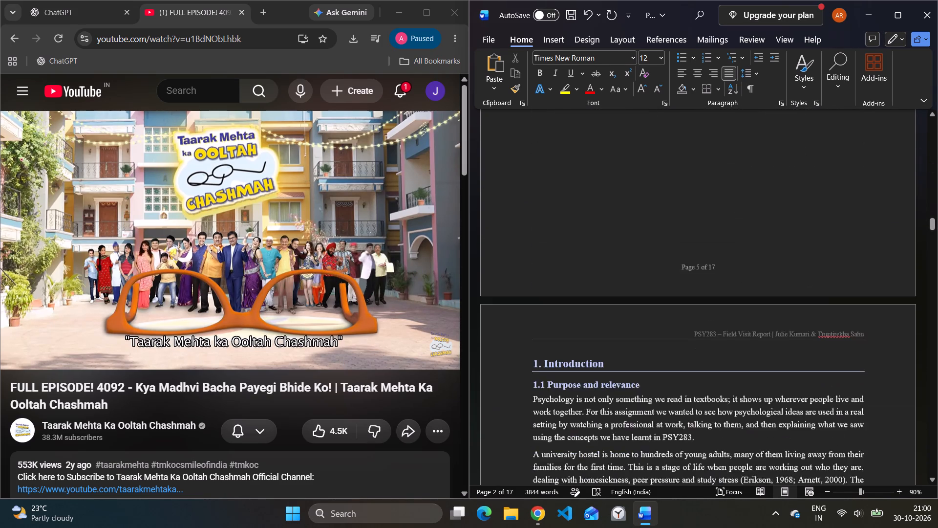
scroll(681, 400, down, 2)
scroll(681, 400, up, 8)
scroll(681, 400, up, 20)
scroll(681, 400, up, 3)
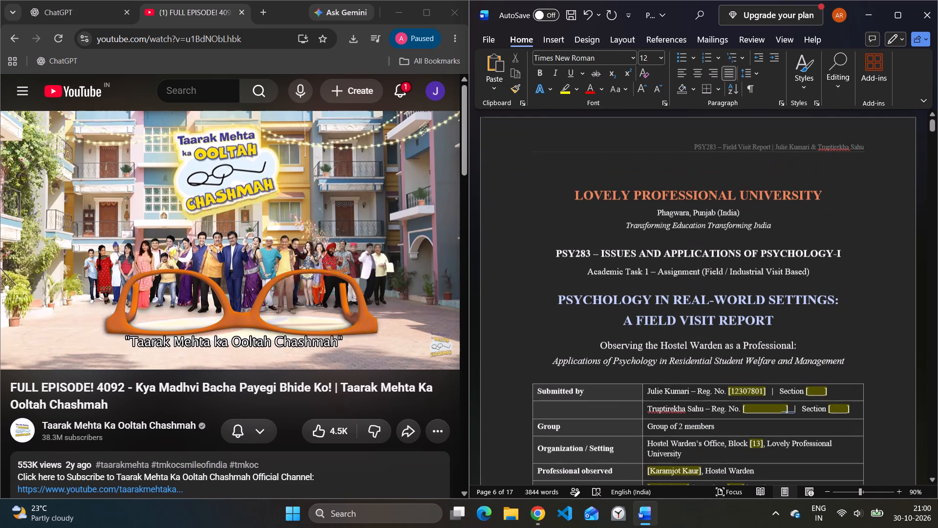
Replace the blank in the second student's registration number field on the cover page with that student's registration number.
scroll(681, 400, up, 1)
scroll(681, 400, down, 1)
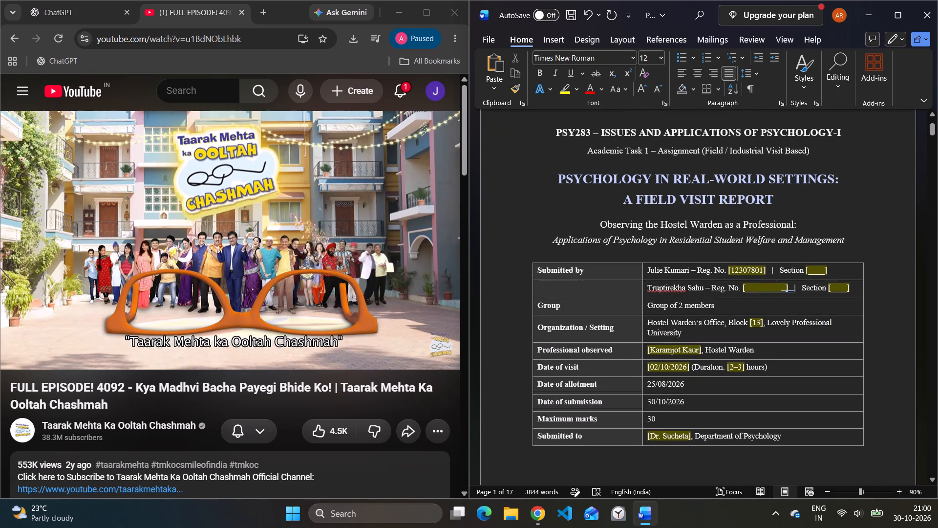
click(786, 290)
key(BackSpace)
key(BackSpace)
key(BackSpace)
key(BackSpace)
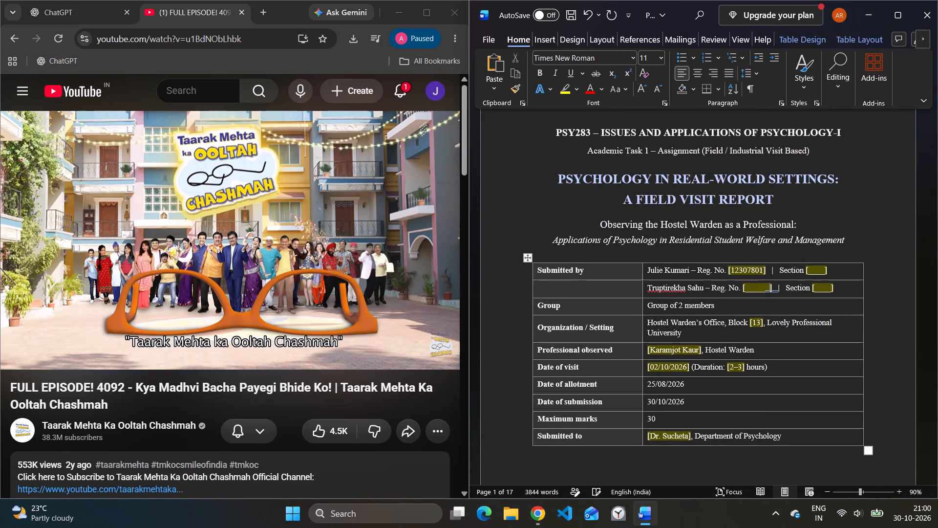
key(BackSpace)
key(BackSpace)
key(BackSpace)
key(BackSpace)
key(BackSpace)
key(BackSpace)
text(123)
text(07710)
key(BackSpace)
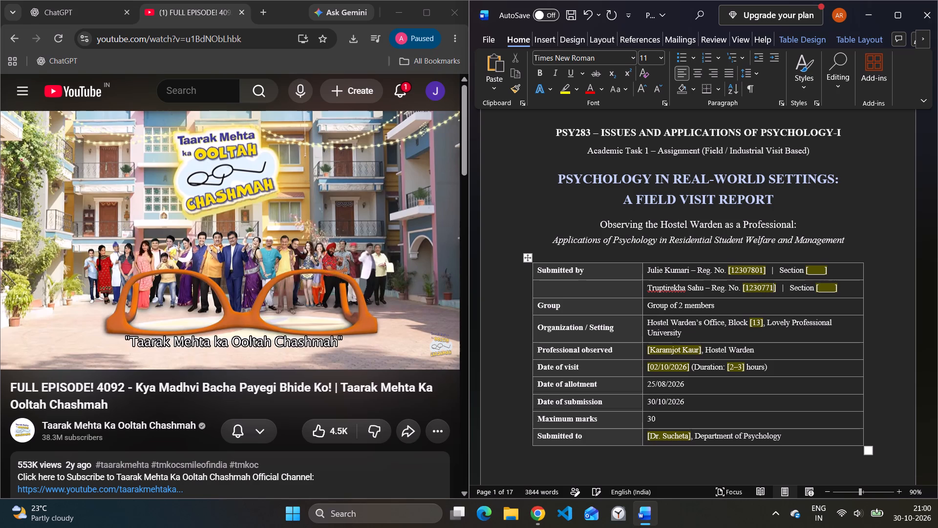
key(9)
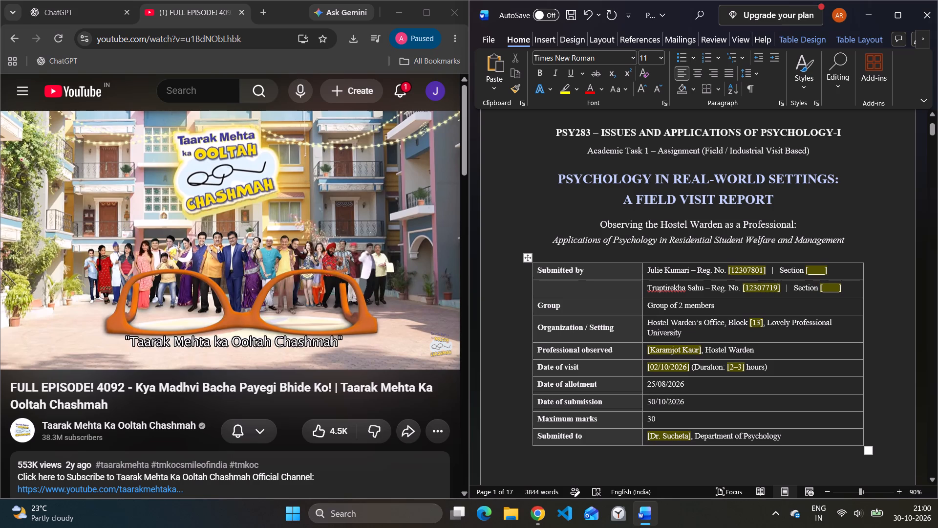
Check the rest of the cover page and the permission request letter, including its signature table, for remaining blanks.
scroll(781, 354, down, 1)
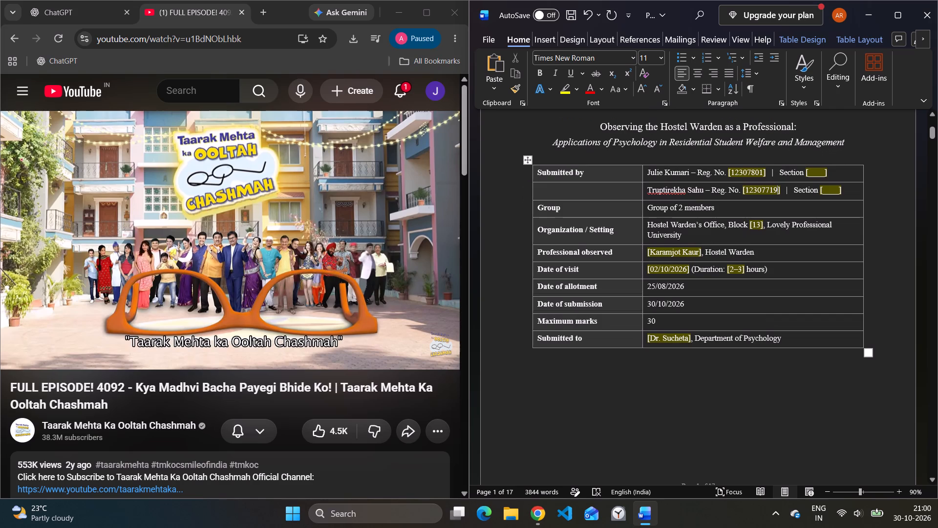
scroll(781, 354, down, 2)
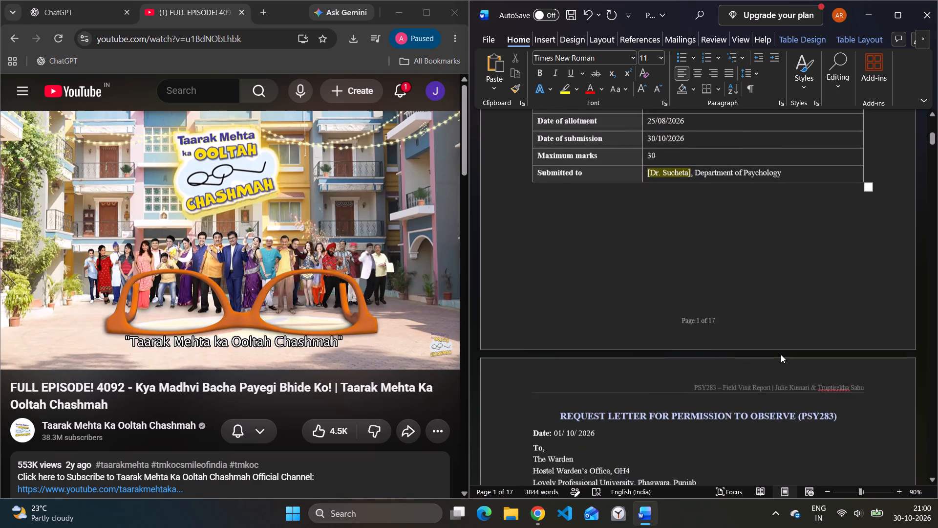
scroll(781, 354, down, 3)
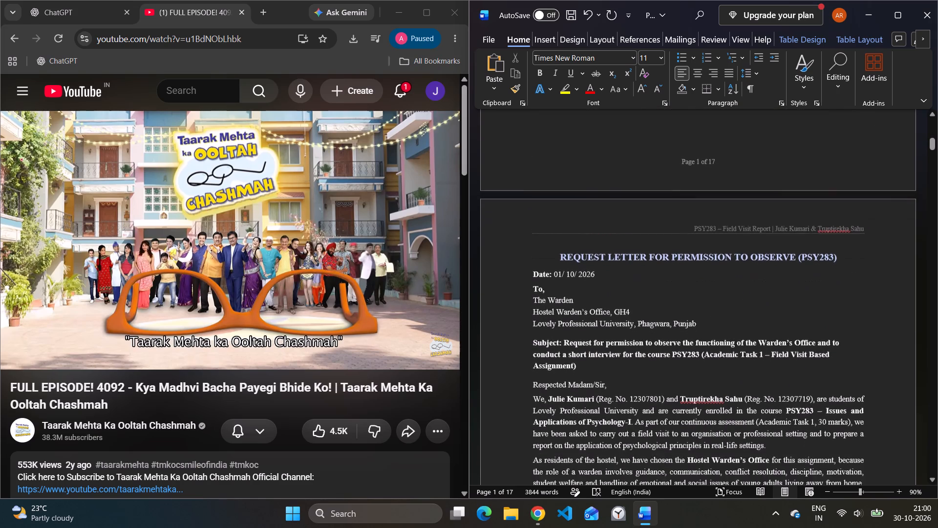
scroll(781, 354, down, 3)
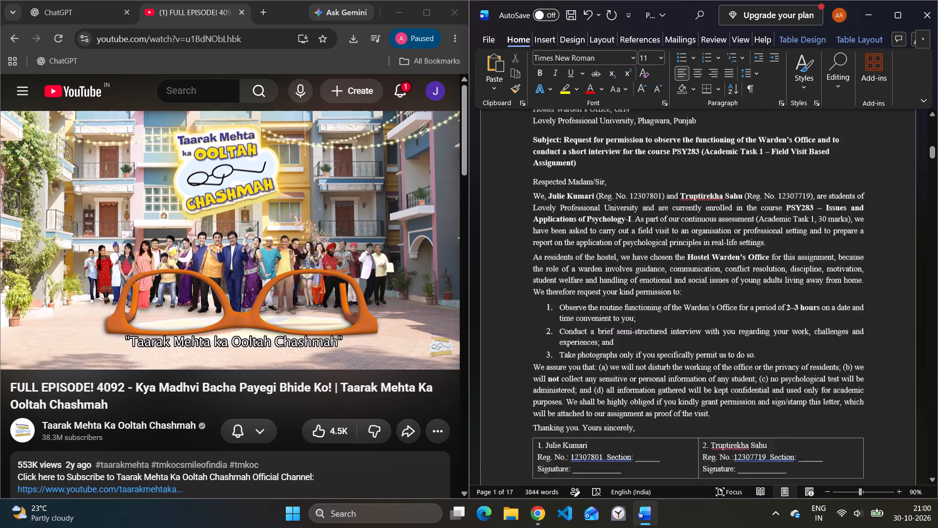
scroll(781, 354, down, 1)
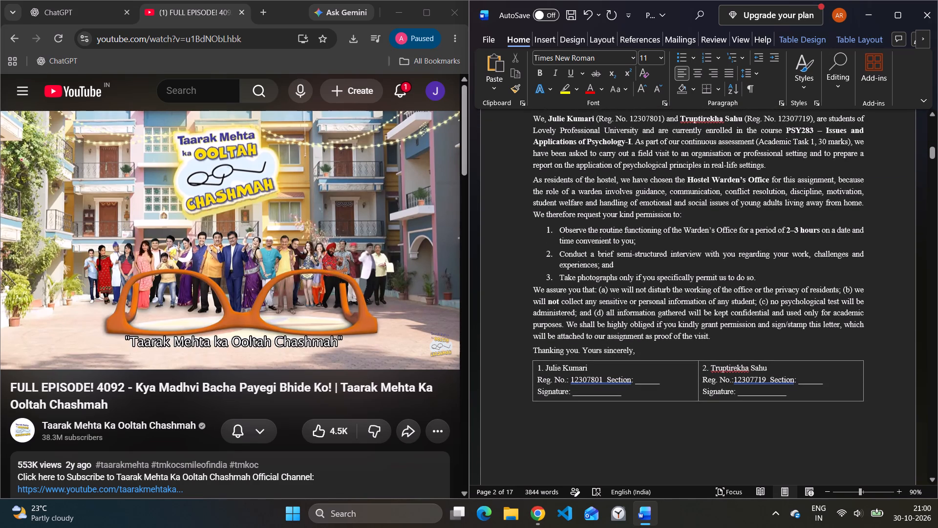
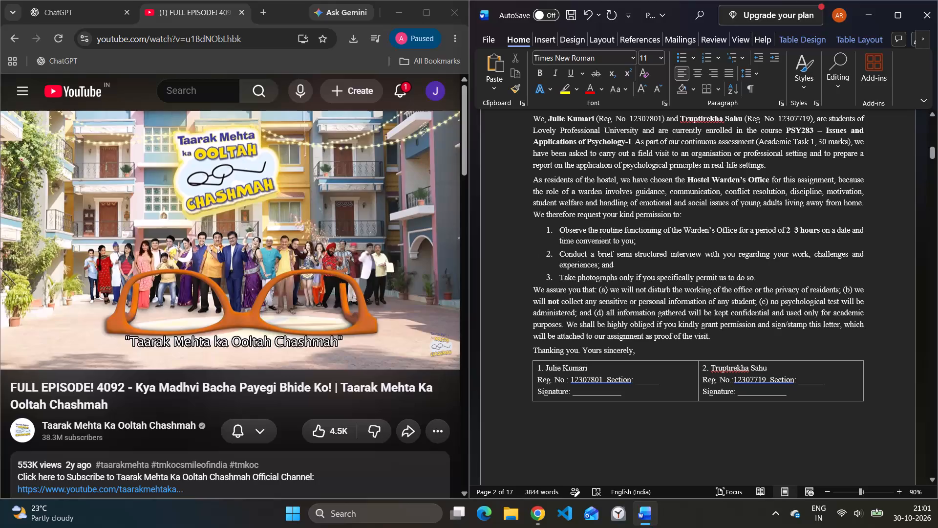
click(661, 386)
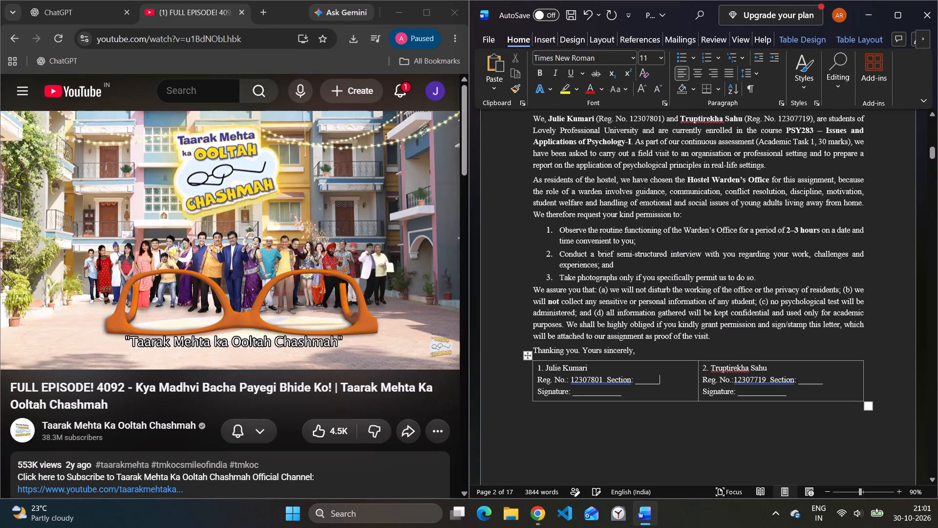
key(BackSpace)
key(BackSpace)
key(BackSpace)
key(BackSpace)
key(BackSpace)
key(BackSpace)
key(BackSpace)
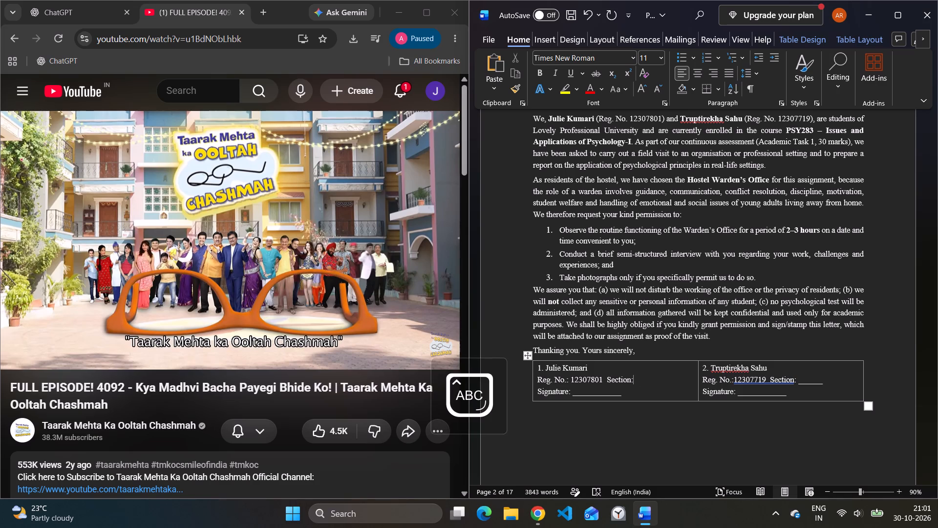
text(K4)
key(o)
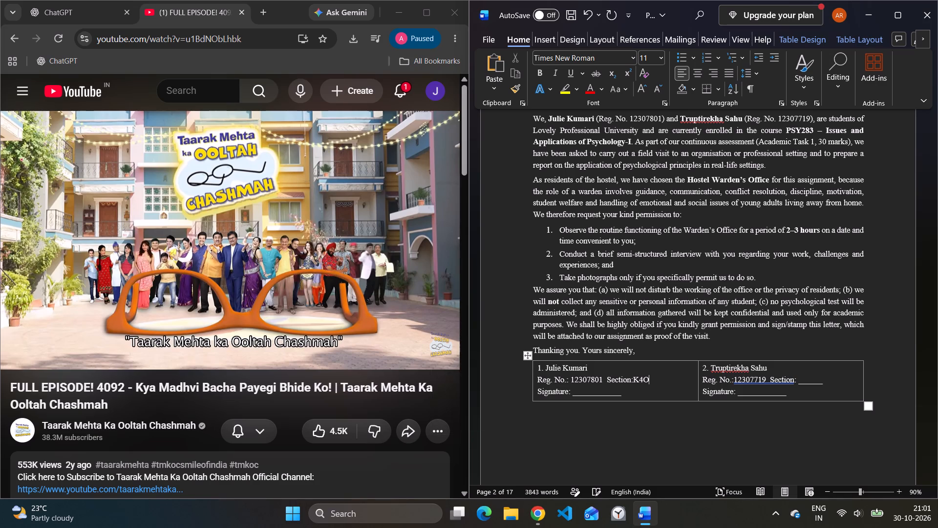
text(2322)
Copy the section code K4O2322 into the second student's section blank in the request letter's signature table.
drag(632, 380, 641, 381)
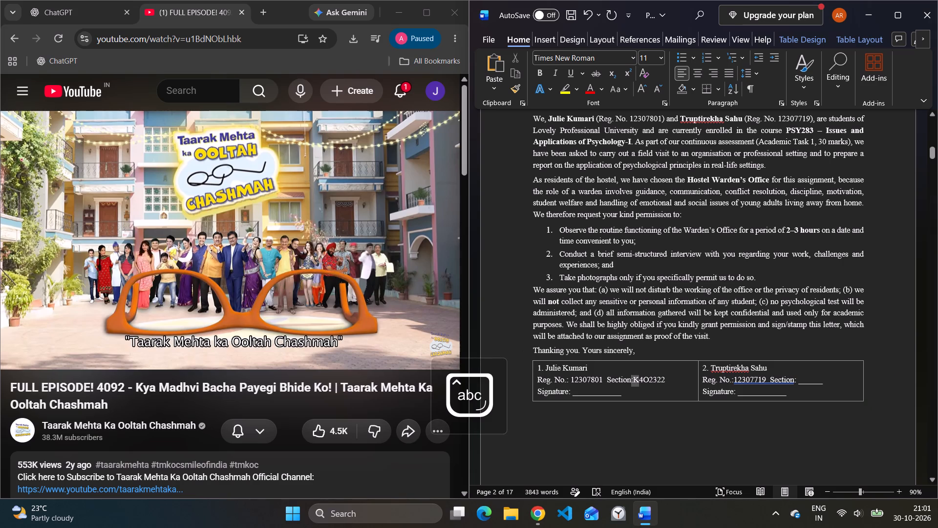
drag(641, 381, 663, 382)
click(665, 382)
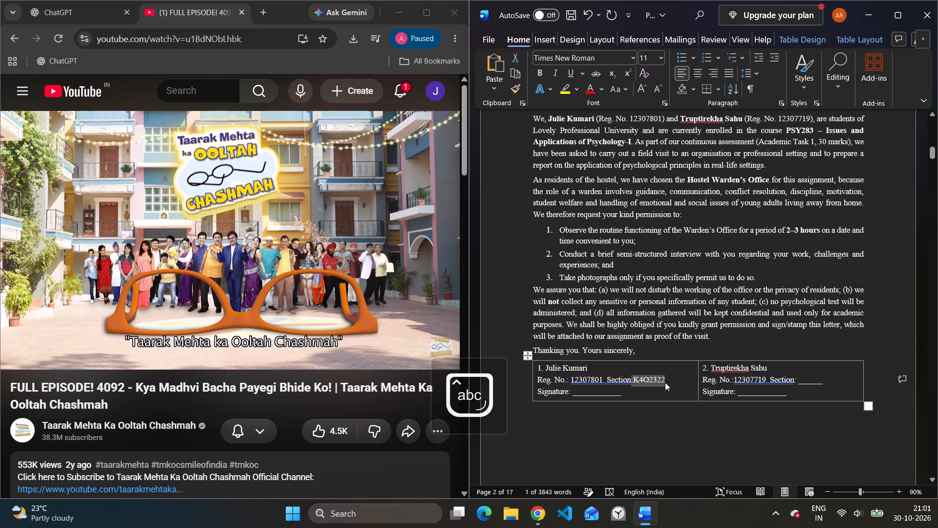
drag(665, 377, 635, 381)
key(ctrl+c)
click(635, 381)
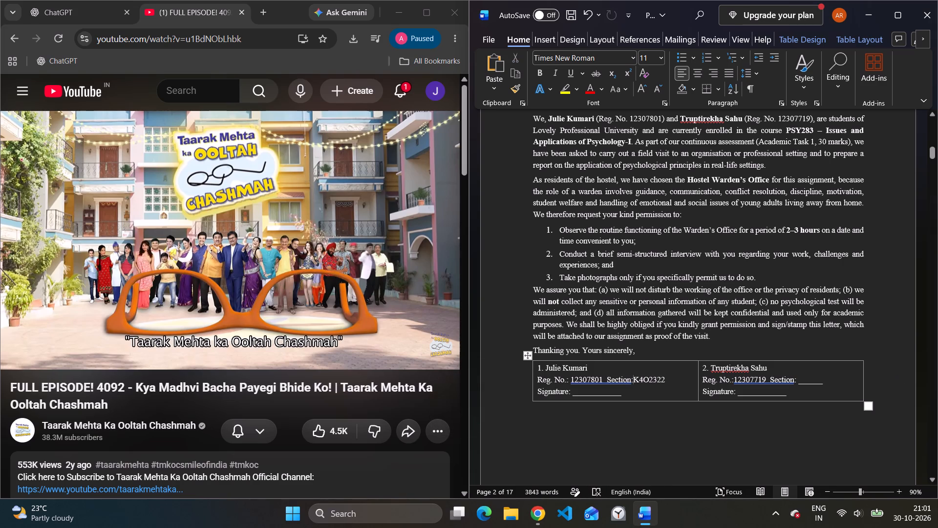
drag(823, 379, 797, 381)
key(ctrl+v)
scroll(821, 385, up, 2)
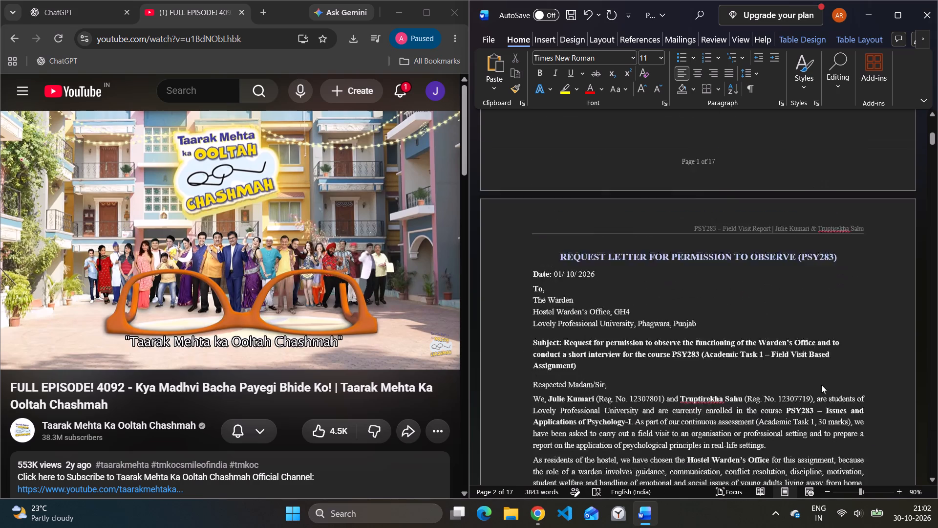
scroll(821, 385, up, 3)
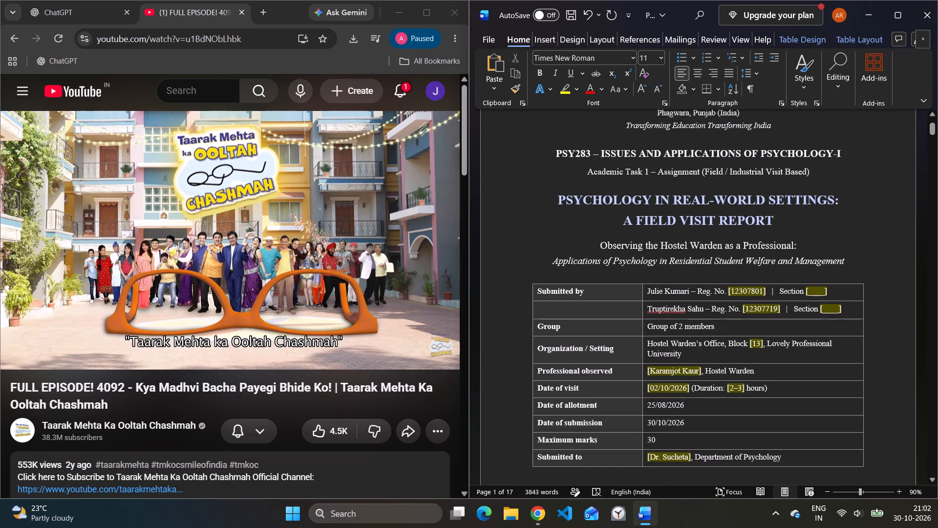
click(824, 291)
key(BackSpace)
key(BackSpace)
key(BackSpace)
key(BackSpace)
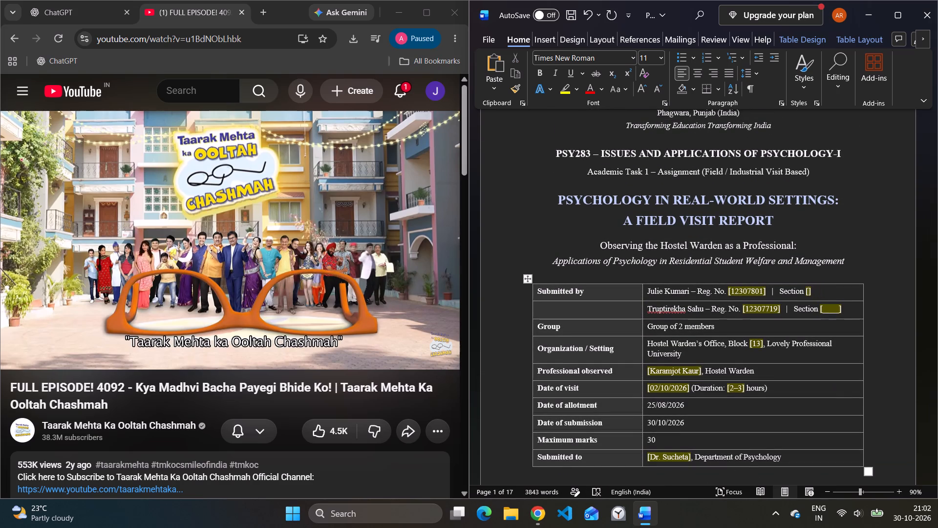
key(ctrl+v)
Replace the second student's section blank on the cover page with the copied code K4O2322.
click(839, 309)
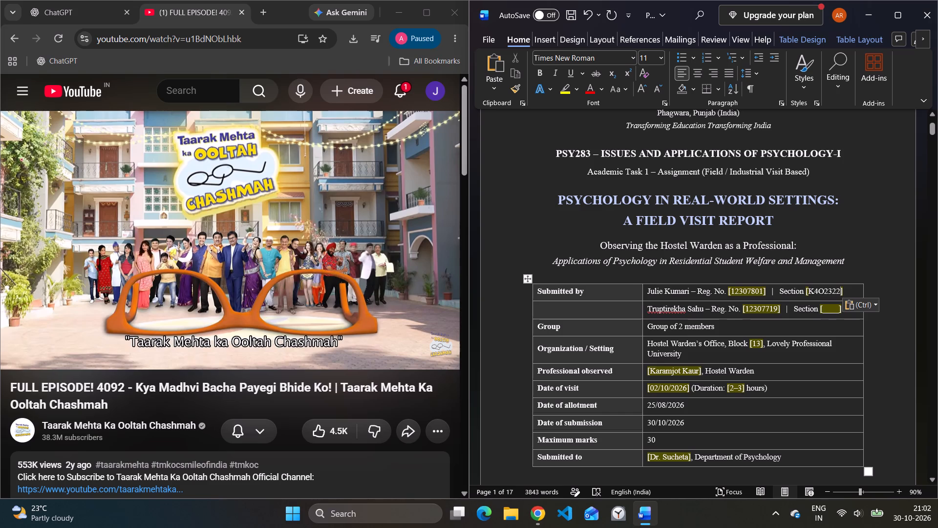
key(BackSpace)
key(BackSpace)
key(BackSpace)
key(BackSpace)
key(ctrl+v)
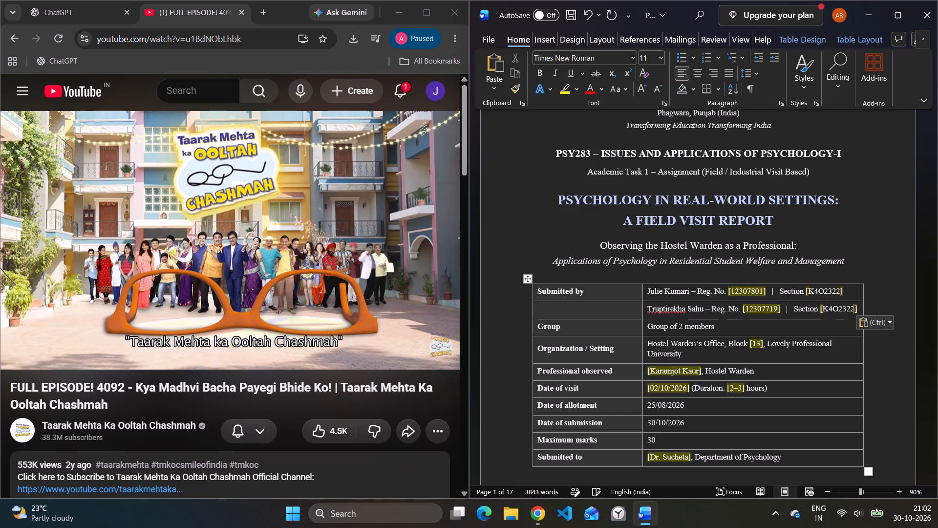
click(903, 388)
Check the request letter, completion certificate, Declaration and Acknowledgement for blanks and placeholders that still need filling.
scroll(903, 388, down, 3)
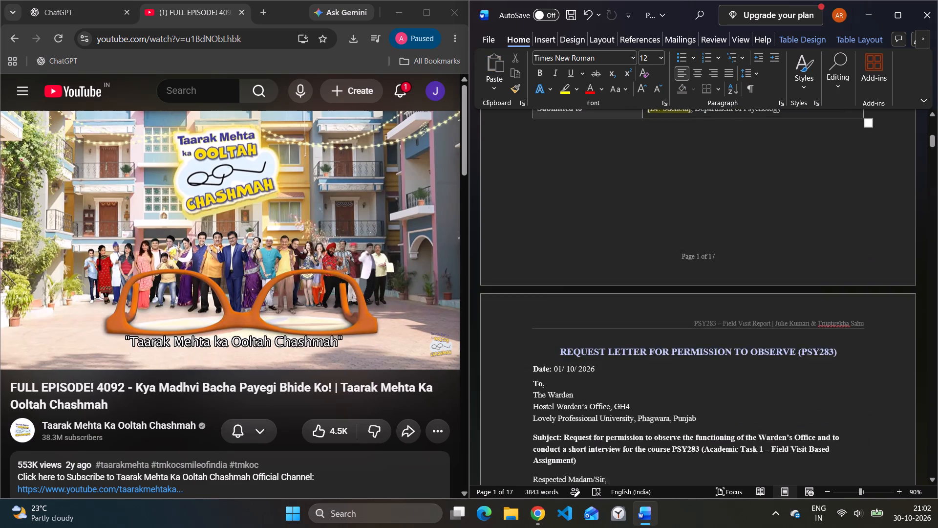
scroll(903, 388, down, 4)
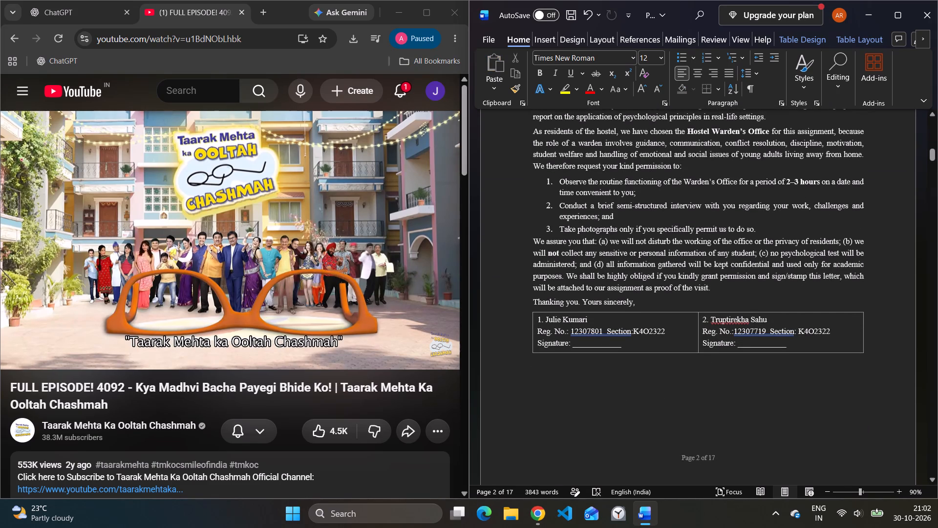
scroll(804, 394, down, 3)
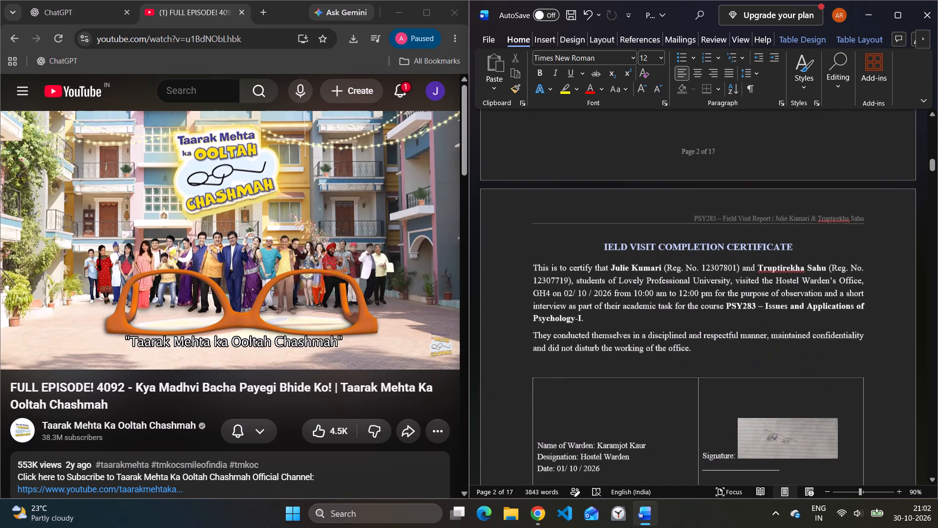
scroll(804, 394, down, 3)
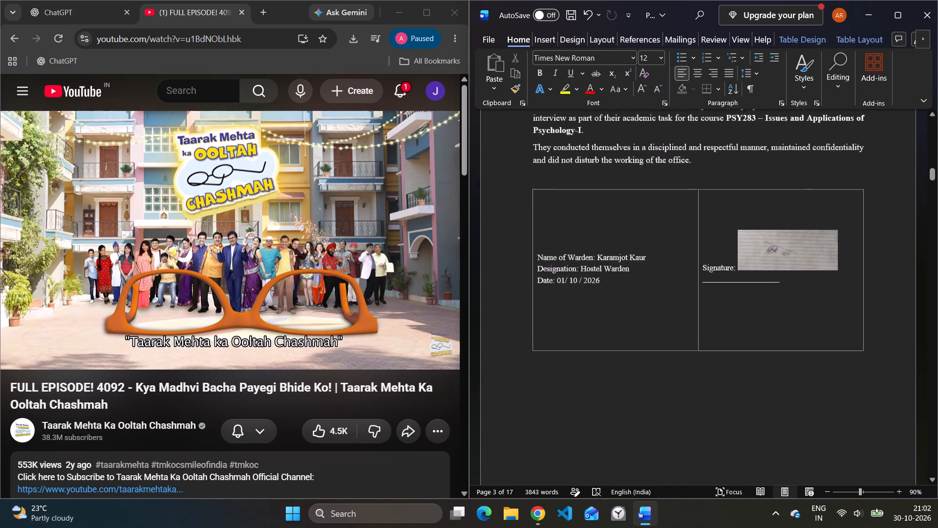
scroll(804, 384, down, 2)
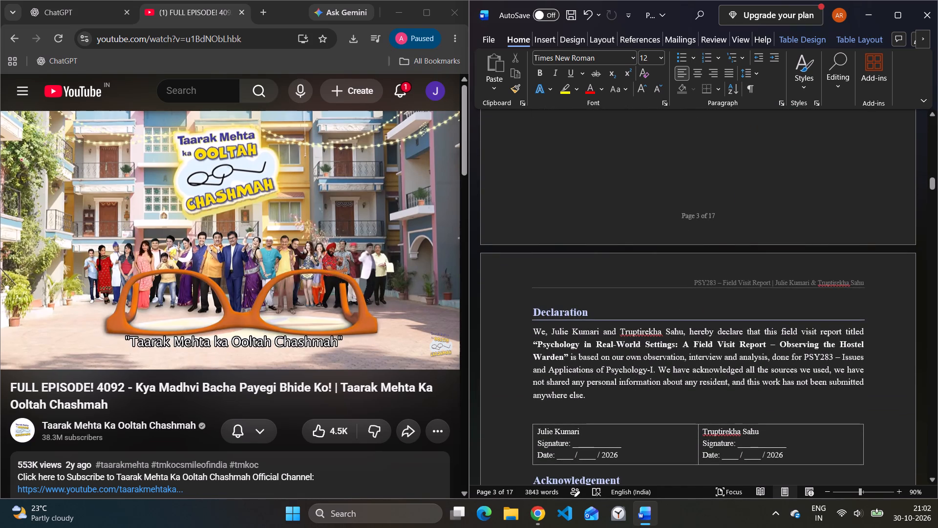
scroll(644, 463, down, 1)
scroll(708, 453, down, 2)
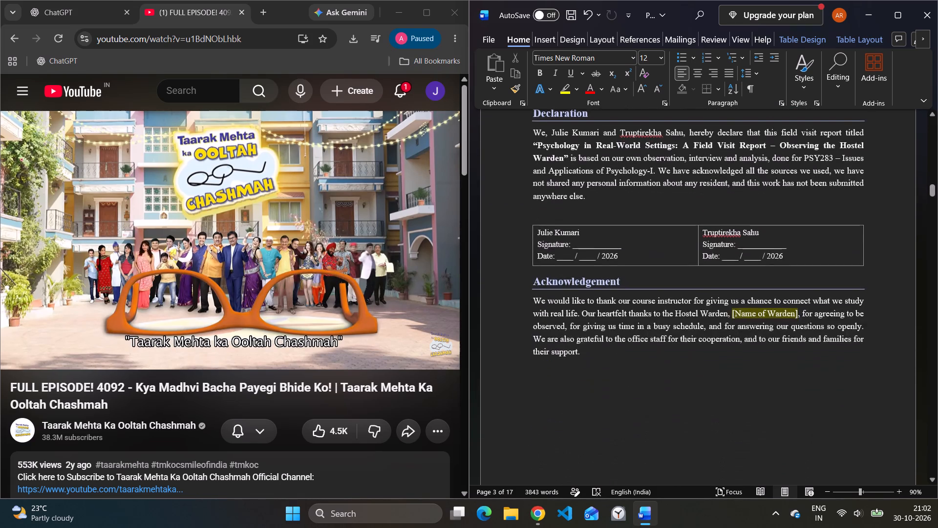
scroll(708, 453, down, 3)
Replace the [Name of Warden] placeholder in the Acknowledgement with the warden's name, keeping the square brackets.
ctrl+scroll(708, 453, up, 1)
scroll(708, 453, up, 1)
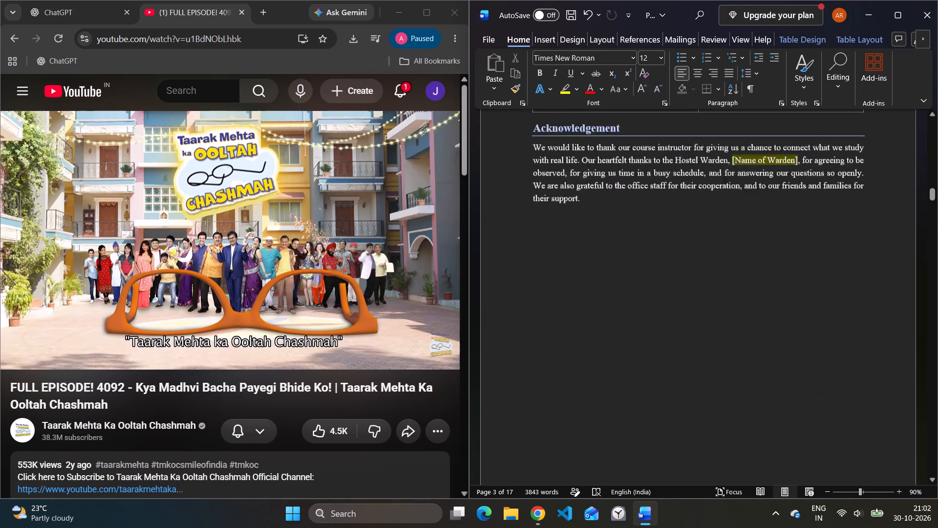
scroll(708, 453, up, 1)
click(792, 201)
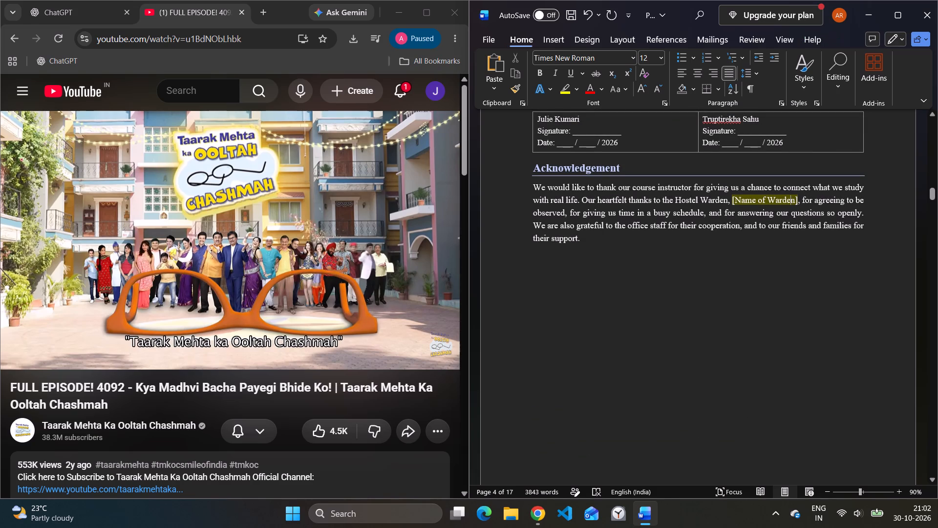
key(Right)
key(BackSpace)
key(BackSpace)
key(BackSpace)
key(BackSpace)
key(BackSpace)
key(BackSpace)
key(BackSpace)
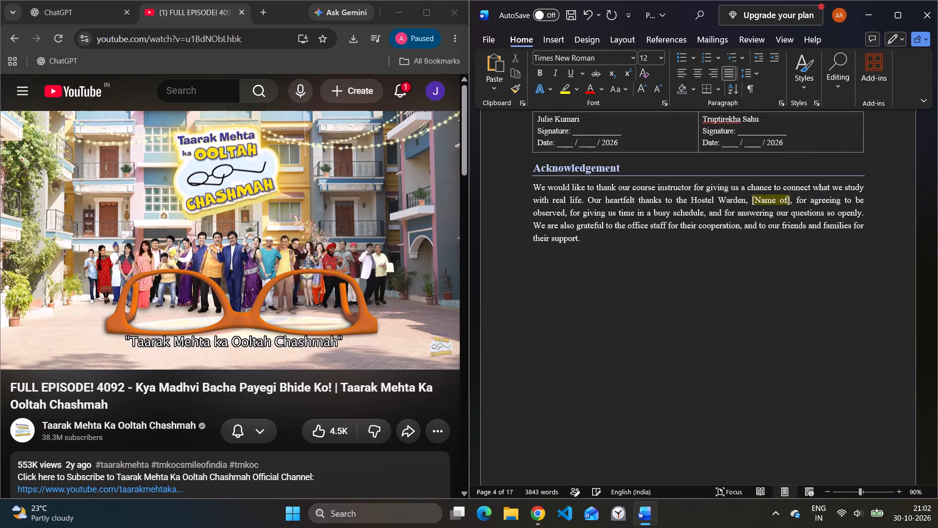
key(BackSpace)
key(BackSpace)
key(BackSpace)
key(BackSpace)
key(BackSpace)
key(BackSpace)
key(BackSpace)
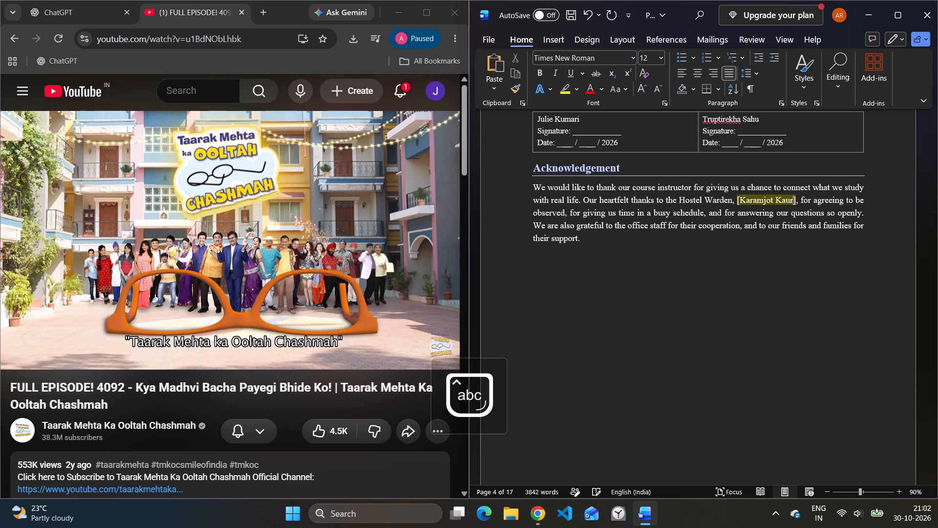
Add the title "Ms." before the warden's name inside the brackets in the Acknowledgement.
click(762, 287)
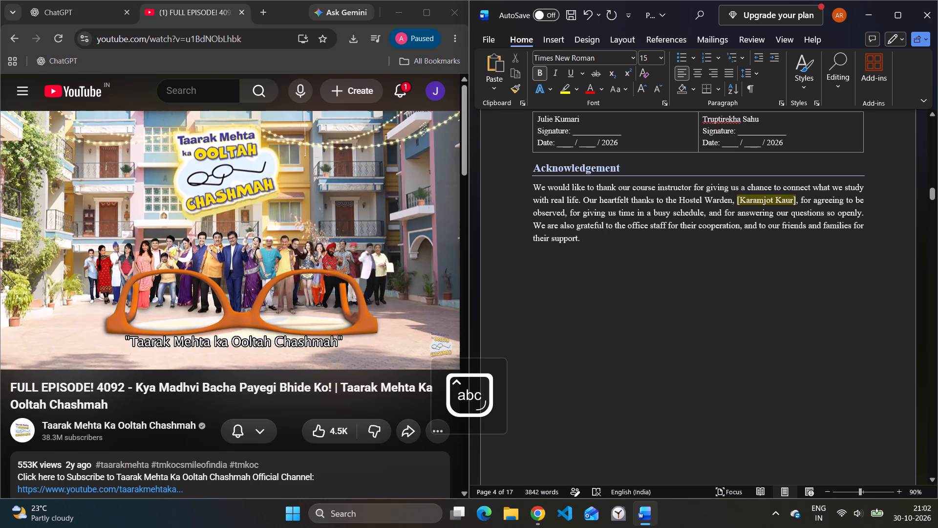
click(741, 202)
click(741, 202)
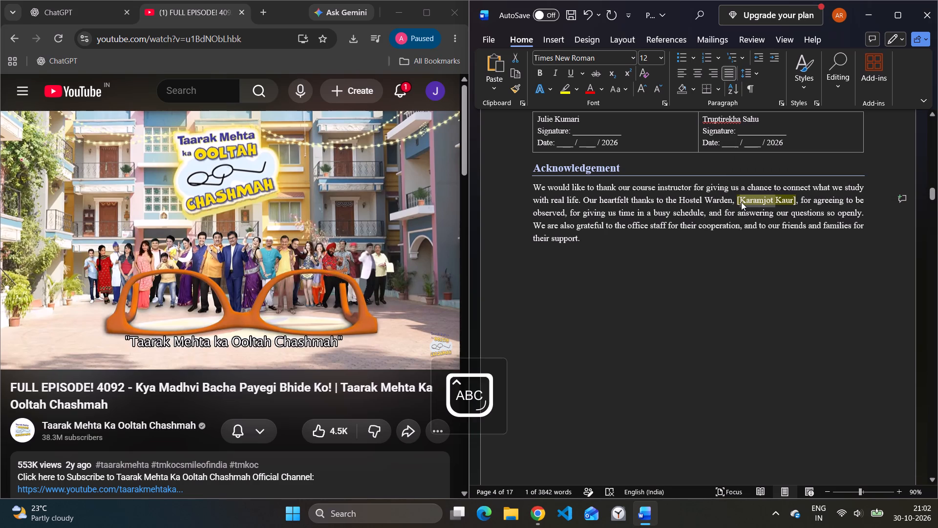
click(741, 202)
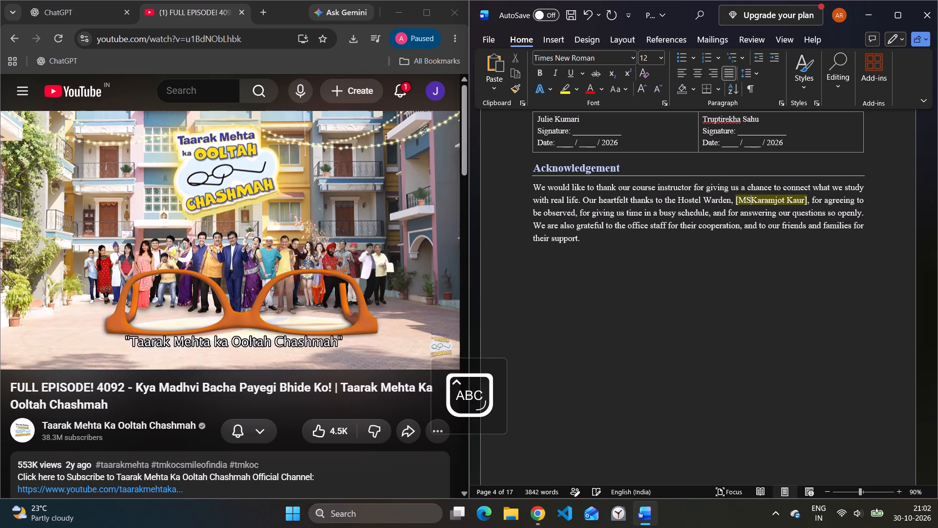
key(BackSpace)
key(BackSpace)
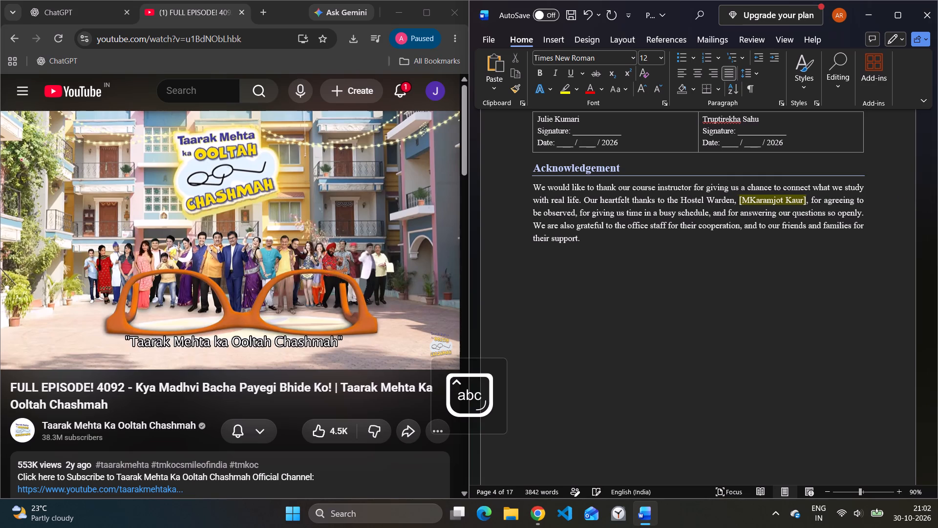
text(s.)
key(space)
Add the title "Ms." before the warden's name in the completion certificate's signature table.
scroll(746, 273, up, 2)
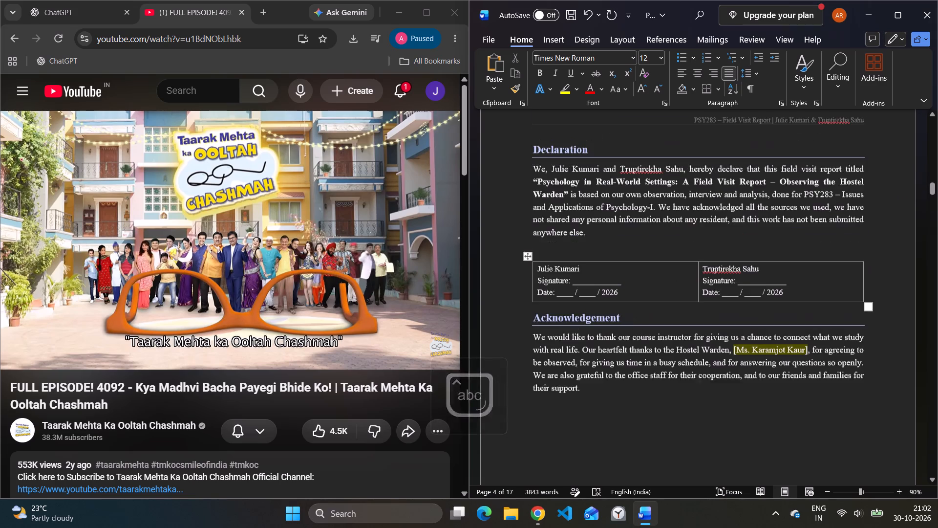
scroll(647, 260, up, 5)
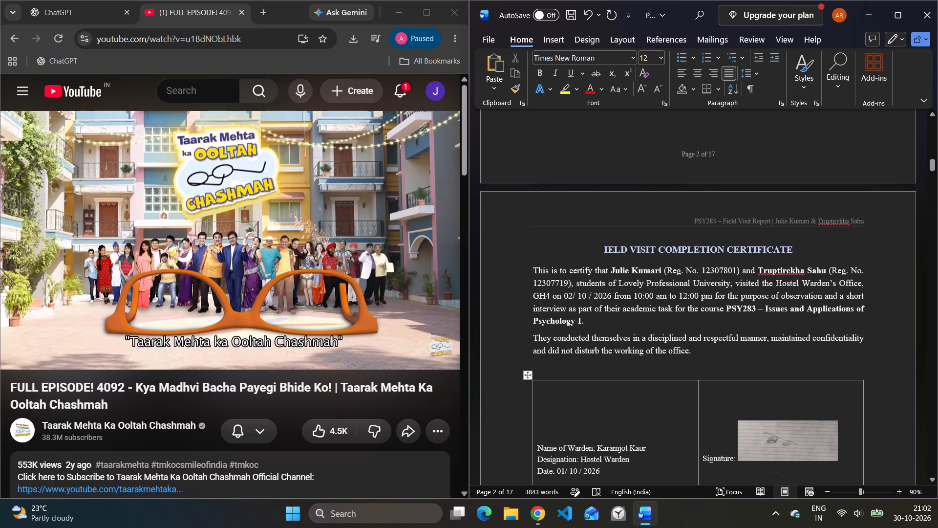
click(597, 448)
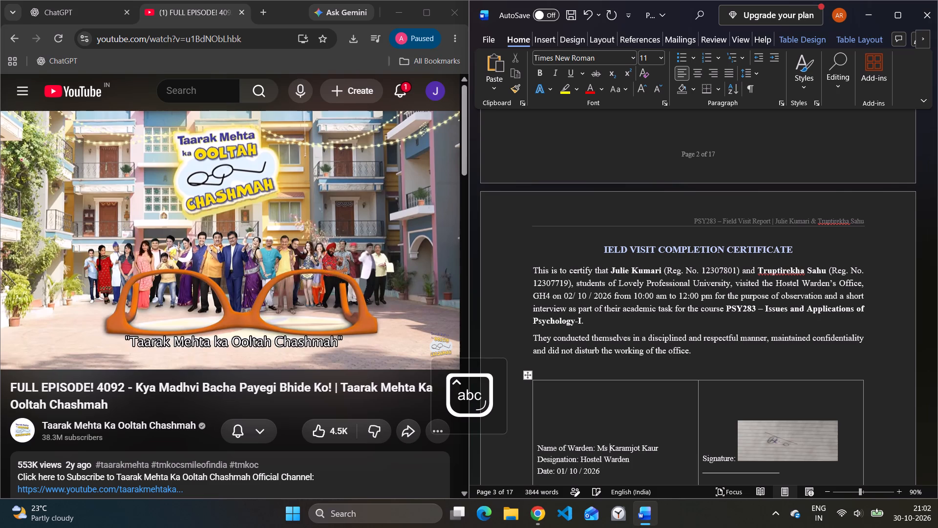
key(BackSpace)
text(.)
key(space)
Clear the day blank in the first student's date line in the Declaration's signature table.
scroll(637, 465, down, 3)
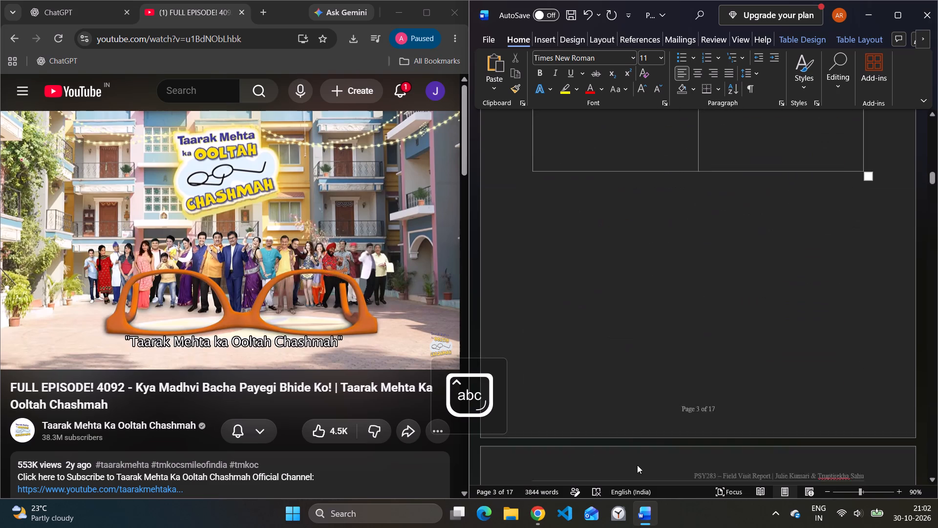
scroll(637, 465, down, 4)
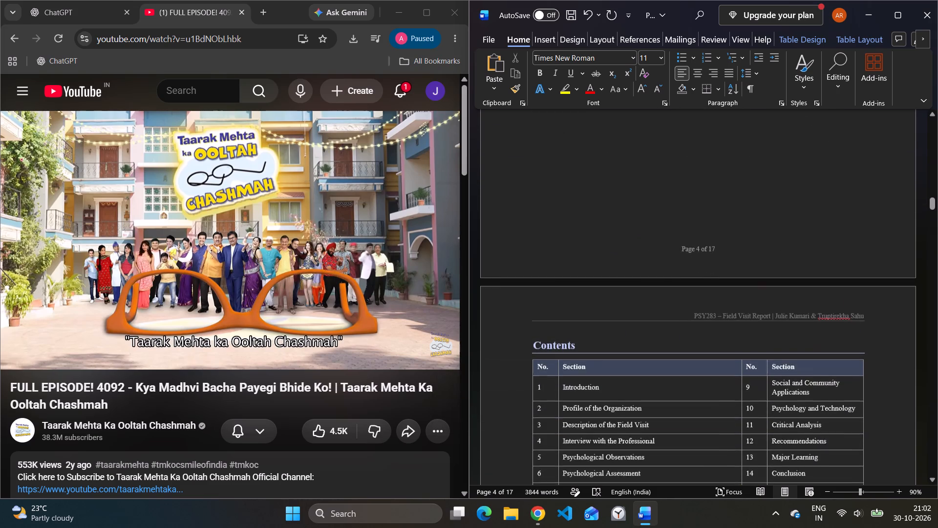
scroll(637, 465, down, 2)
scroll(637, 465, up, 4)
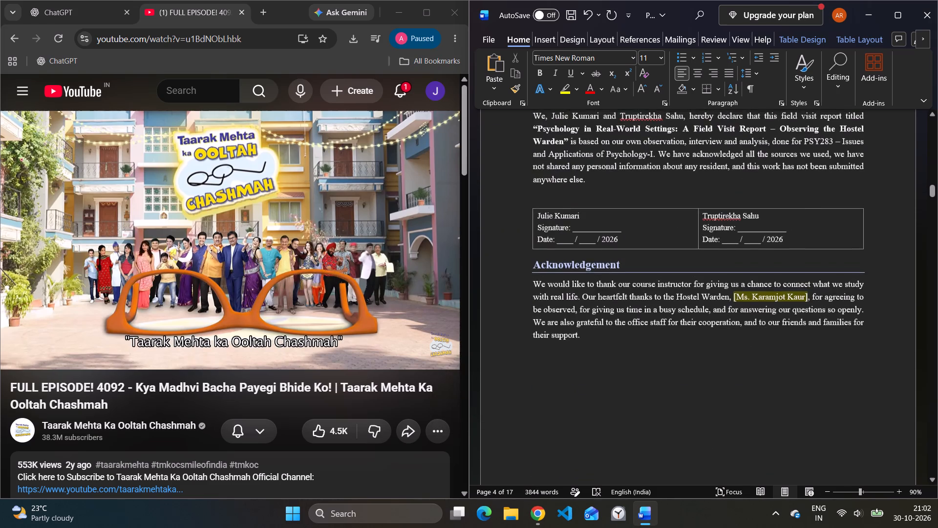
scroll(637, 465, up, 1)
click(573, 311)
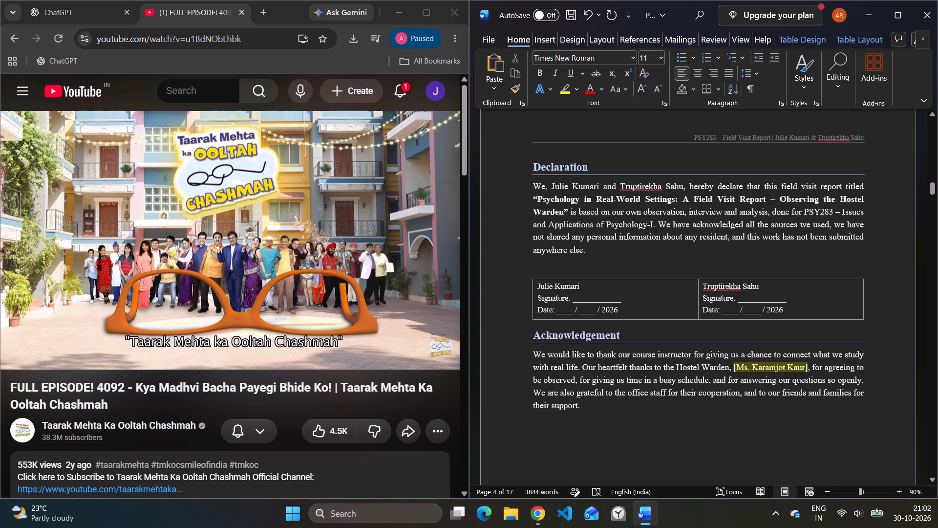
key(BackSpace)
key(BackSpace)
key(BackSpace)
key(BackSpace)
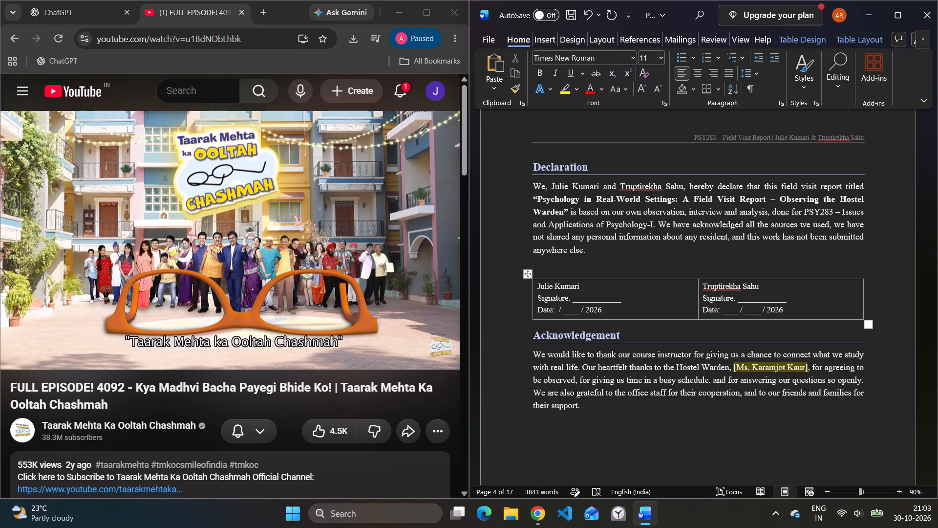
Complete the first student's date in the Declaration signature table as 02 / 10 / 2026.
text(02)
key(Right)
key(Right)
key(Right)
key(Right)
key(Right)
key(Right)
key(Right)
key(BackSpace)
key(BackSpace)
key(BackSpace)
key(BackSpace)
text(10)
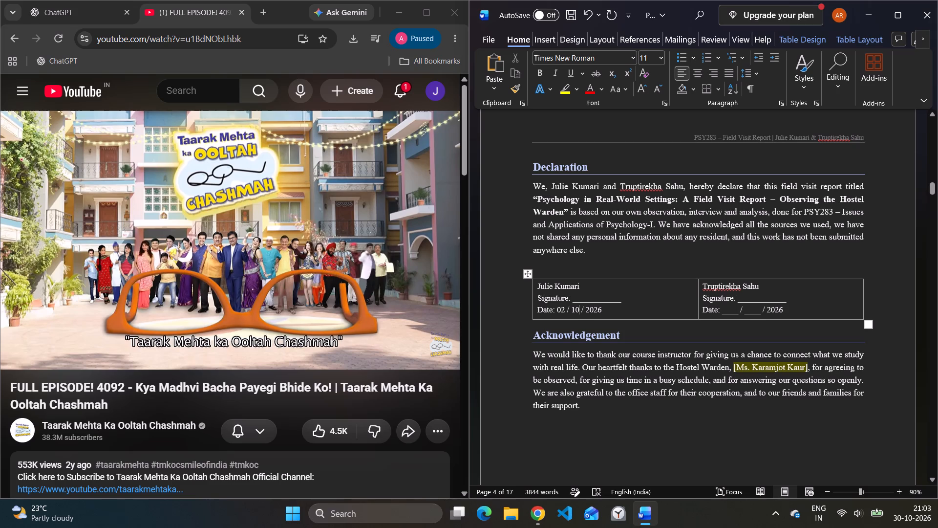
Complete the second student's date in the Declaration signature table as 02 / 10 / 2026.
click(739, 311)
key(BackSpace)
key(BackSpace)
key(BackSpace)
key(BackSpace)
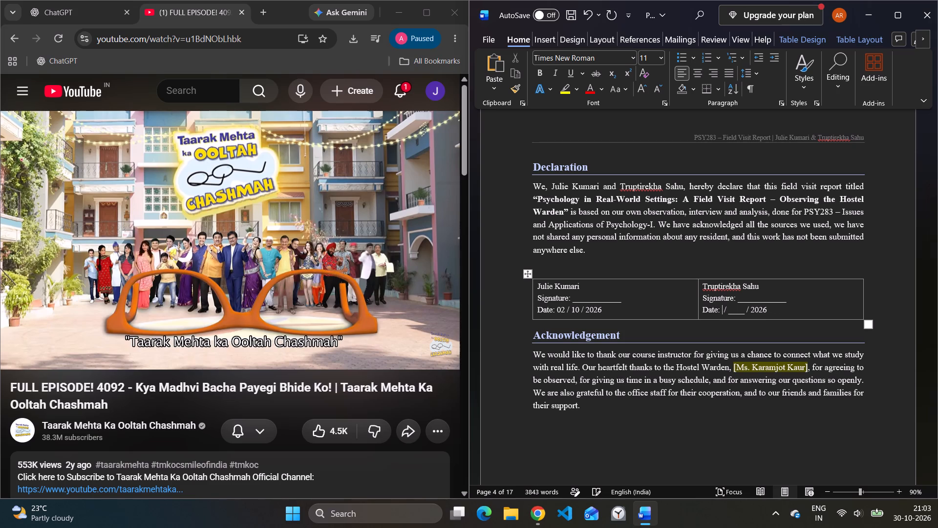
text(02)
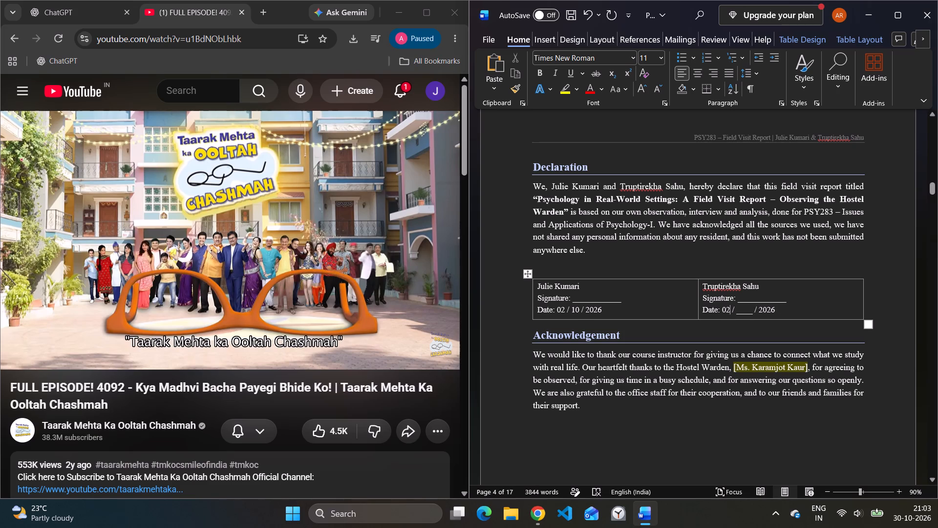
click(755, 310)
key(BackSpace)
key(BackSpace)
key(BackSpace)
key(BackSpace)
key(BackSpace)
key(BackSpace)
text(10)
key(space)
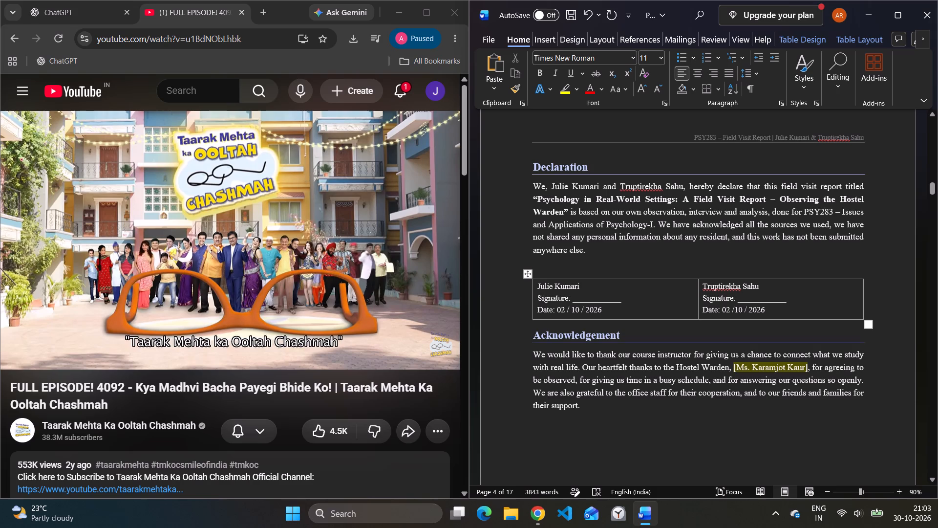
Review the completion certificate, cover page and start of the request letter for remaining blanks.
scroll(730, 300, up, 5)
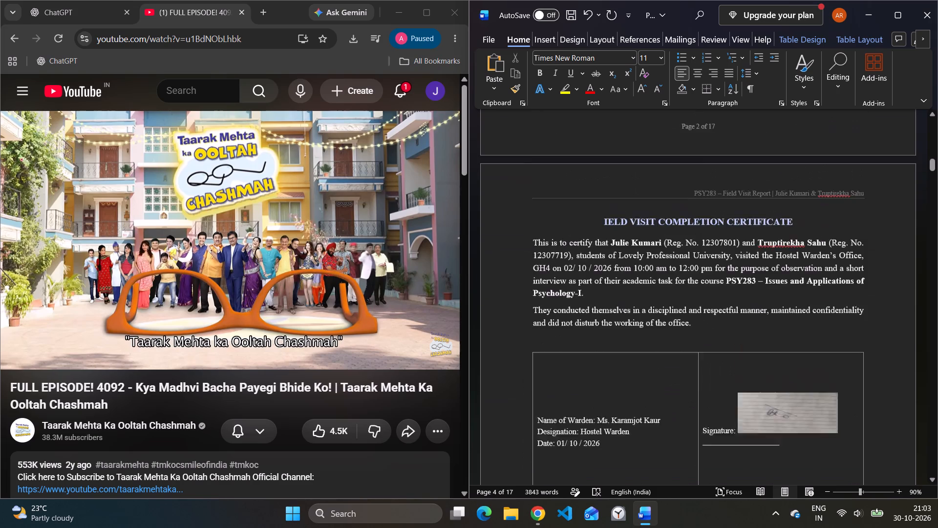
scroll(730, 300, up, 14)
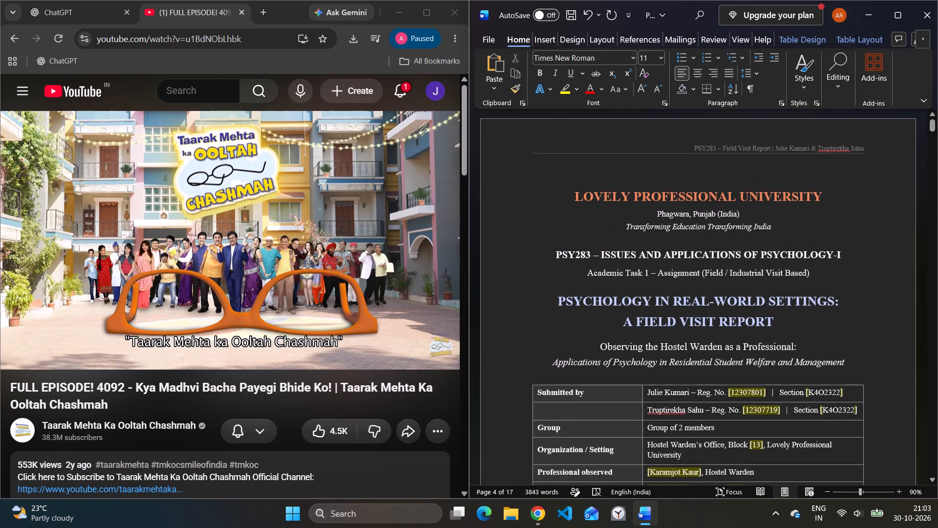
scroll(730, 300, down, 3)
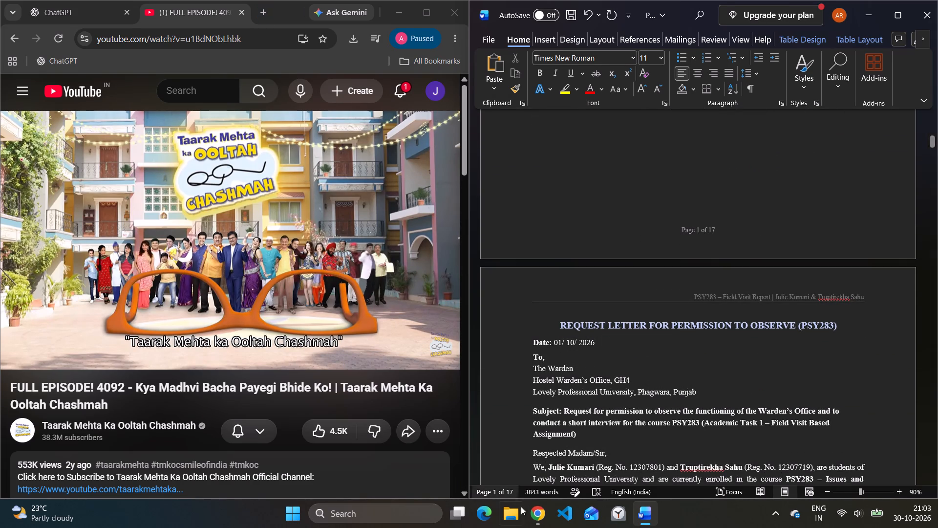
Switch to the browser window with the Psychology Exam Preparation chat in ChatGPT.
click(560, 478)
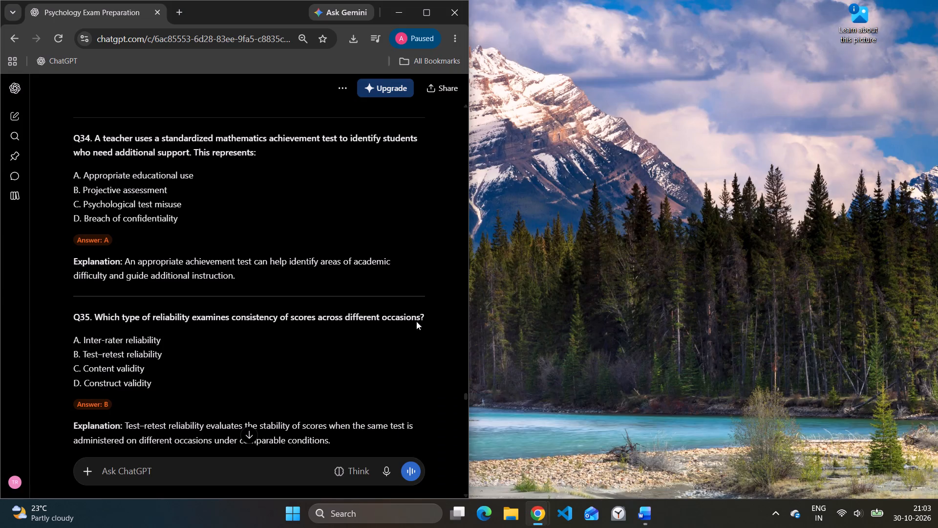
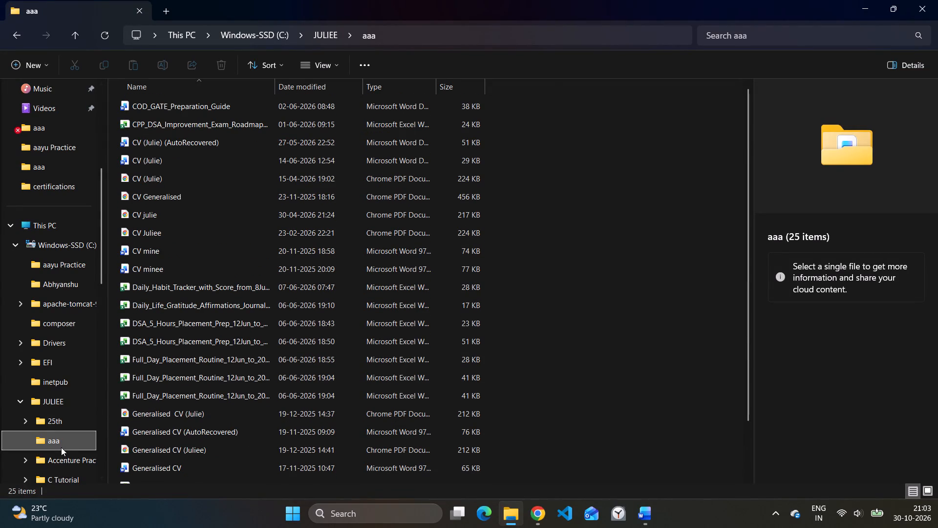
Look through the aaa folder's files and the folder tree for the signature image.
click(61, 447)
scroll(259, 392, down, 5)
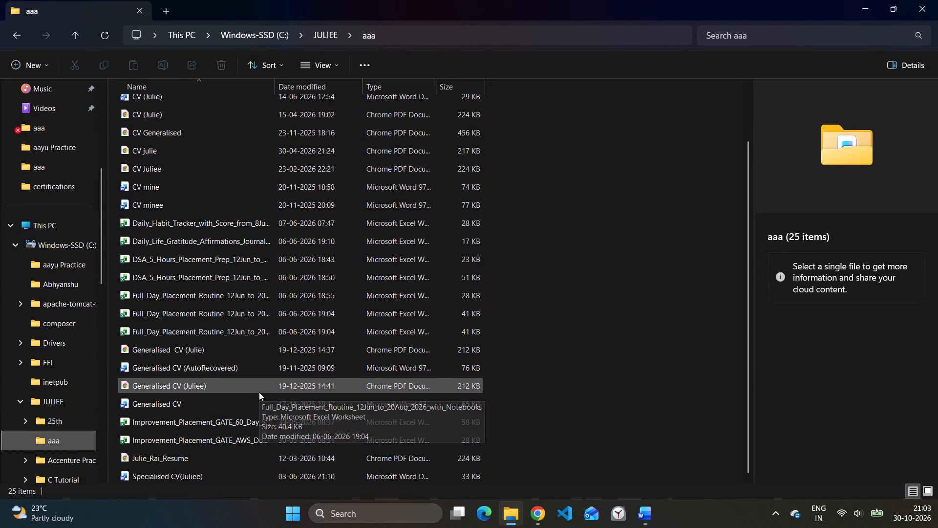
scroll(259, 392, down, 2)
scroll(73, 459, down, 1)
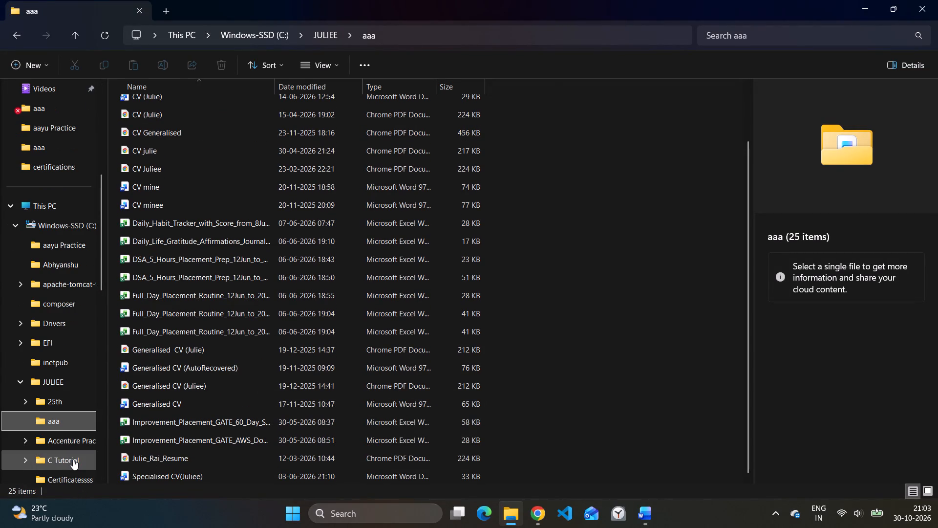
scroll(30, 372, down, 3)
scroll(91, 373, down, 1)
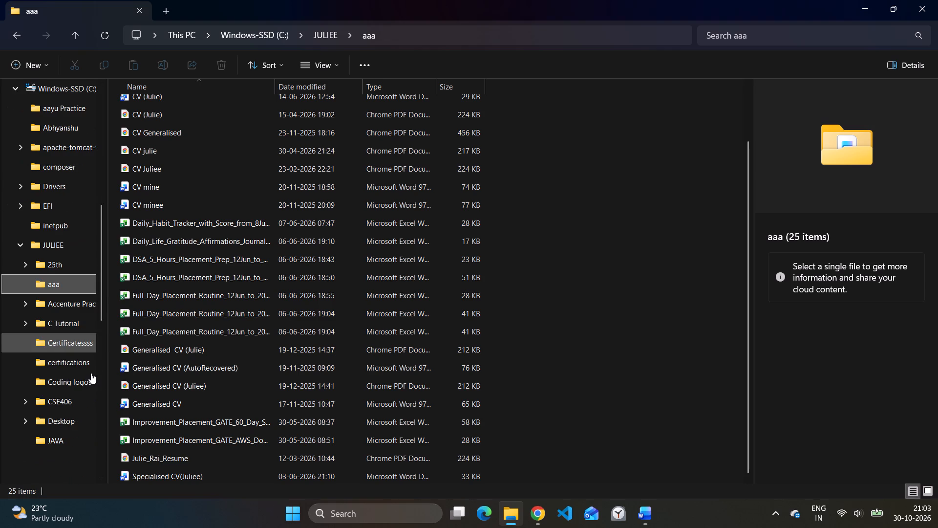
scroll(91, 373, down, 1)
scroll(59, 398, down, 8)
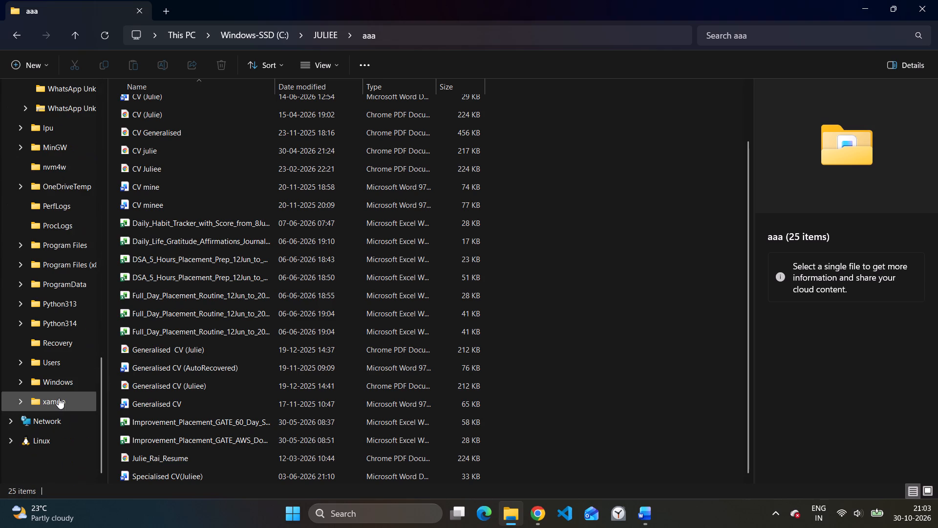
scroll(79, 435, down, 6)
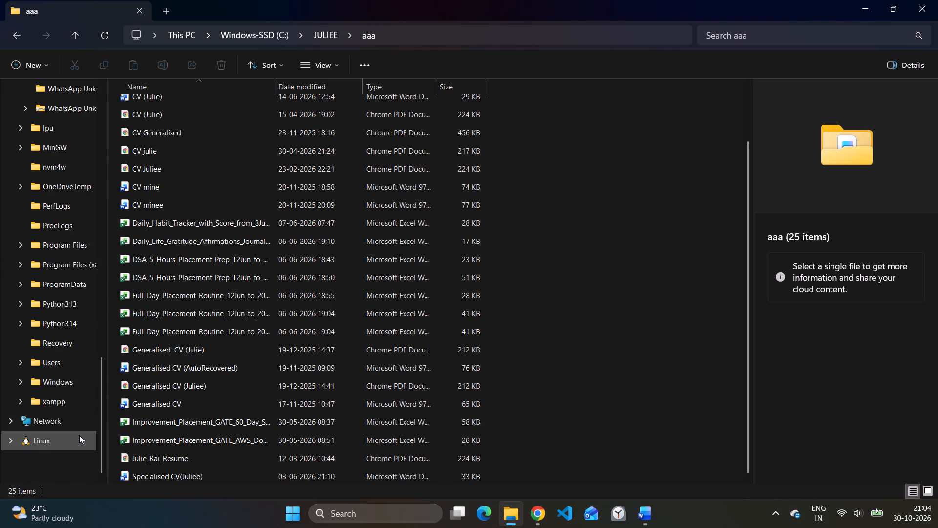
scroll(91, 315, up, 5)
scroll(71, 364, up, 2)
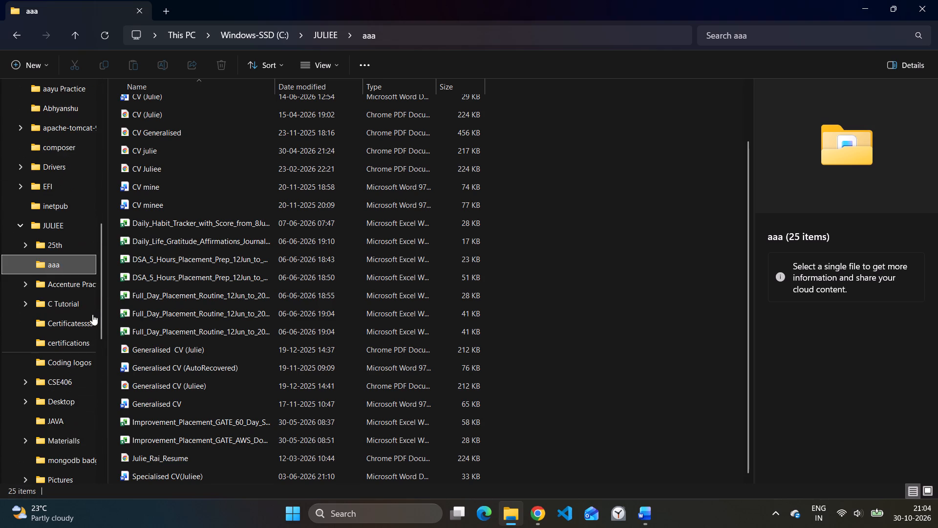
scroll(81, 270, up, 7)
scroll(63, 417, down, 1)
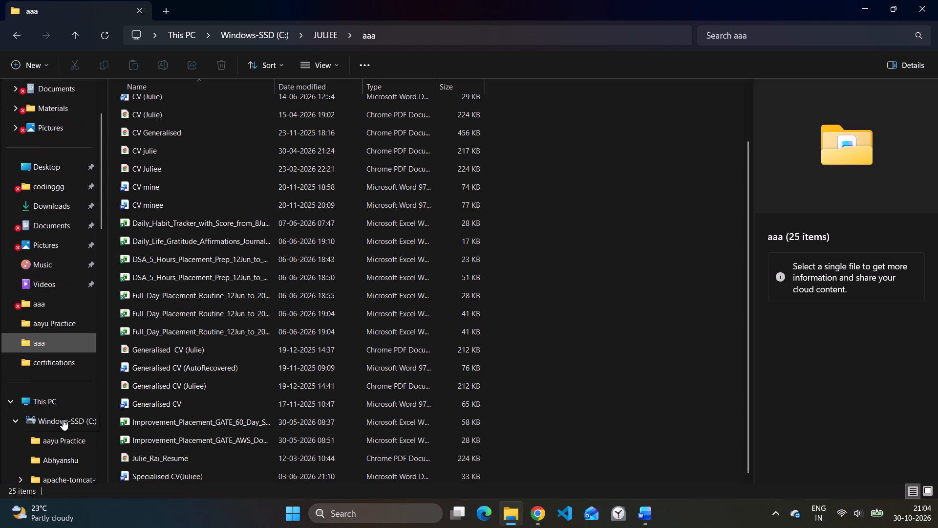
Open the aaa folder inside JULIEE on Windows-SSD (C:) and check its files for the signature image.
click(63, 419)
double_click(246, 232)
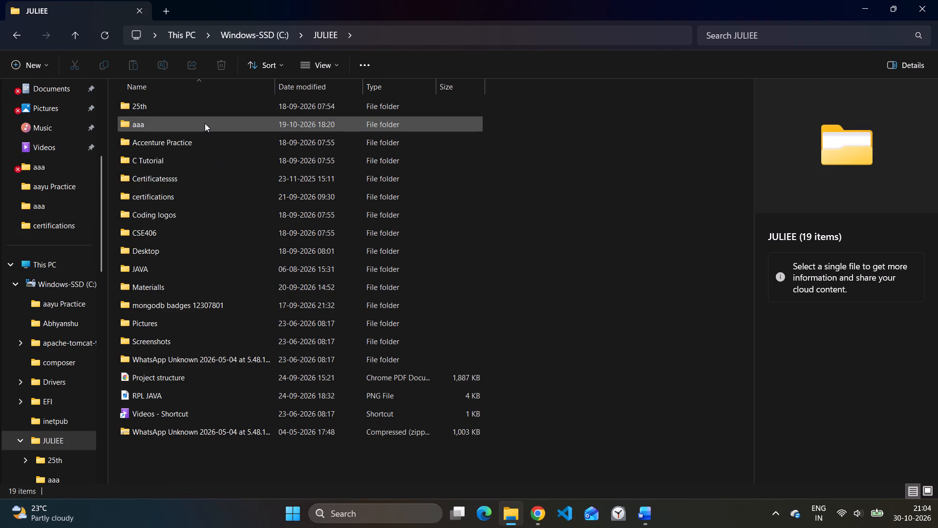
double_click(205, 123)
scroll(215, 209, down, 3)
scroll(208, 269, down, 2)
scroll(205, 337, up, 5)
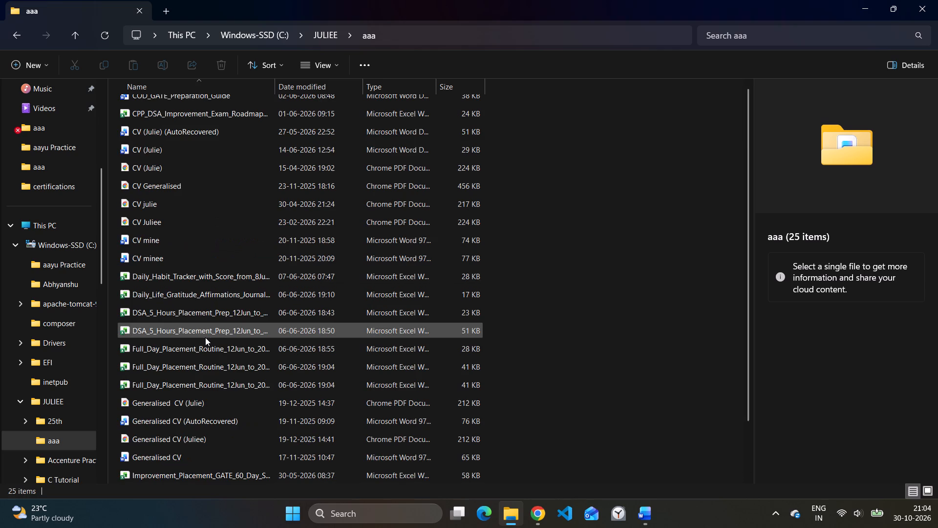
scroll(229, 271, up, 5)
Search the OneDrive Documents folder for "si".
scroll(55, 366, down, 5)
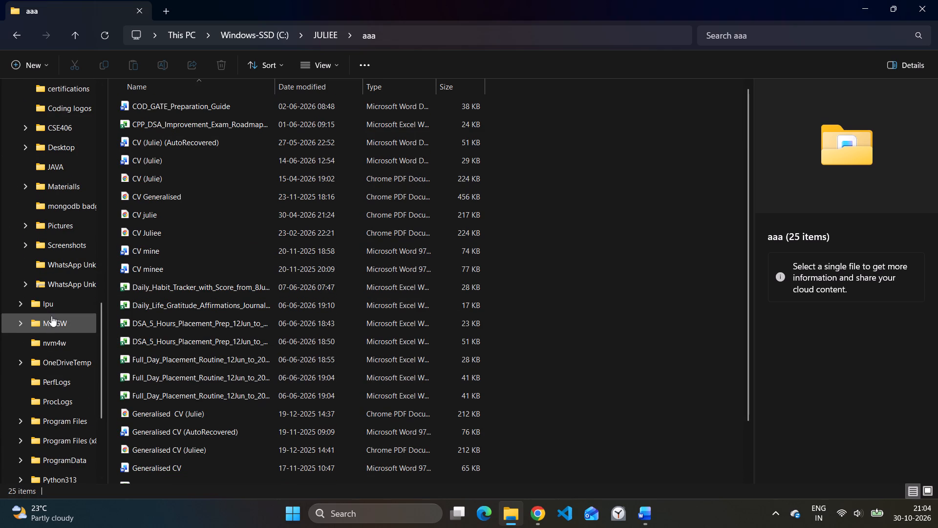
scroll(51, 316, up, 1)
scroll(90, 174, up, 1)
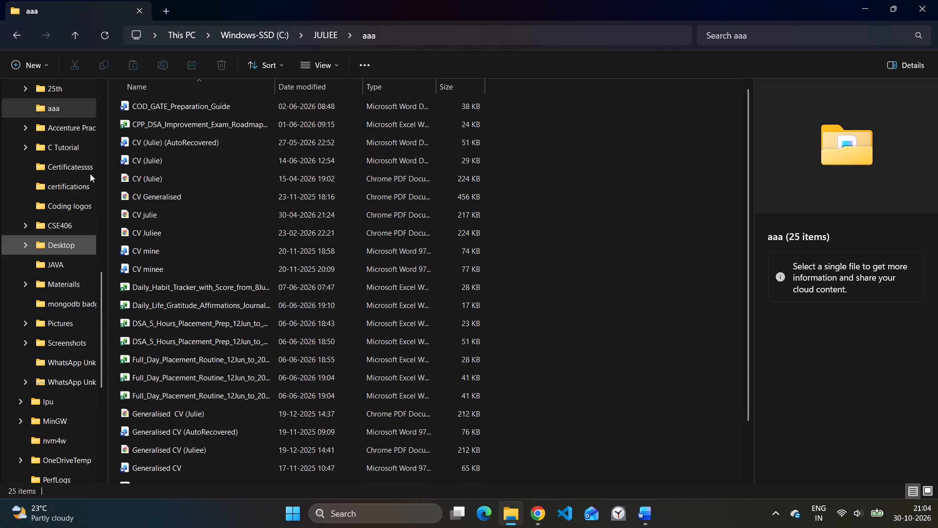
scroll(75, 185, up, 4)
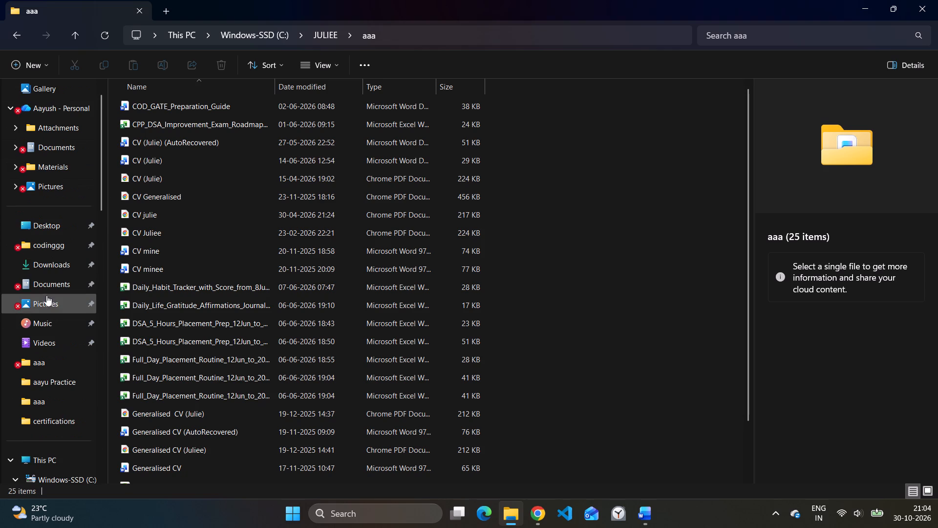
click(51, 282)
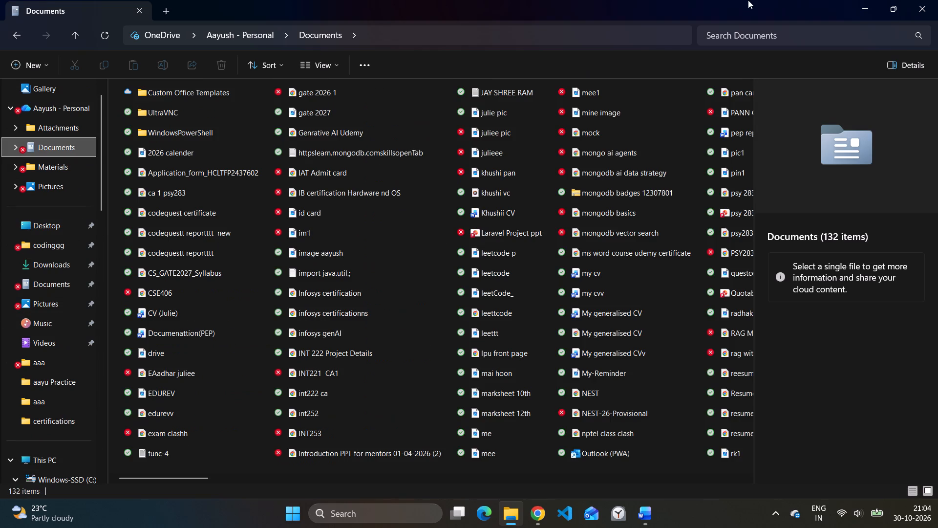
click(762, 28)
key(f)
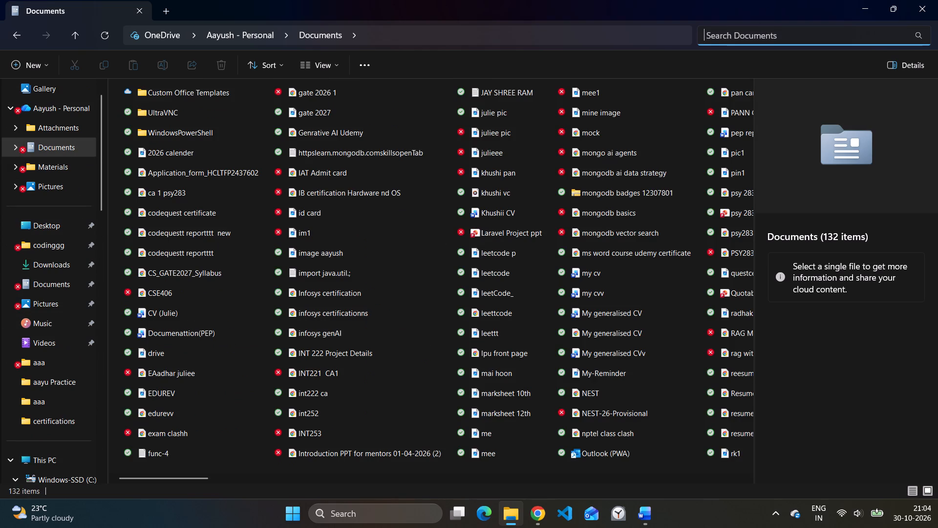
key(BackSpace)
text(si)
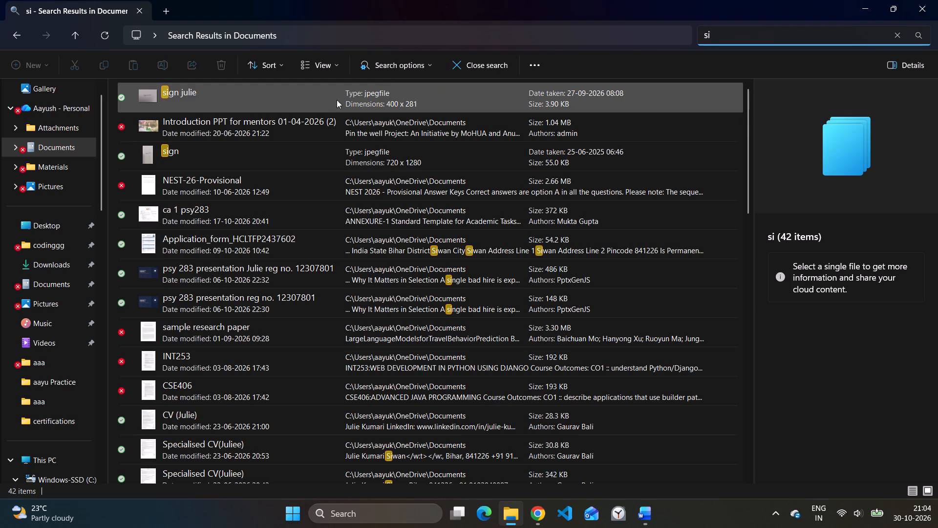
Open the "sign julie" image from the search results and copy it to the clipboard.
double_click(324, 106)
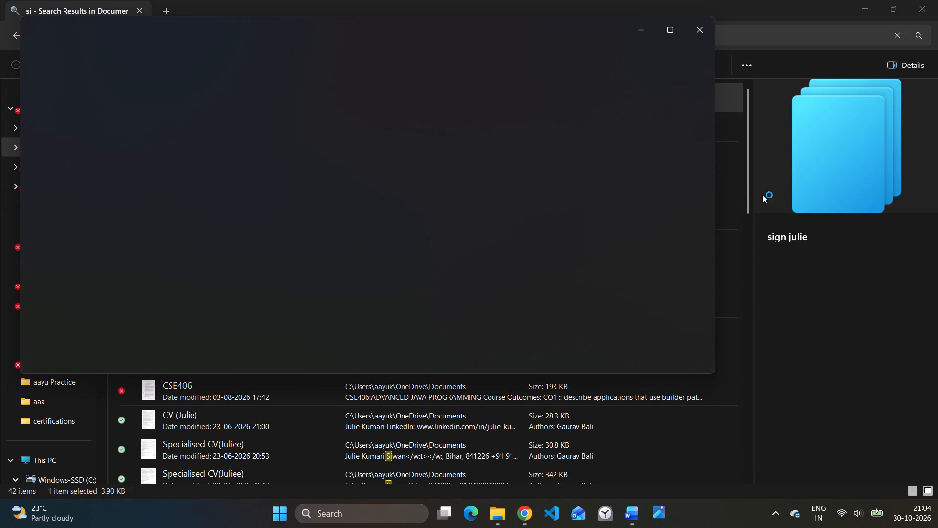
right_click(448, 172)
click(470, 185)
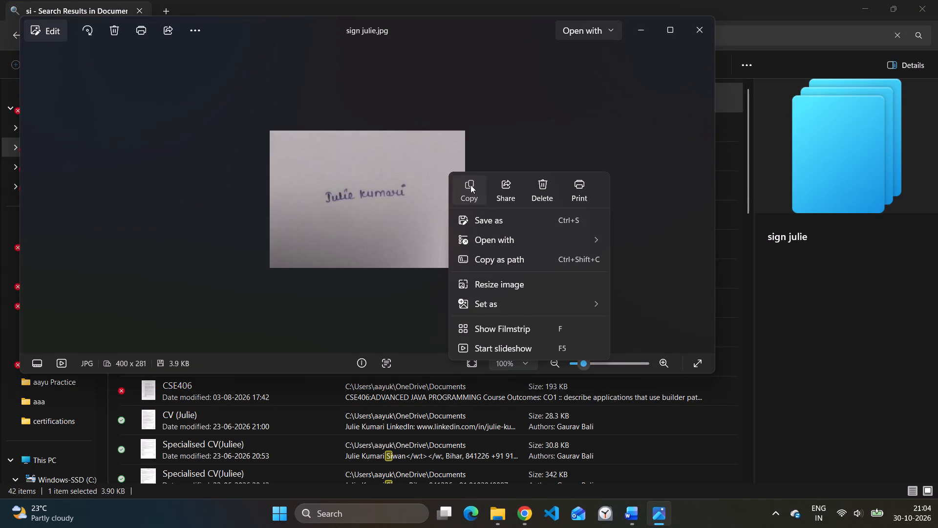
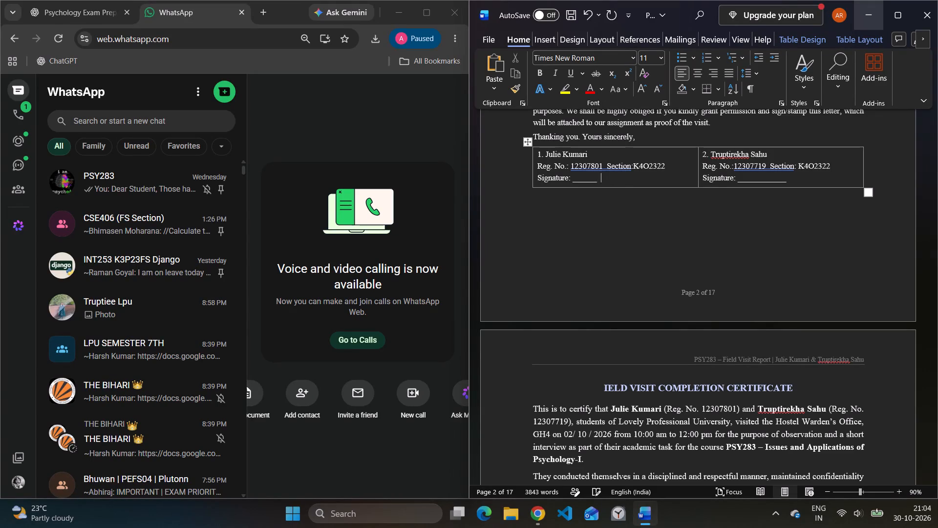
Replace the blank line after Signature in the first student's cell of the request letter with the copied signature image and flatten it.
key(BackSpace)
key(BackSpace)
key(BackSpace)
key(BackSpace)
key(BackSpace)
key(BackSpace)
key(ctrl+v)
click(592, 345)
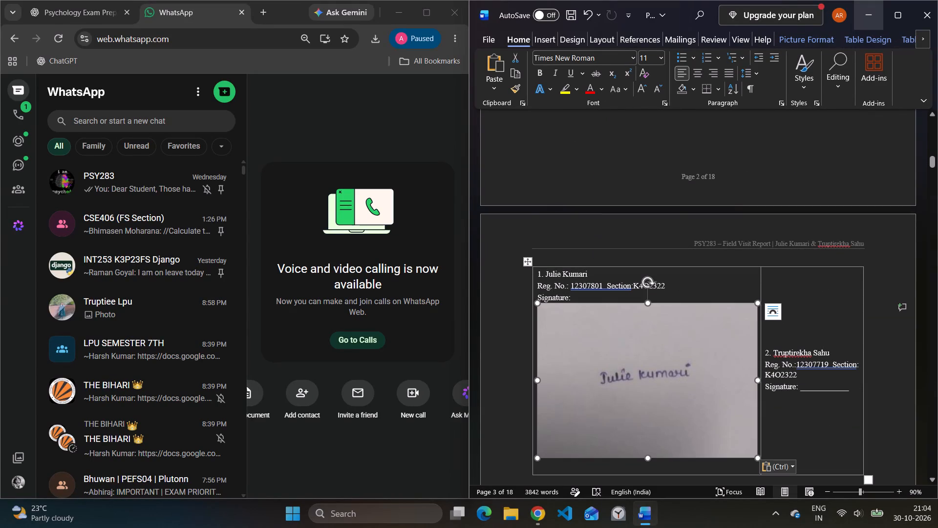
drag(648, 462, 625, 340)
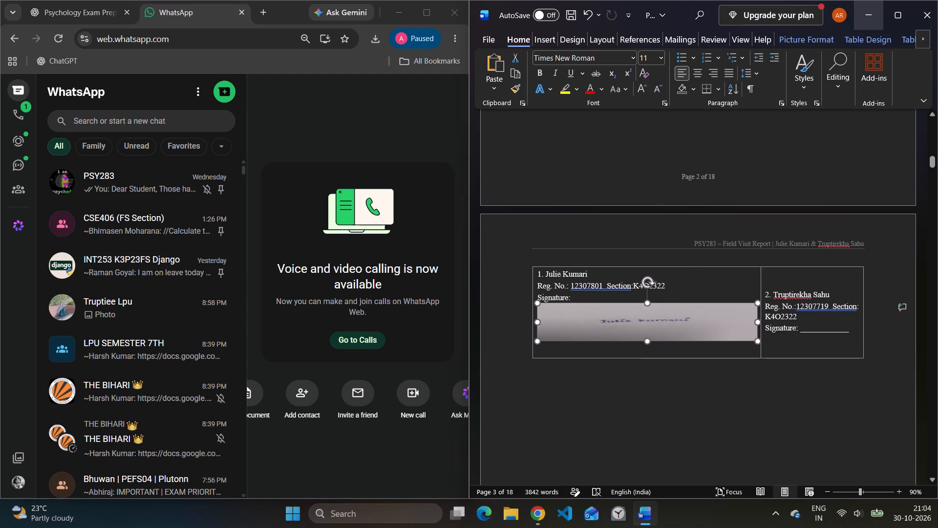
drag(625, 340, 624, 336)
Check the layout of the completion certificate, Declaration and Acknowledgement pages following the request letter.
scroll(736, 401, down, 2)
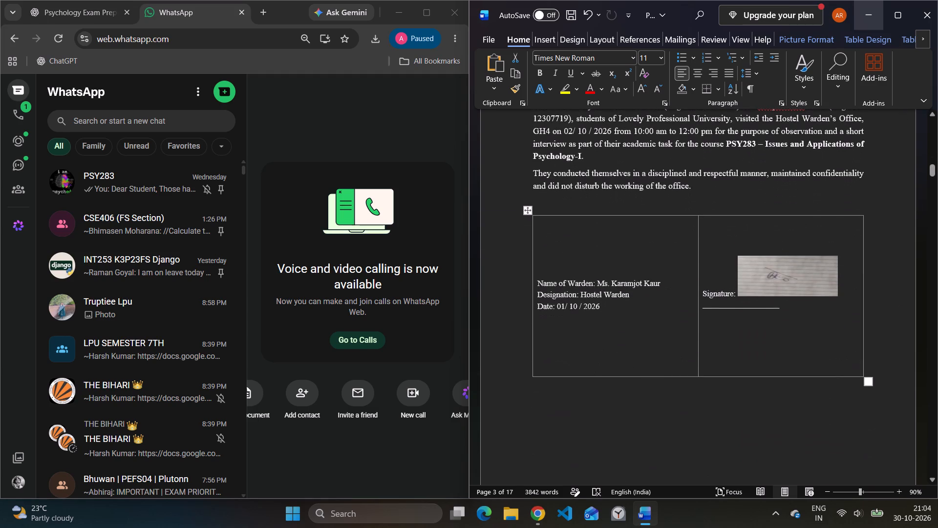
scroll(641, 340, down, 6)
scroll(641, 340, up, 3)
scroll(641, 340, down, 1)
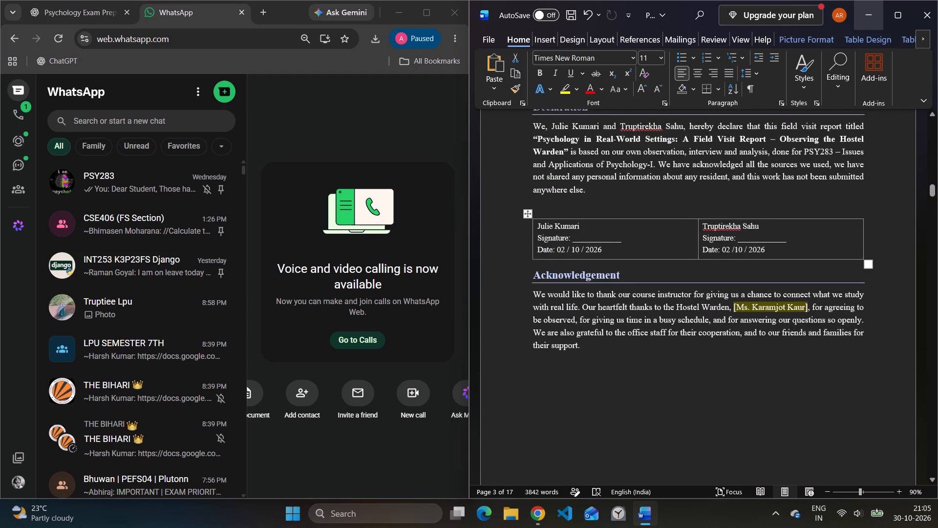
scroll(641, 340, down, 2)
scroll(641, 340, up, 6)
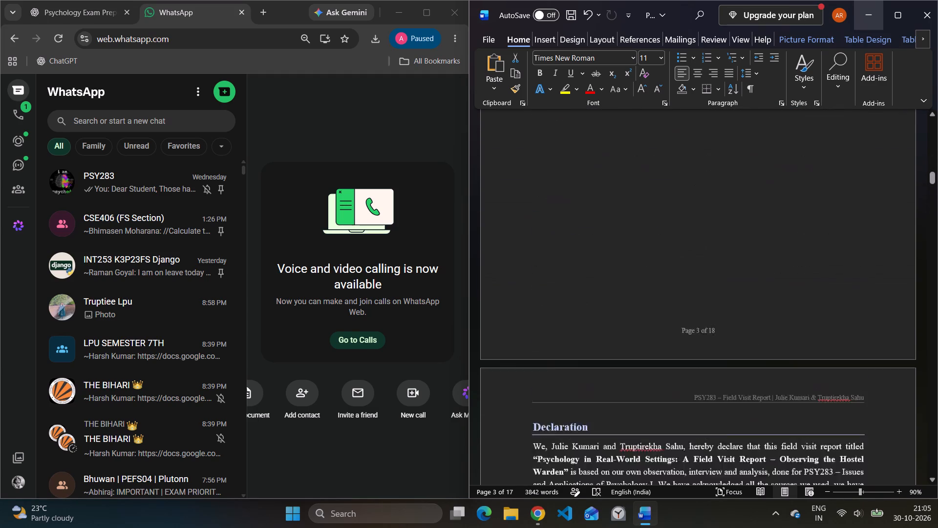
scroll(641, 340, up, 2)
scroll(641, 340, down, 2)
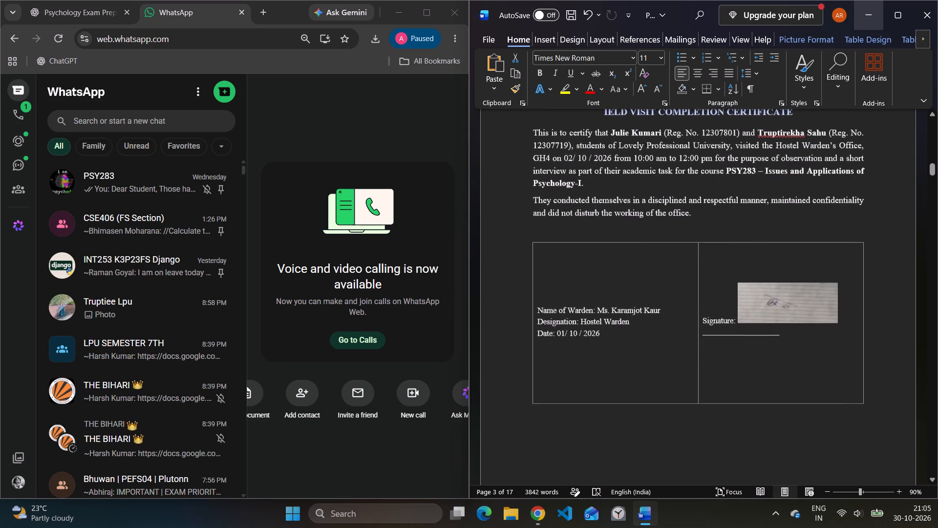
Narrow the signature image in the request letter to about half its width and increase its height so the signature looks less squashed.
scroll(641, 340, up, 3)
drag(537, 243, 622, 249)
drag(604, 260, 606, 288)
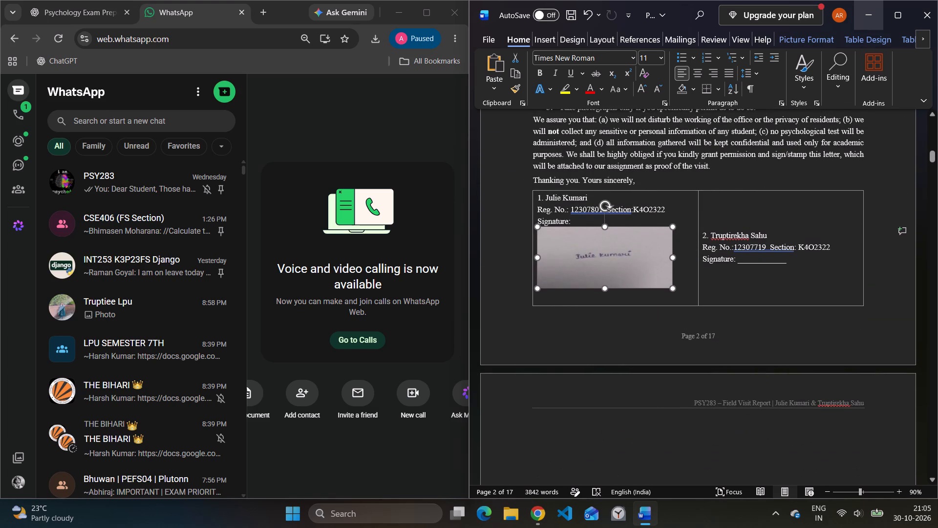
drag(606, 288, 606, 293)
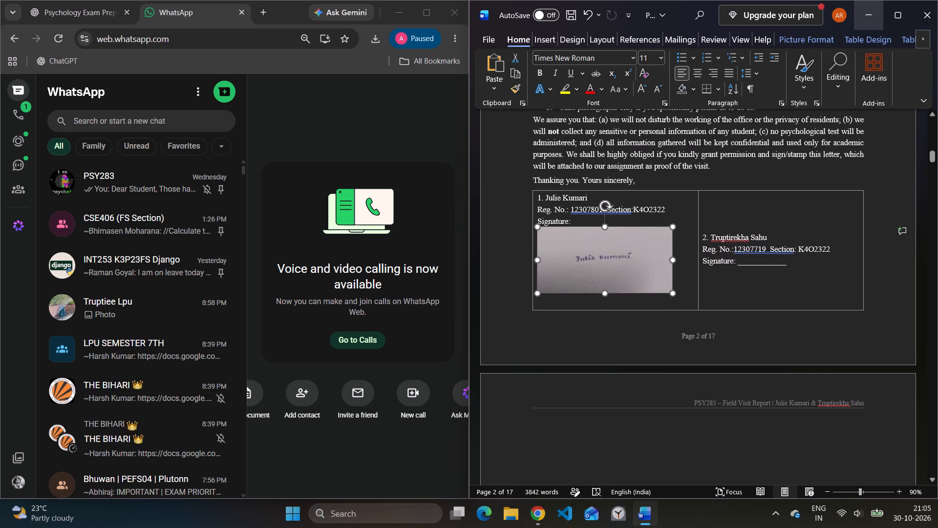
drag(606, 293, 607, 296)
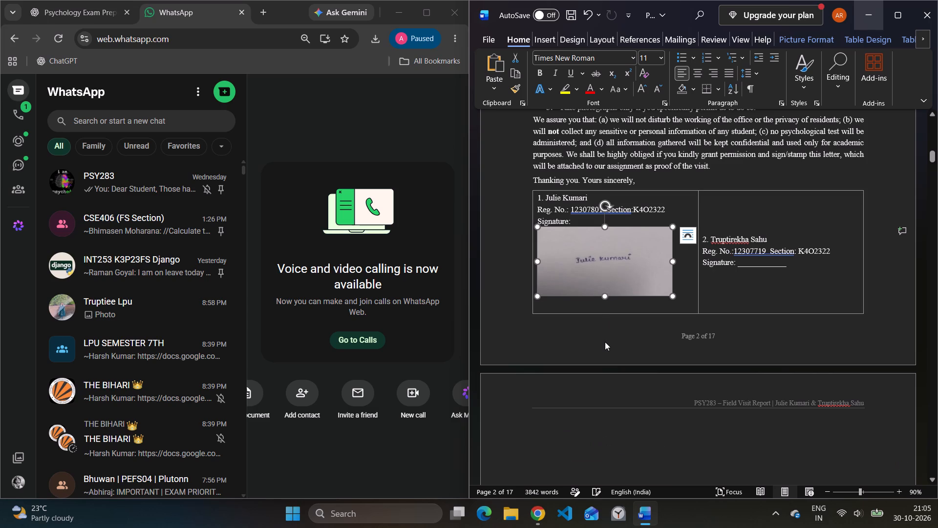
click(606, 345)
Add the missing first letter to the certificate heading so it reads "FIELD VISIT COMPLETION CERTIFICATE".
scroll(606, 345, down, 6)
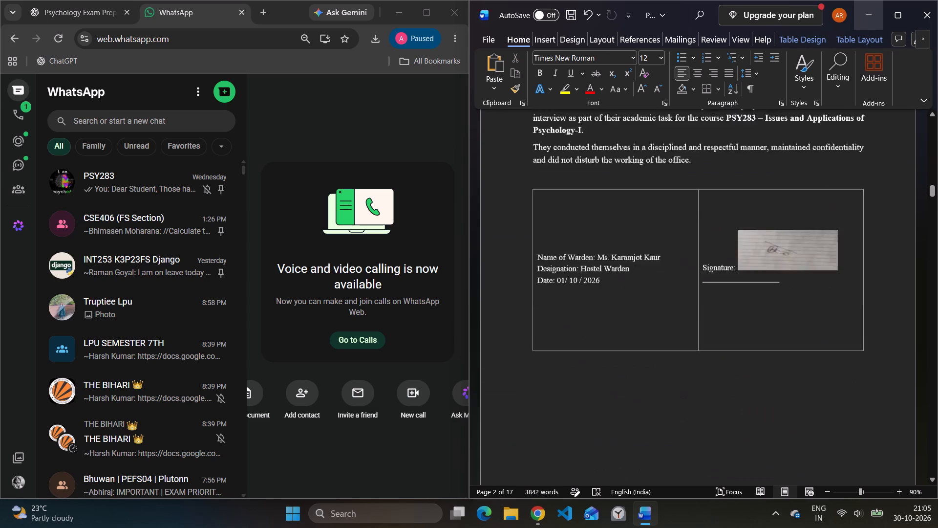
scroll(606, 345, down, 1)
scroll(606, 345, up, 2)
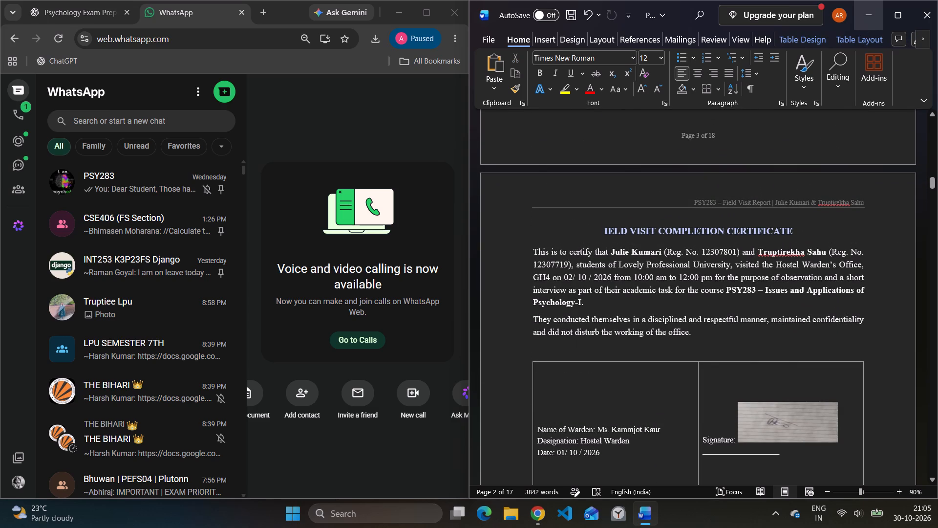
click(580, 241)
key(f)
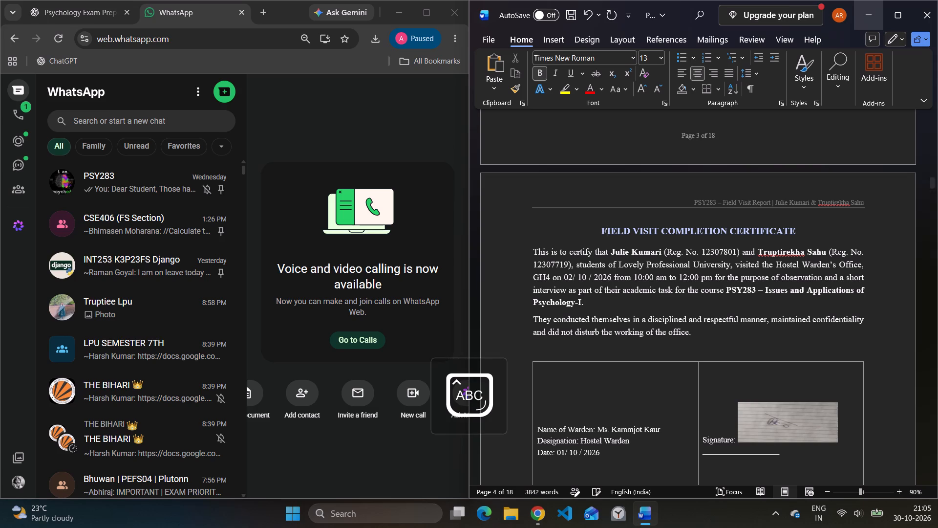
Remove the extra break before the certificate heading to pull the certificate up onto page 3.
key(Left)
key(BackSpace)
key(BackSpace)
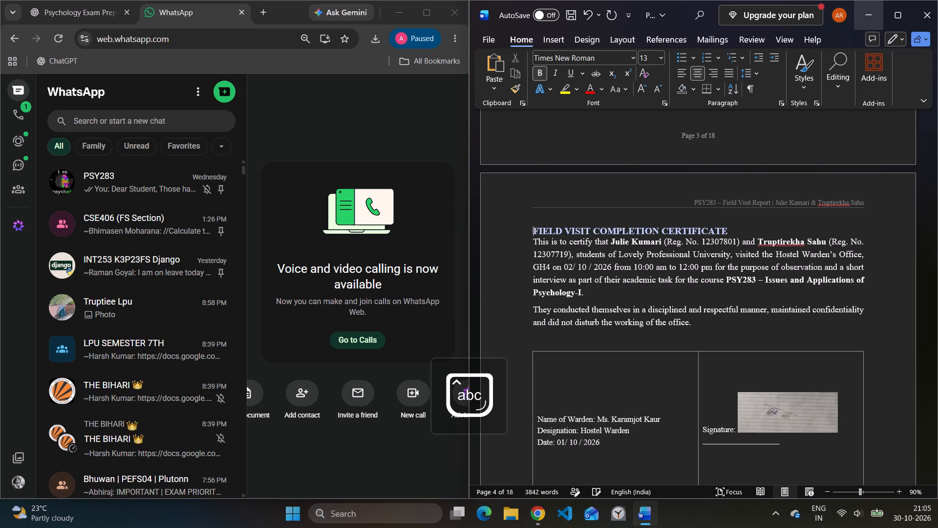
key(BackSpace)
scroll(580, 241, up, 1)
Indent the certificate heading with spaces until it sits centred above the certificate text.
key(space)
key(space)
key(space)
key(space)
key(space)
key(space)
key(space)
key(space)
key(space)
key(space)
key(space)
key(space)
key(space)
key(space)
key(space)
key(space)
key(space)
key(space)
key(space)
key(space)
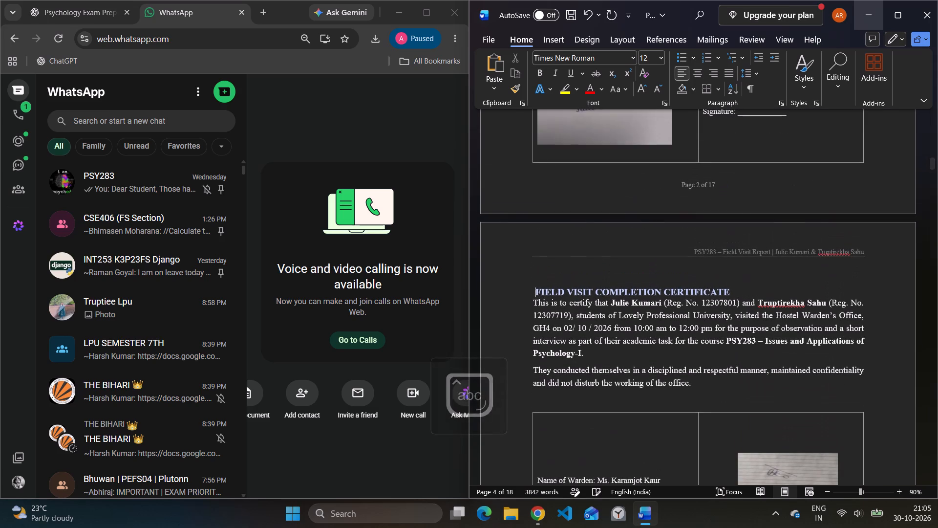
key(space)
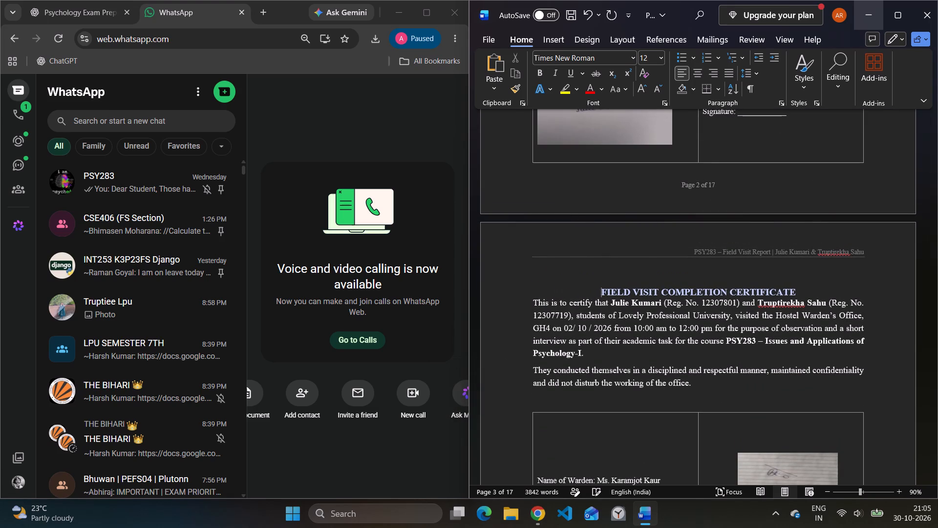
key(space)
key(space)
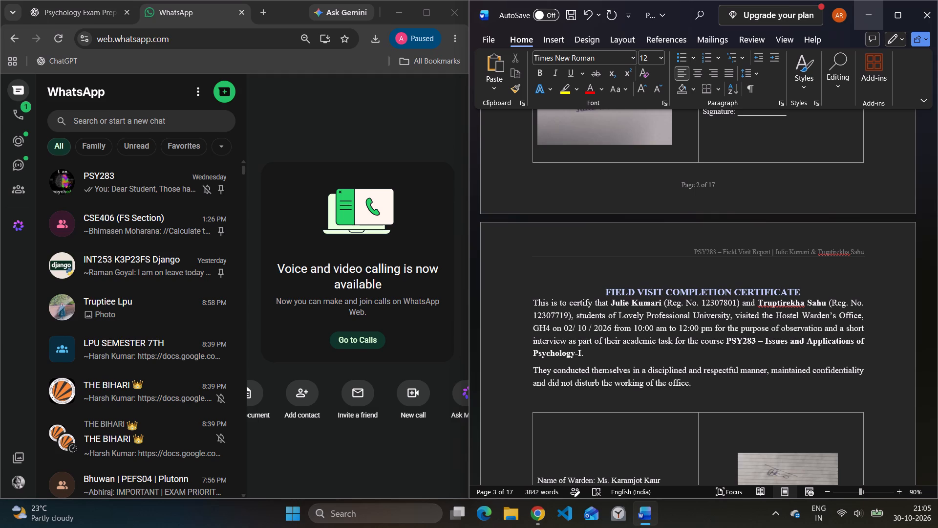
Insert a blank line between the certificate heading and its first paragraph.
click(808, 292)
key(Return)
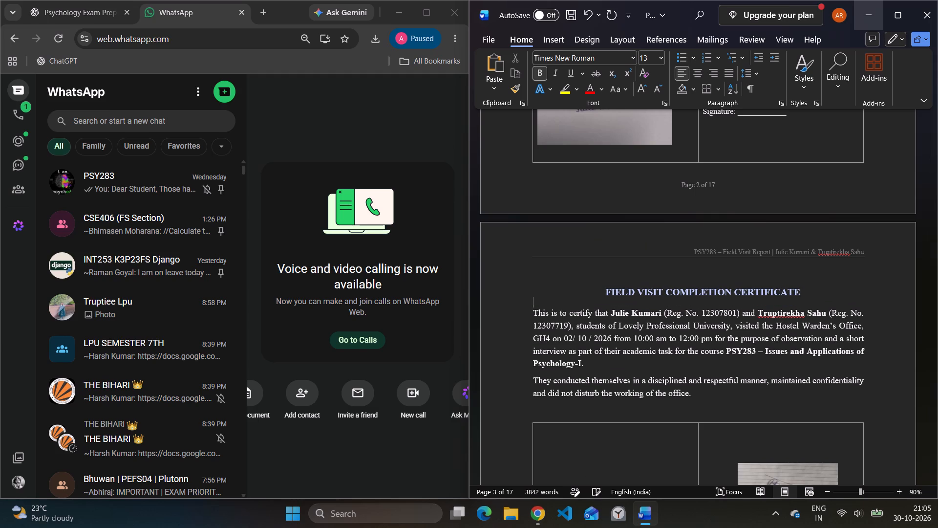
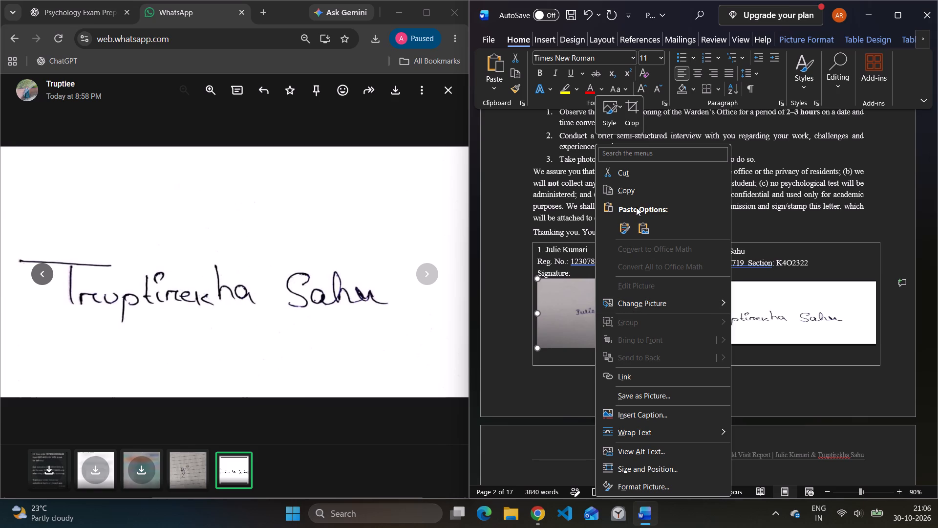
click(638, 190)
click(554, 374)
Replace the blank signature line in the first student's cell of the Declaration table with the copied signature picture.
scroll(554, 374, down, 8)
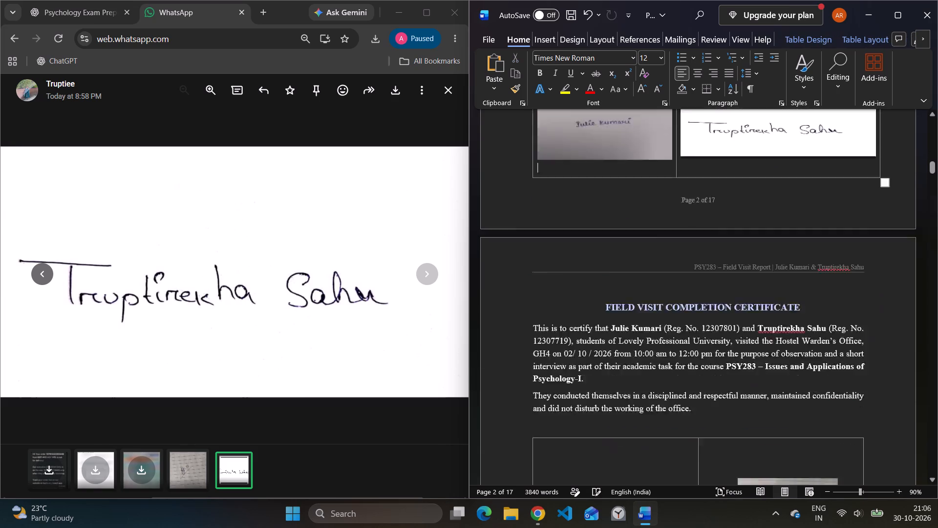
scroll(554, 374, down, 2)
scroll(554, 374, up, 2)
scroll(592, 355, down, 4)
click(599, 383)
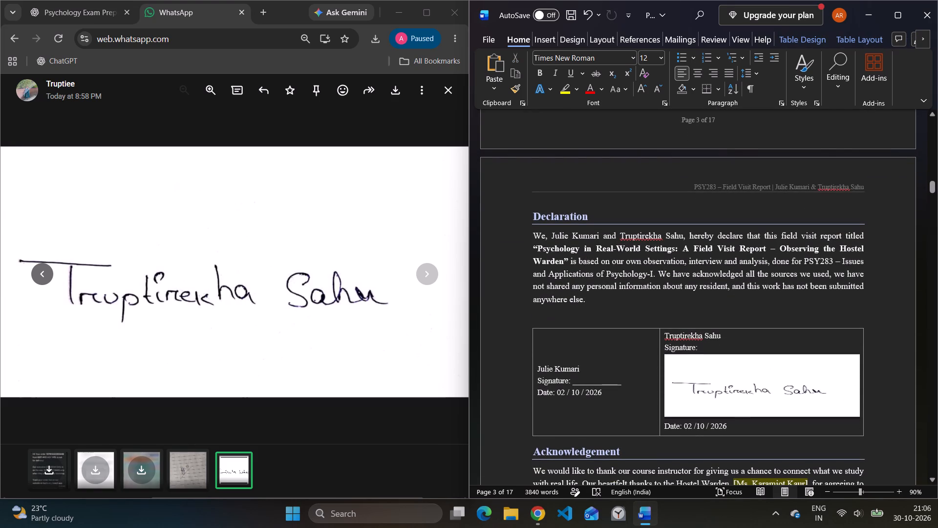
key(Right)
key(Right)
key(Right)
key(Right)
key(Right)
key(BackSpace)
key(BackSpace)
key(BackSpace)
key(BackSpace)
key(BackSpace)
key(BackSpace)
key(BackSpace)
key(BackSpace)
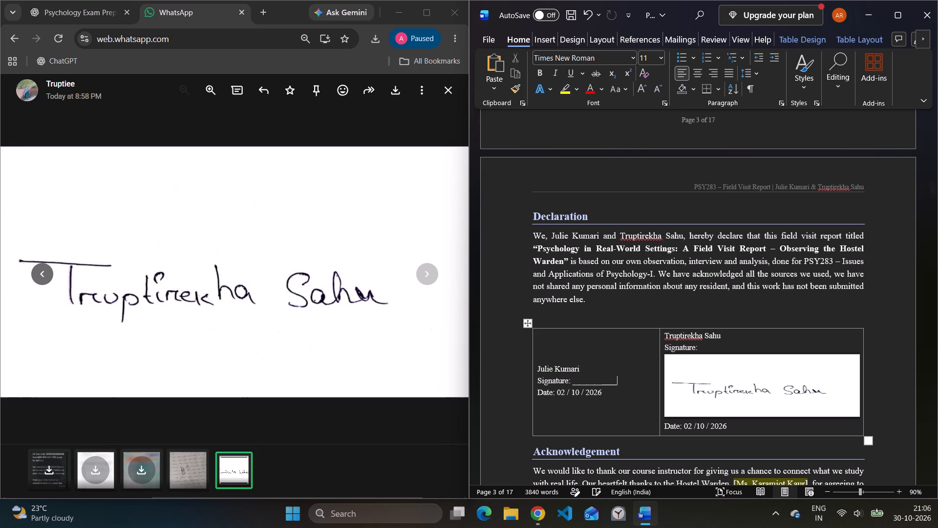
key(BackSpace)
key(BackSpace)
key(BackSpace)
key(BackSpace)
key(ctrl+v)
click(617, 393)
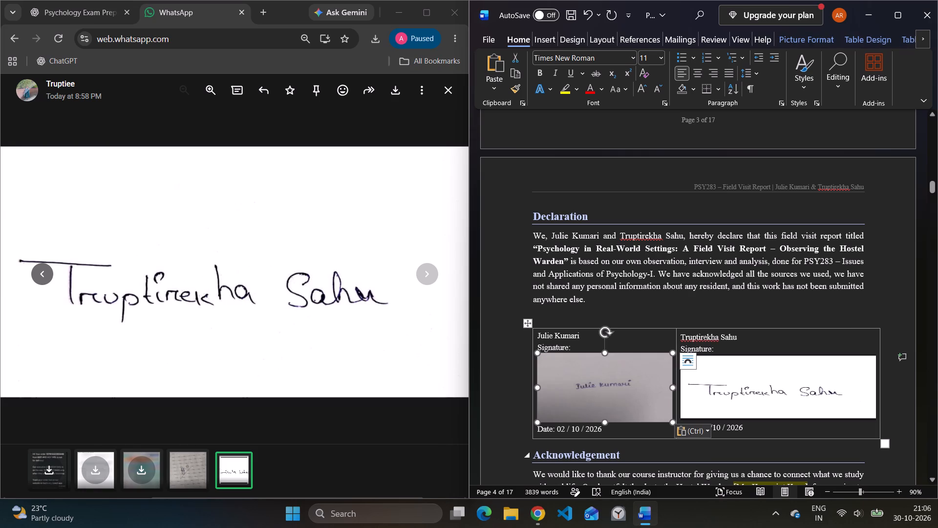
click(762, 440)
click(765, 460)
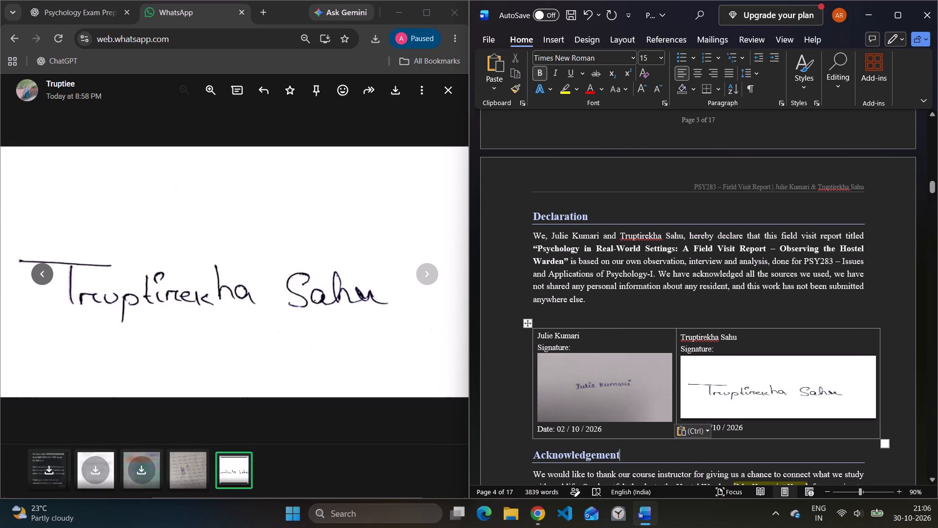
click(888, 309)
Collapse the Acknowledgement section under its heading.
scroll(888, 309, down, 3)
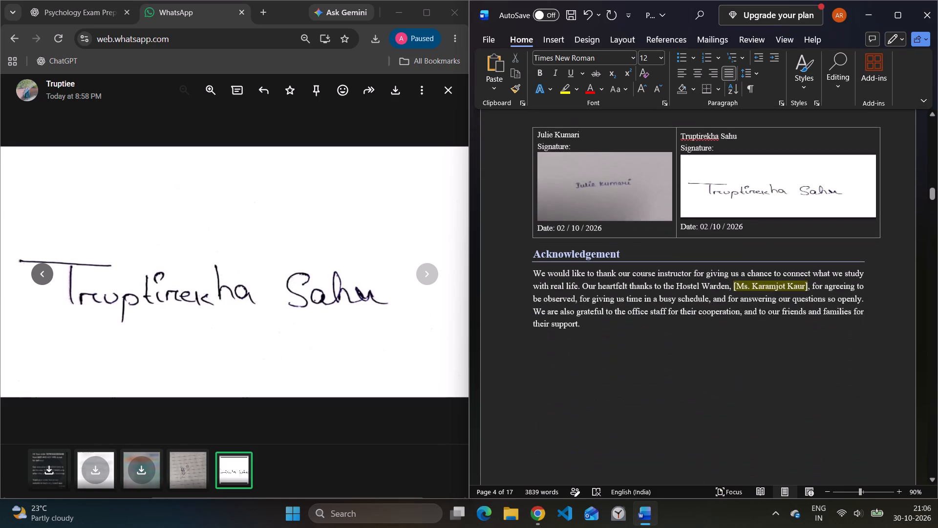
scroll(888, 309, down, 3)
scroll(888, 309, up, 2)
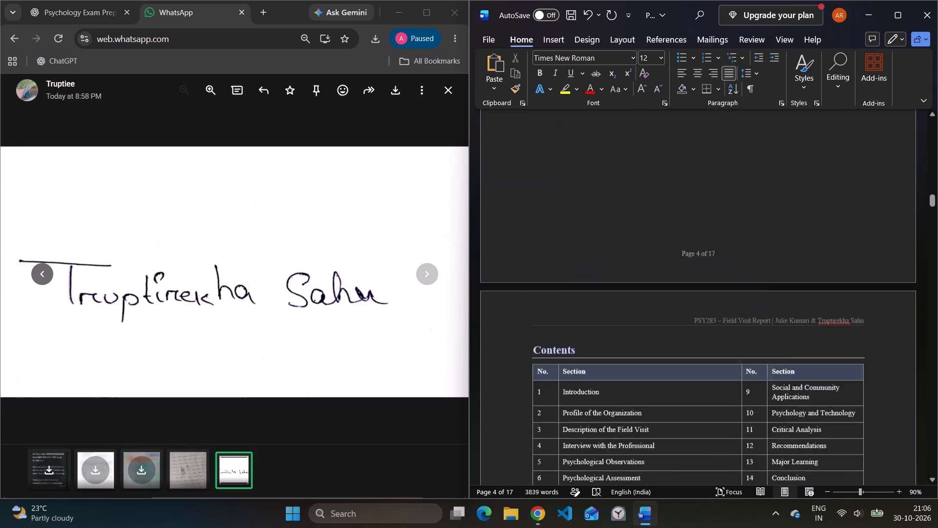
scroll(888, 309, up, 2)
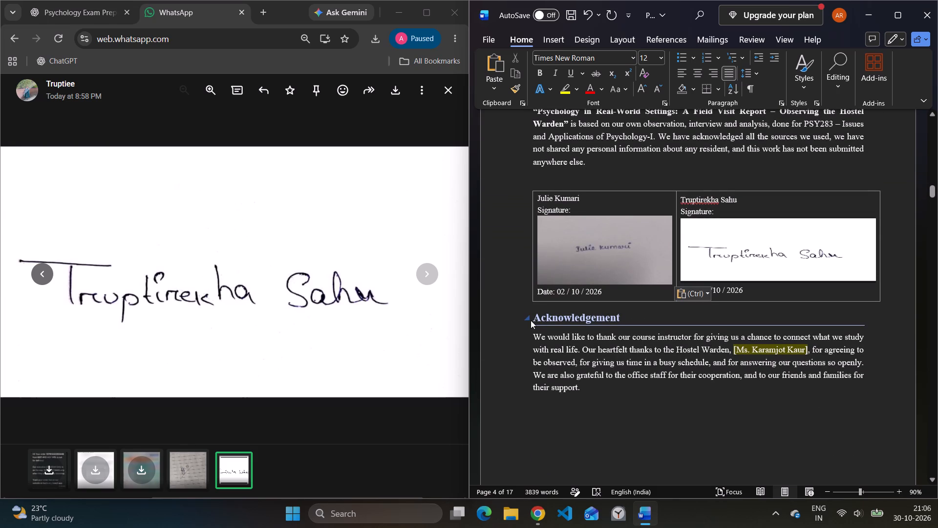
double_click(531, 320)
click(531, 320)
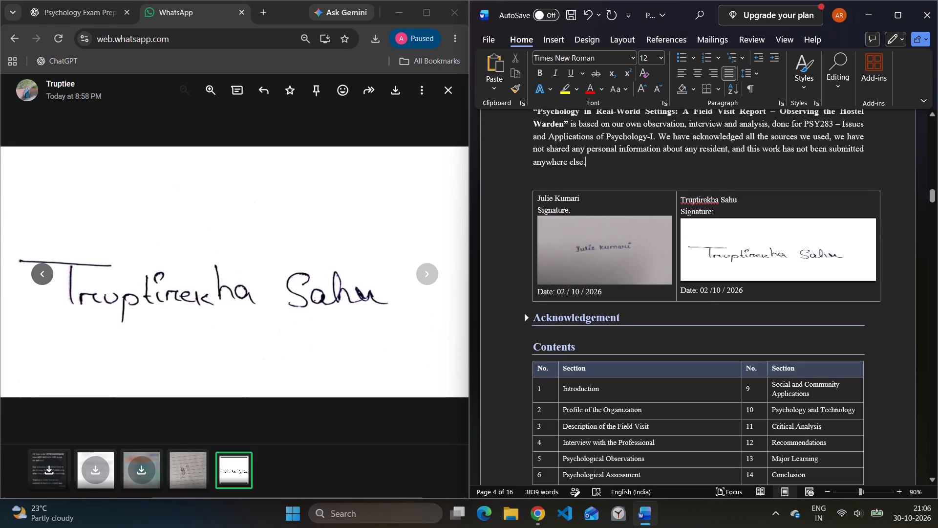
Insert blank lines before the Acknowledgement heading to push it and the Contents section onto a new page.
click(535, 311)
key(Return)
key(Return)
key(Return)
key(Return)
key(Return)
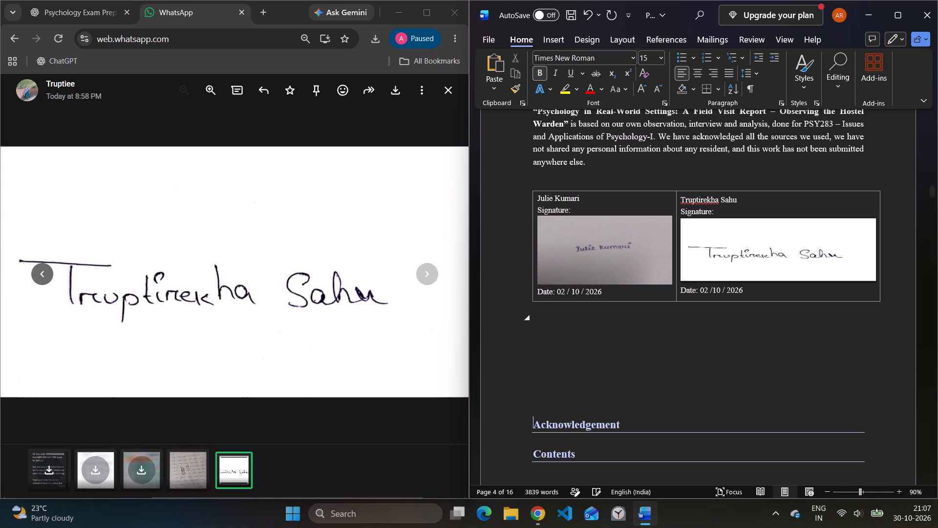
key(Return)
key(Return)
key(Return)
key(Return)
key(Return)
key(Return)
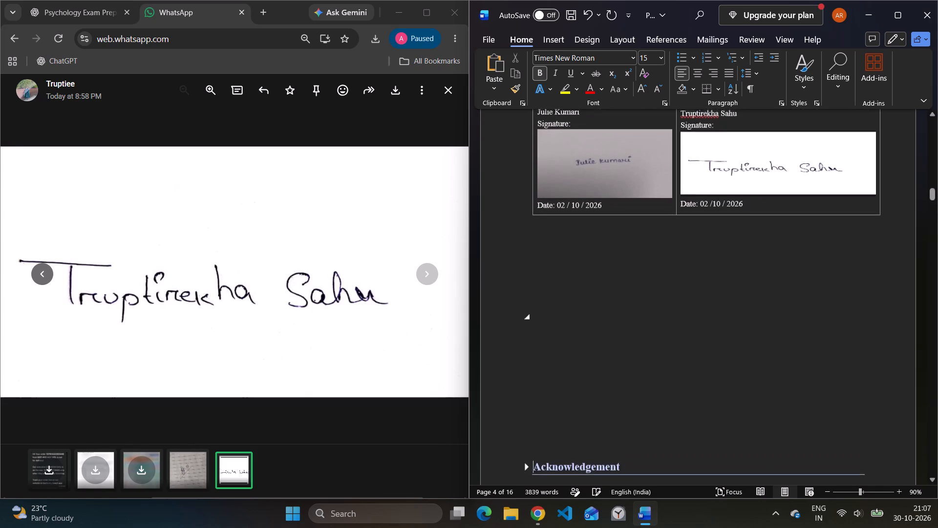
key(Return)
key(Return)
scroll(535, 311, down, 2)
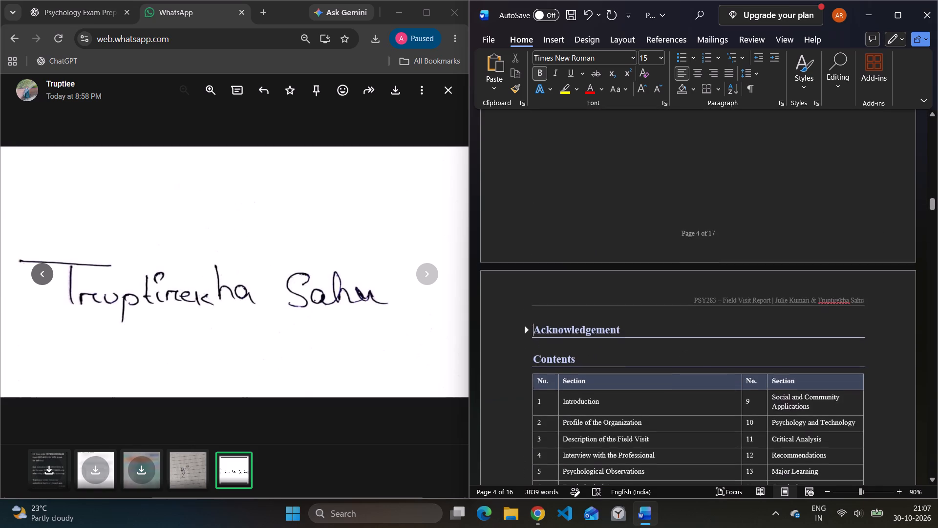
scroll(535, 311, down, 2)
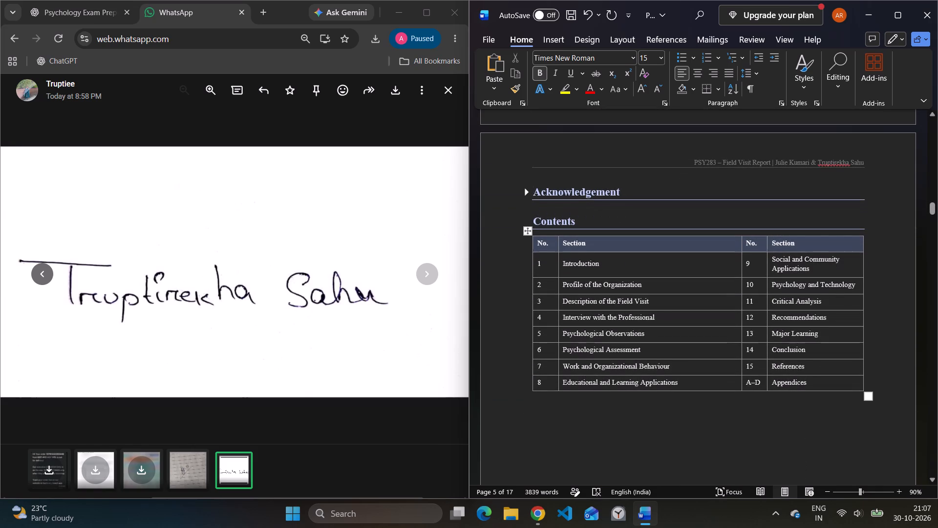
Maximize the document window and look over the pages from the Declaration back to the cover page's details table.
scroll(607, 286, up, 7)
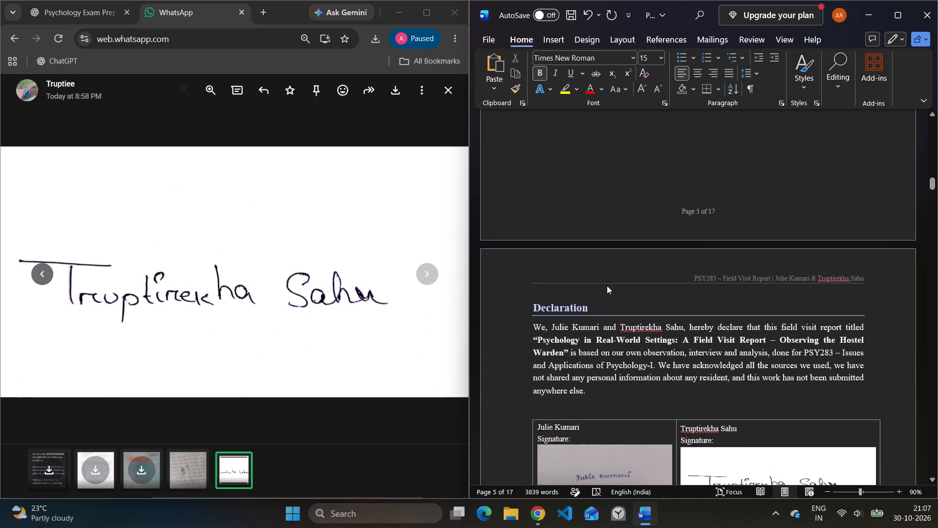
scroll(594, 332, up, 1)
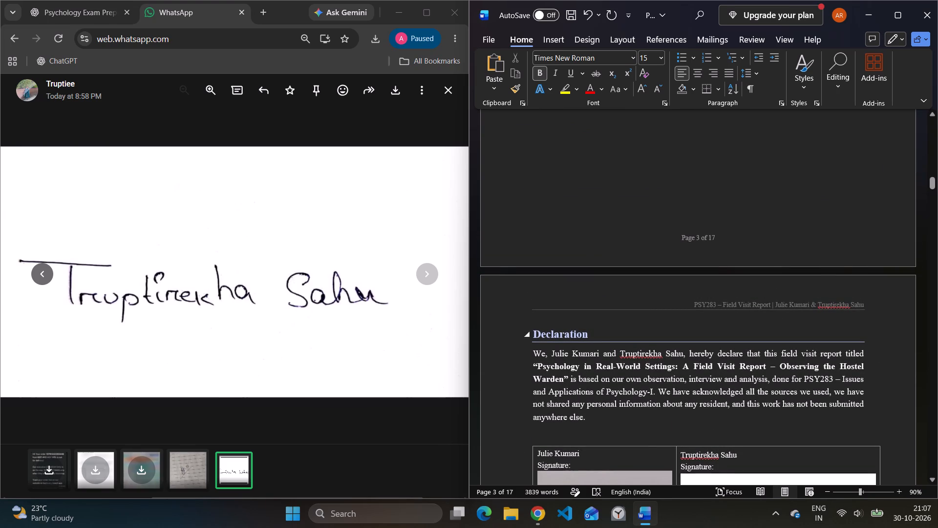
scroll(539, 342, up, 5)
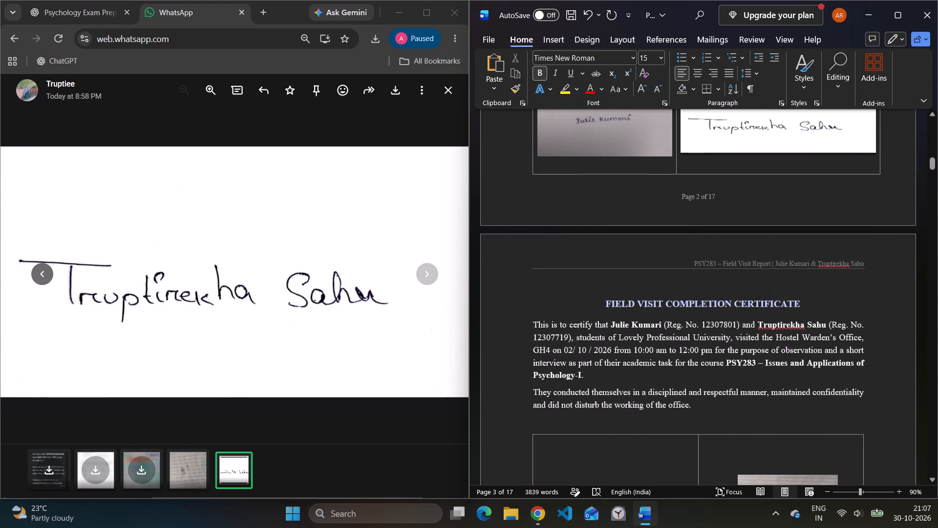
scroll(539, 342, up, 6)
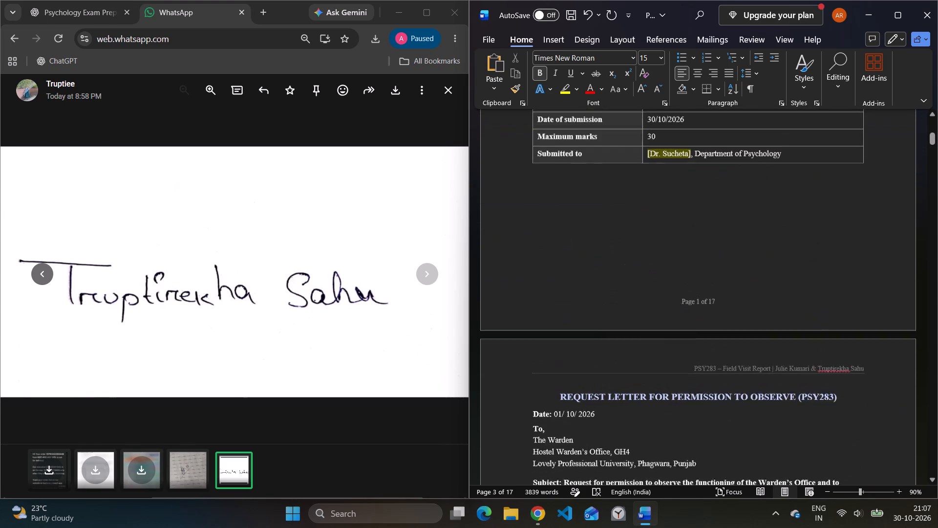
scroll(539, 342, up, 2)
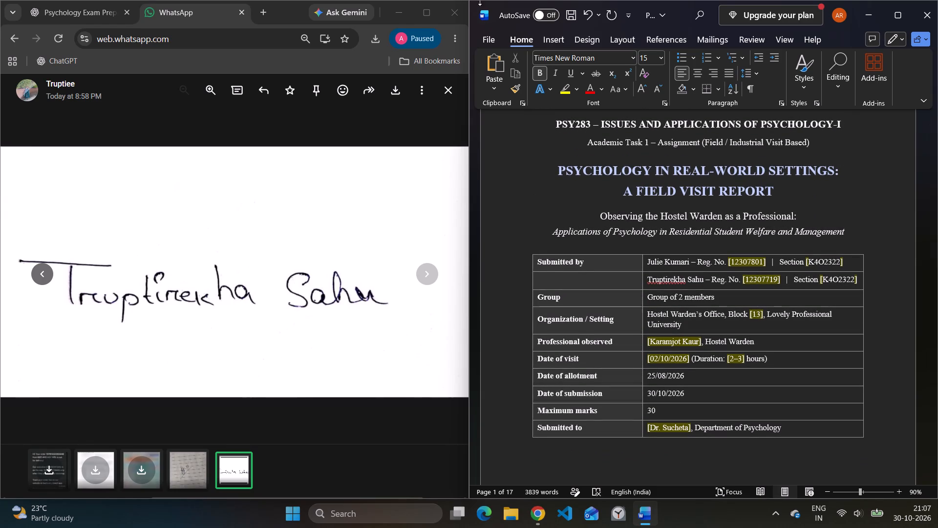
click(899, 18)
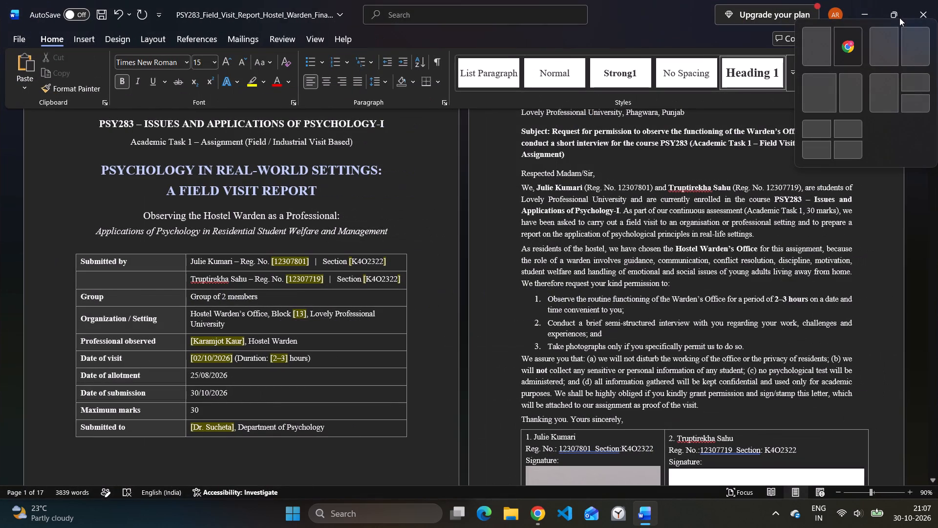
ctrl+scroll(414, 185, up, 2)
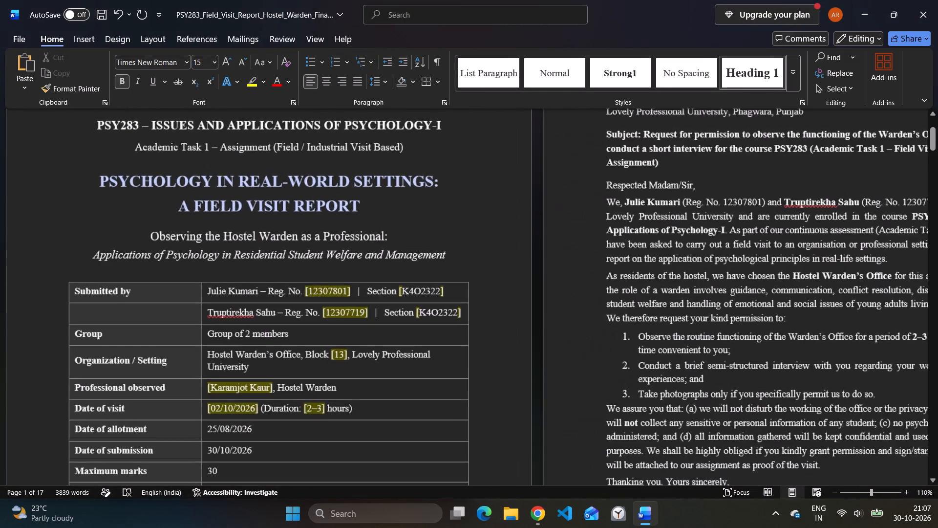
scroll(415, 185, up, 3)
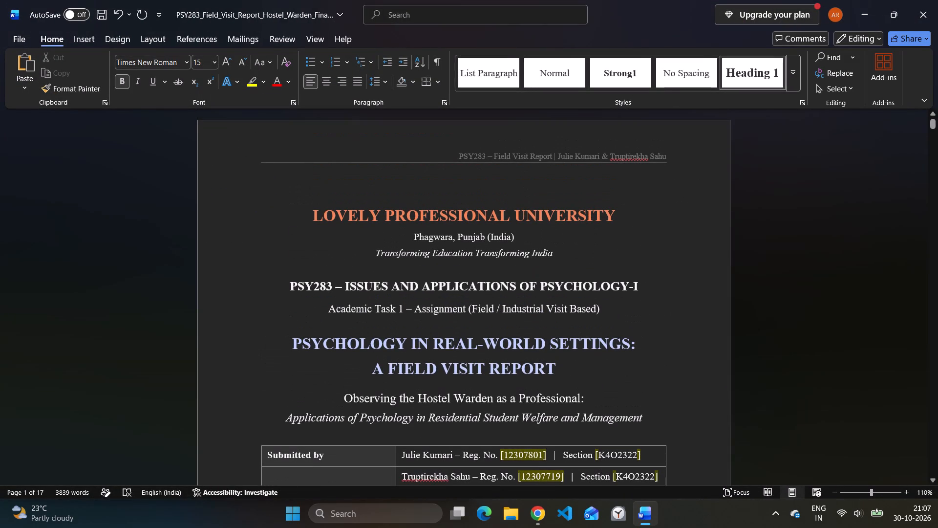
scroll(403, 275, down, 4)
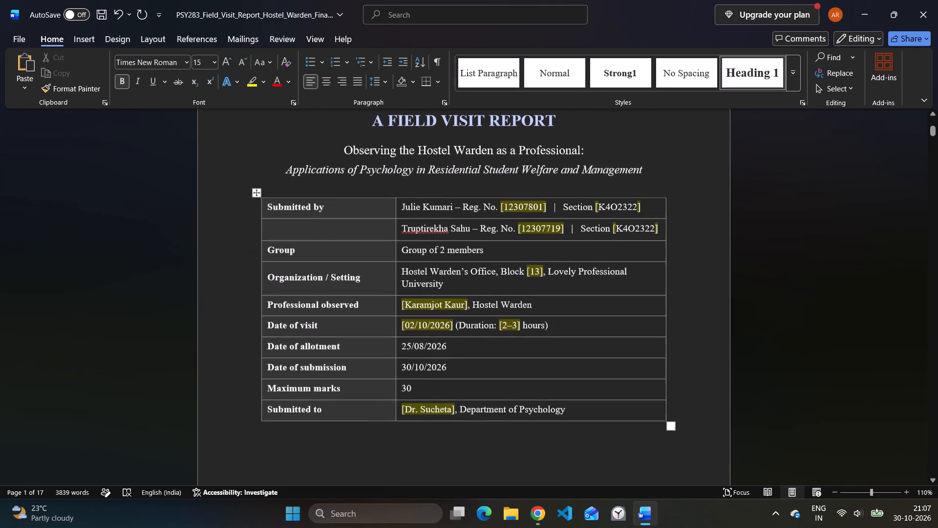
scroll(403, 275, down, 3)
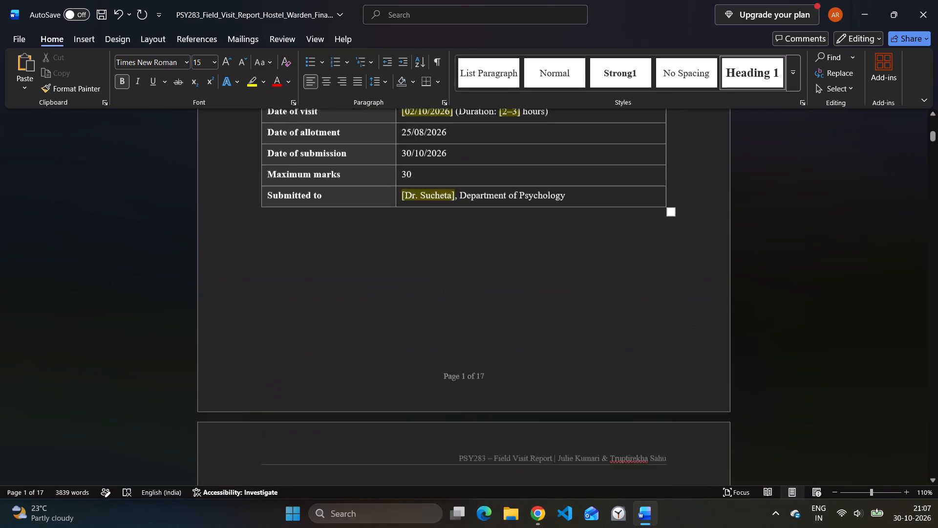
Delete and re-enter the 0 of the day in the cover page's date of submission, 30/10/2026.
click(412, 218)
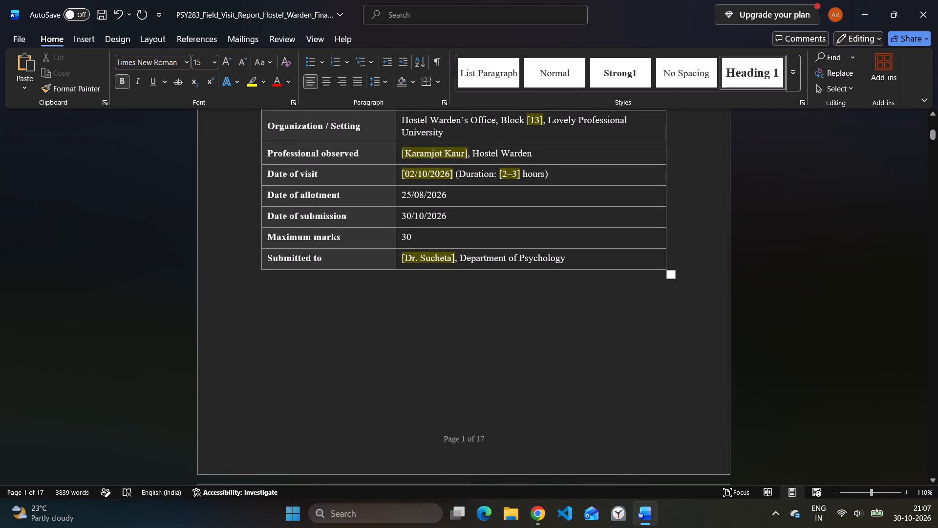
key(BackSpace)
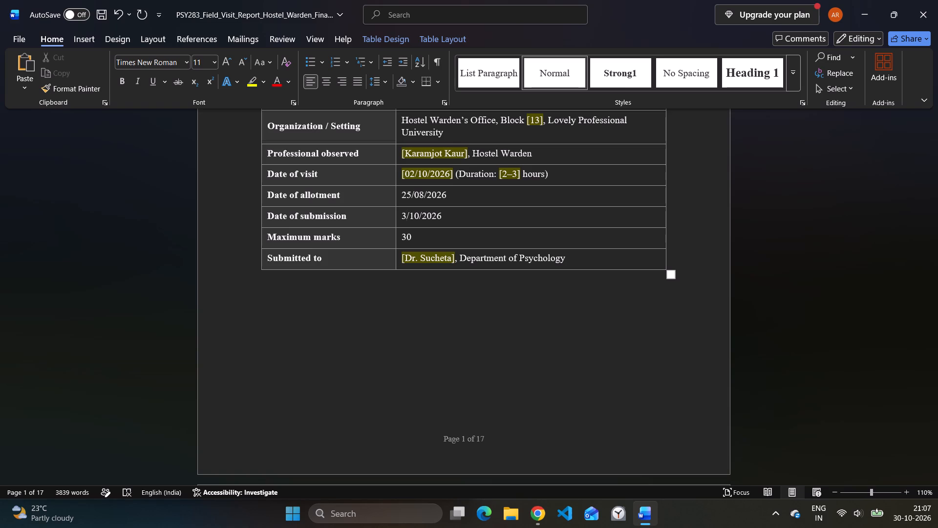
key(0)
Try to widen the first student's column in the signature table at the end of the request letter.
scroll(442, 339, down, 2)
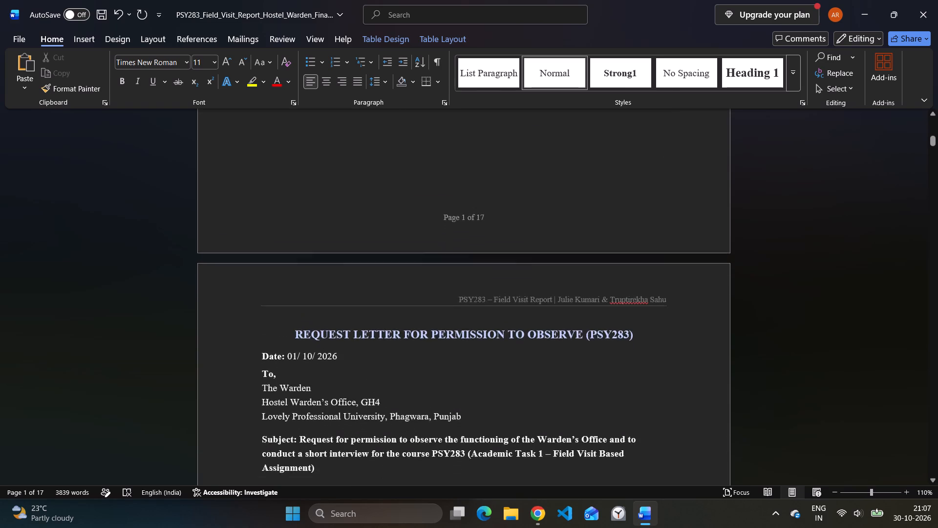
scroll(442, 339, down, 2)
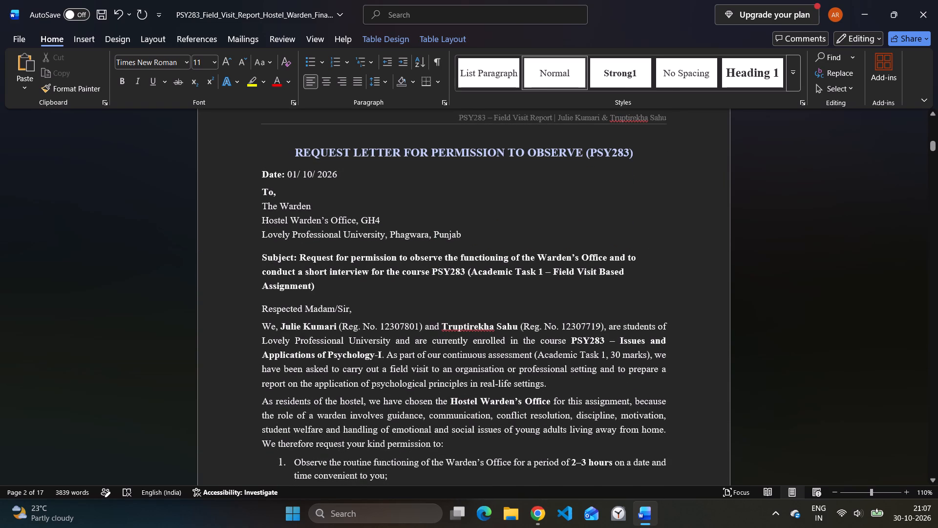
scroll(442, 339, down, 3)
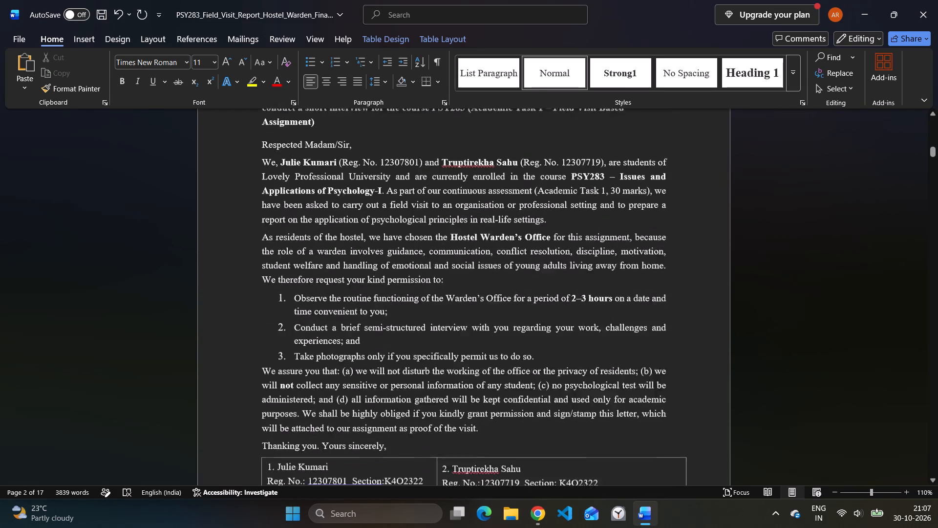
scroll(442, 339, down, 3)
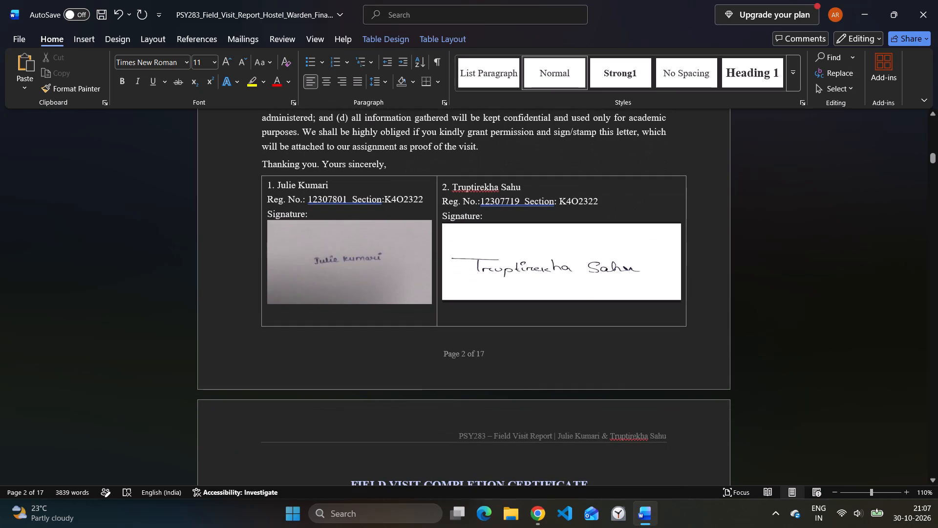
click(619, 200)
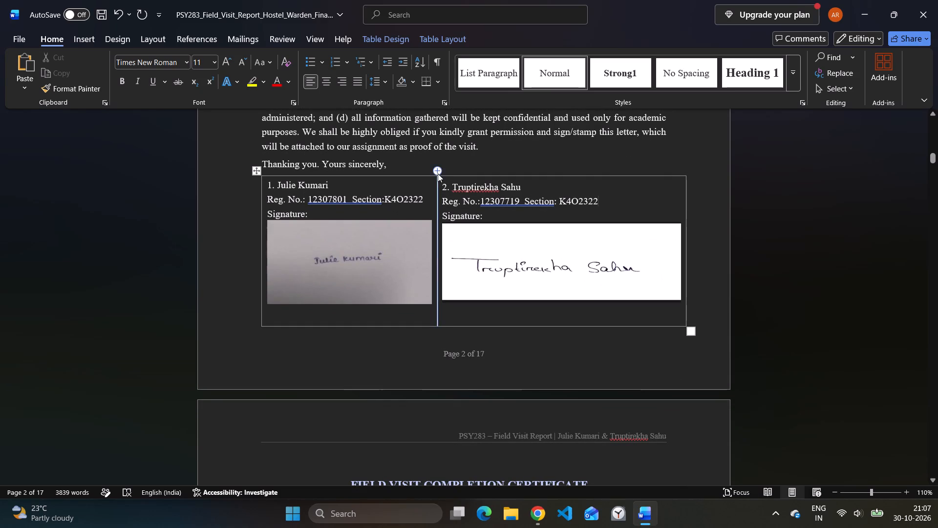
drag(437, 174, 444, 175)
drag(444, 175, 436, 170)
drag(436, 170, 454, 164)
drag(436, 171, 473, 174)
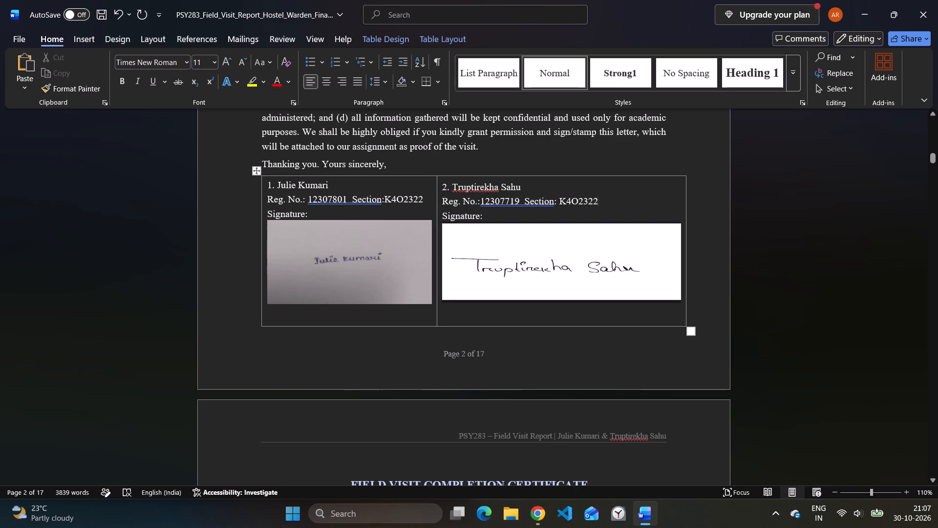
Widen the first student's column in the letter's signature table and narrow the second student's signature picture to fit its cell.
drag(437, 187, 468, 188)
click(469, 267)
drag(444, 260, 487, 262)
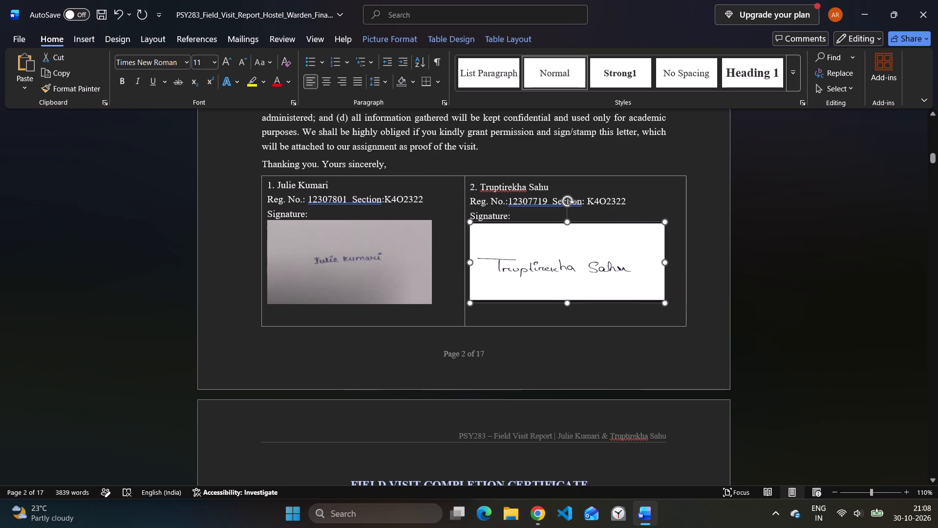
drag(487, 262, 513, 263)
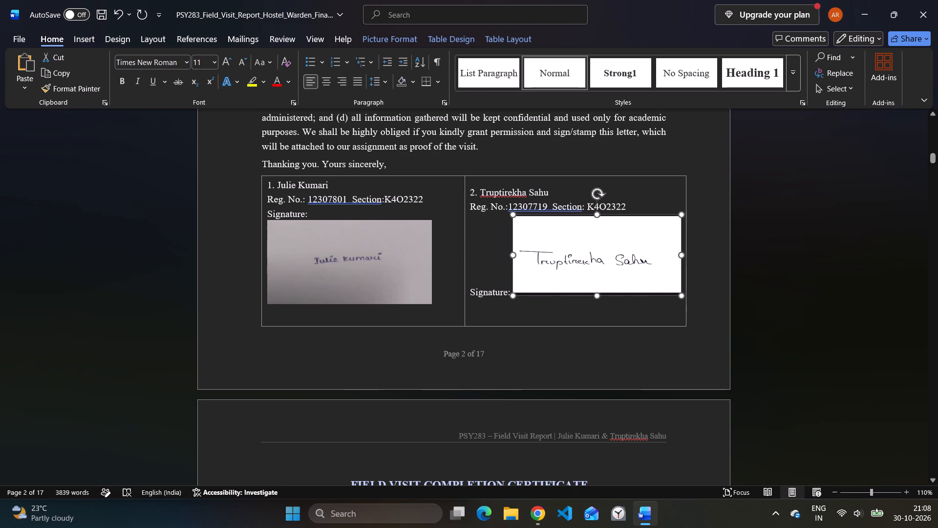
drag(513, 263, 511, 263)
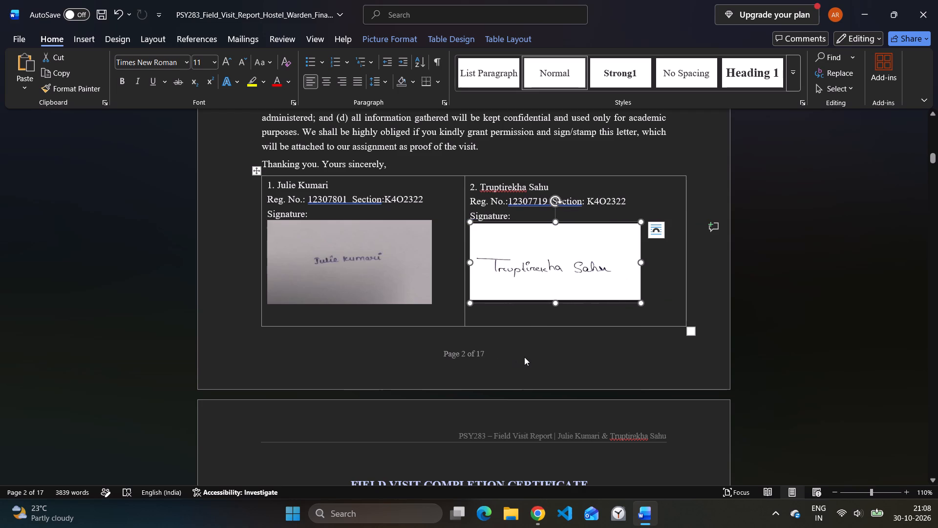
click(524, 357)
Stretch the warden's signature picture in the Field Visit Completion Certificate table to a greater height, keeping its width.
scroll(524, 357, down, 2)
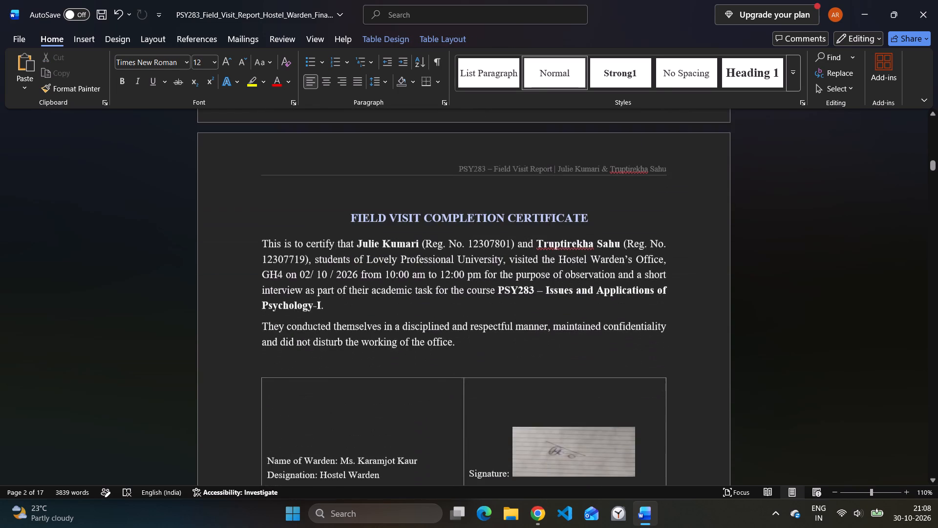
scroll(524, 357, down, 2)
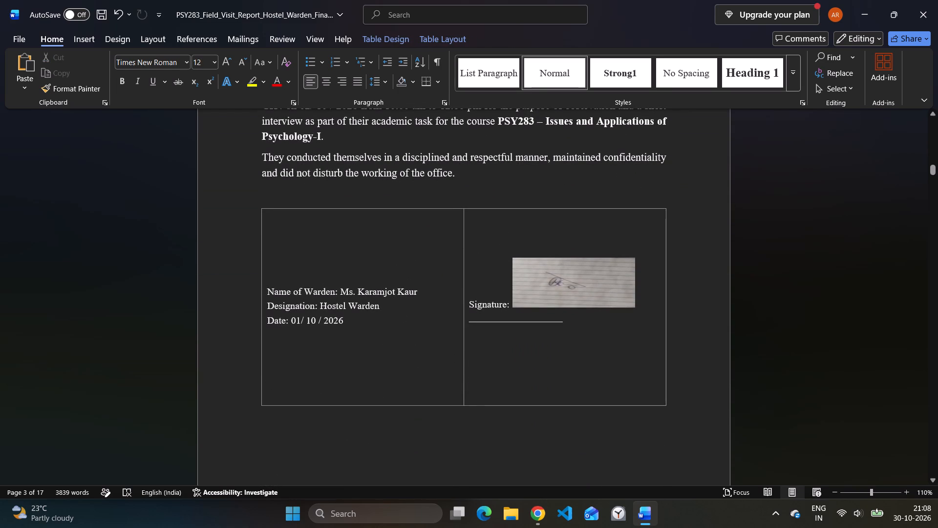
click(572, 301)
drag(576, 259, 574, 243)
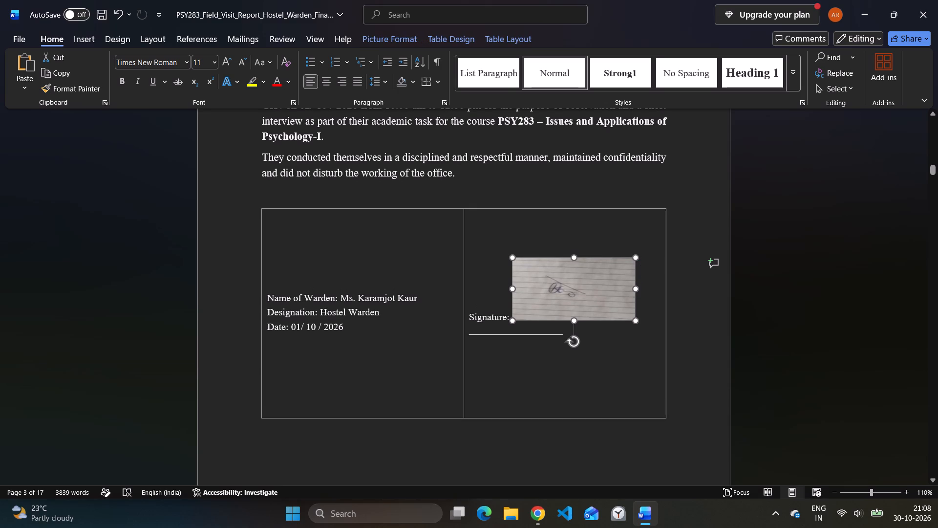
drag(574, 243, 569, 226)
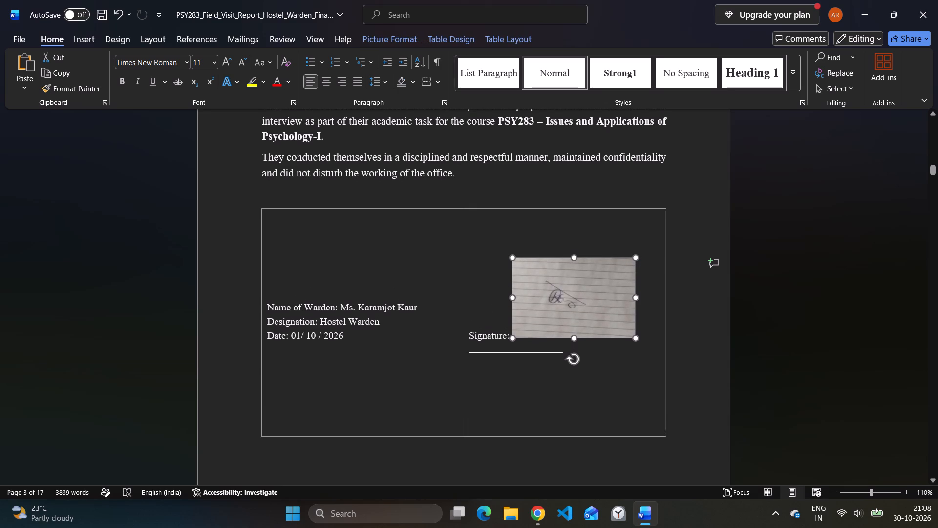
drag(569, 226, 565, 212)
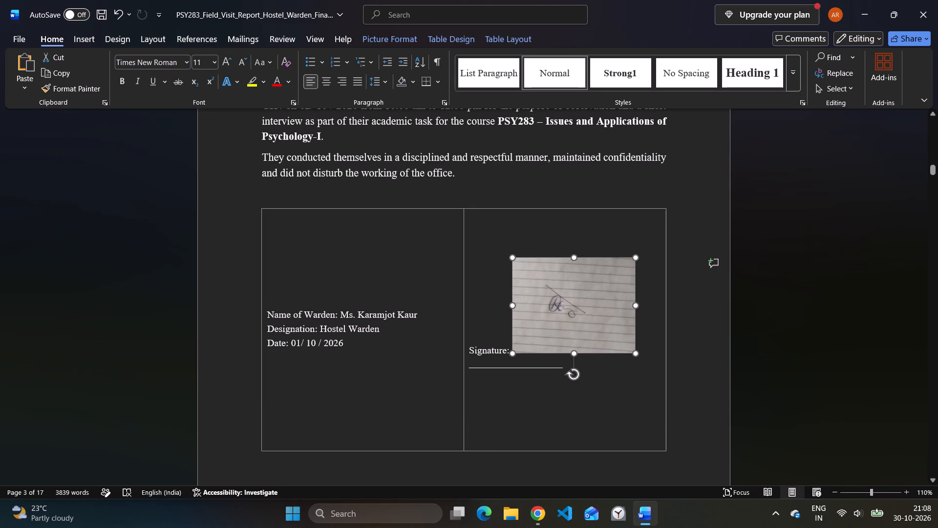
drag(565, 212, 566, 222)
click(690, 349)
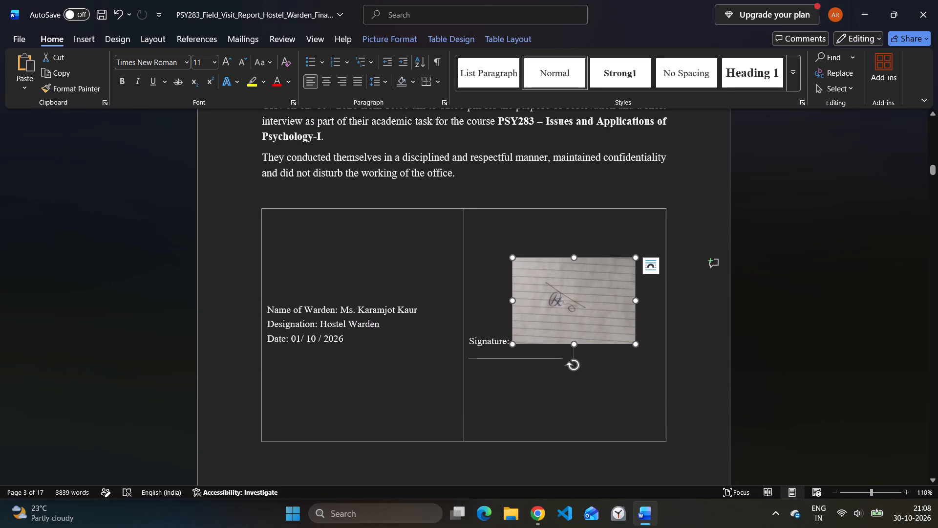
Insert a run of spaces before the Declaration heading to shift it toward the middle of its line.
scroll(690, 349, down, 1)
ctrl+scroll(690, 349, up, 1)
ctrl+scroll(690, 349, down, 1)
ctrl+scroll(690, 349, up, 1)
scroll(690, 349, down, 1)
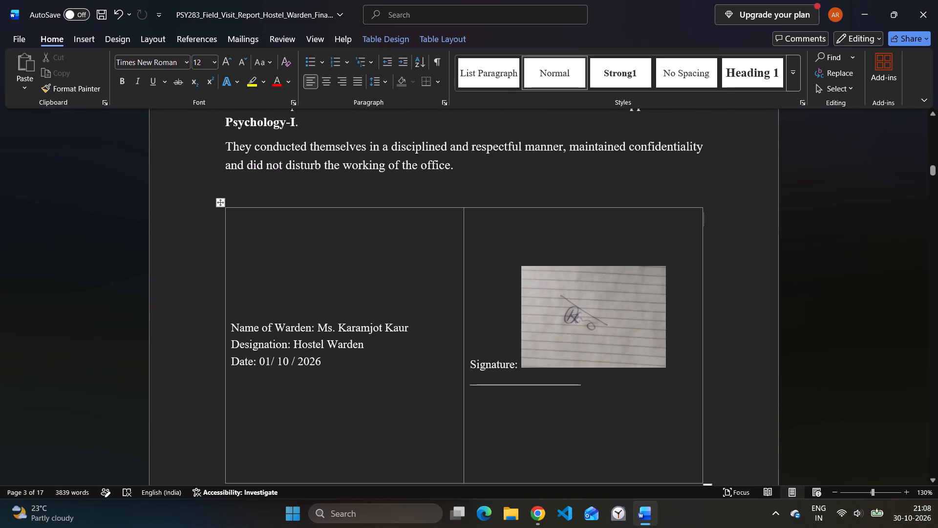
ctrl+scroll(690, 349, down, 1)
scroll(714, 360, down, 2)
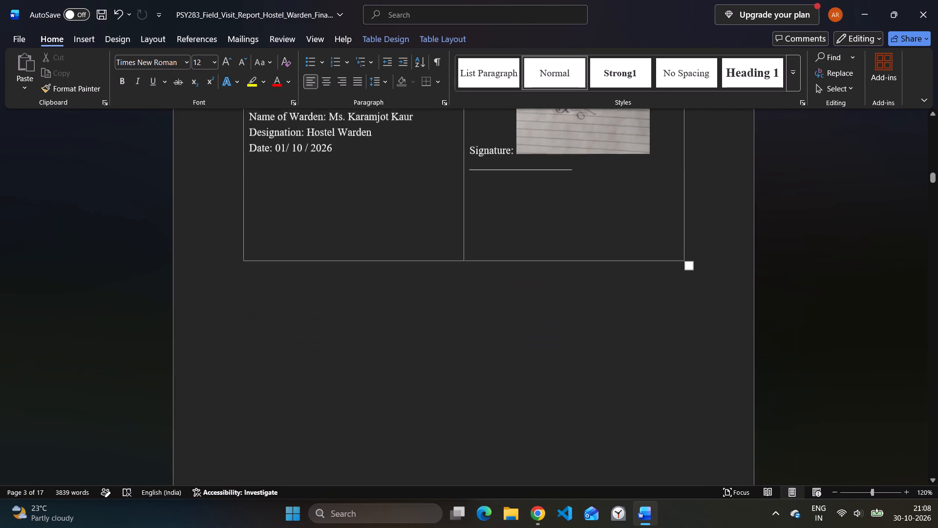
scroll(714, 360, down, 2)
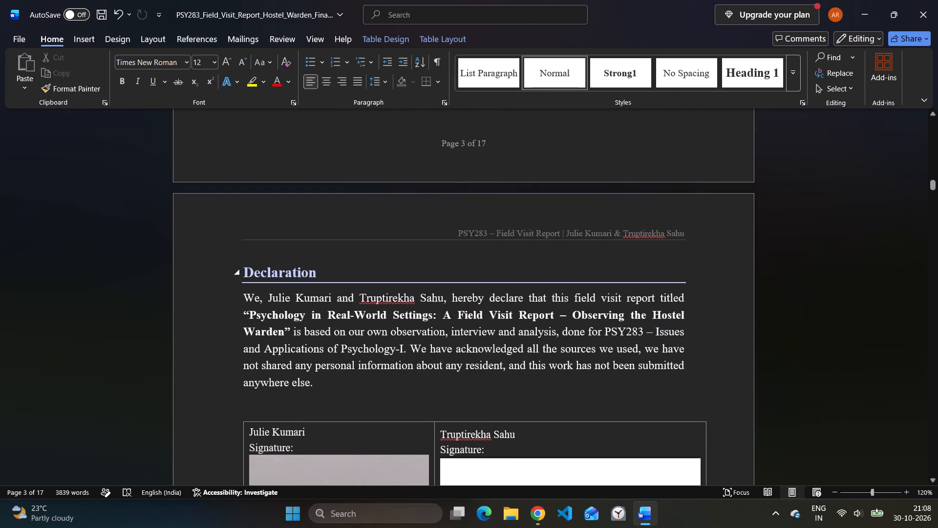
click(243, 276)
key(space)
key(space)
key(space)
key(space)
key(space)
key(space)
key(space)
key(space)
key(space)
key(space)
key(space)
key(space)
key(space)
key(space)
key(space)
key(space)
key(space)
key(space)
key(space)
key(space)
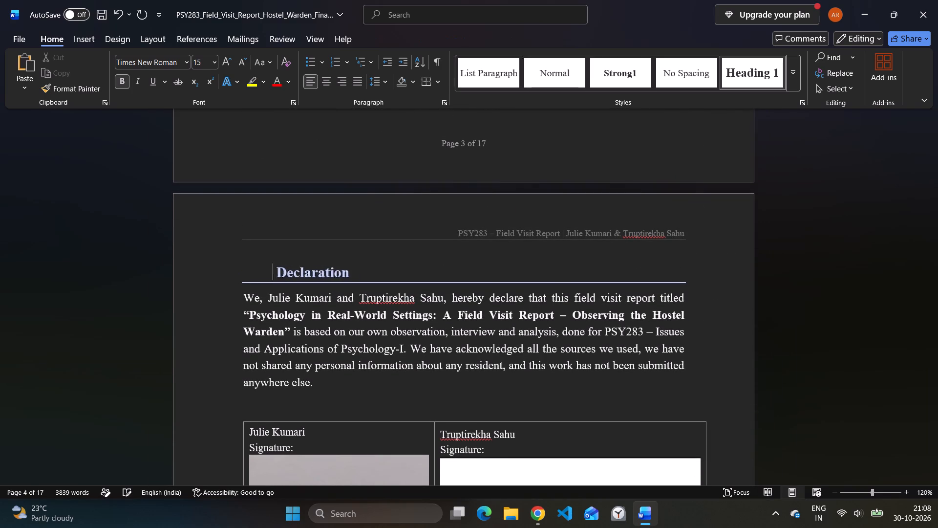
Centre the Declaration heading on its line by adjusting its leading spaces.
key(space)
key(space)
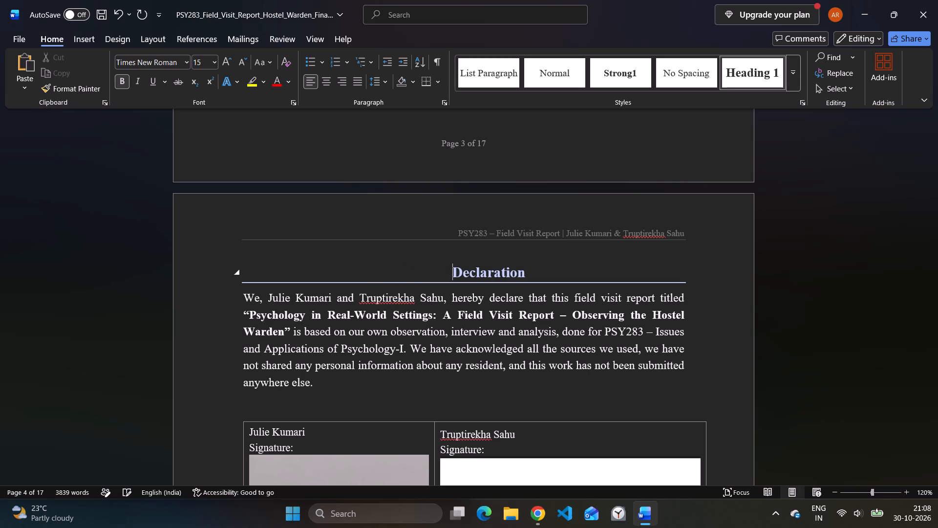
key(space)
key(BackSpace)
key(BackSpace)
key(BackSpace)
key(BackSpace)
key(BackSpace)
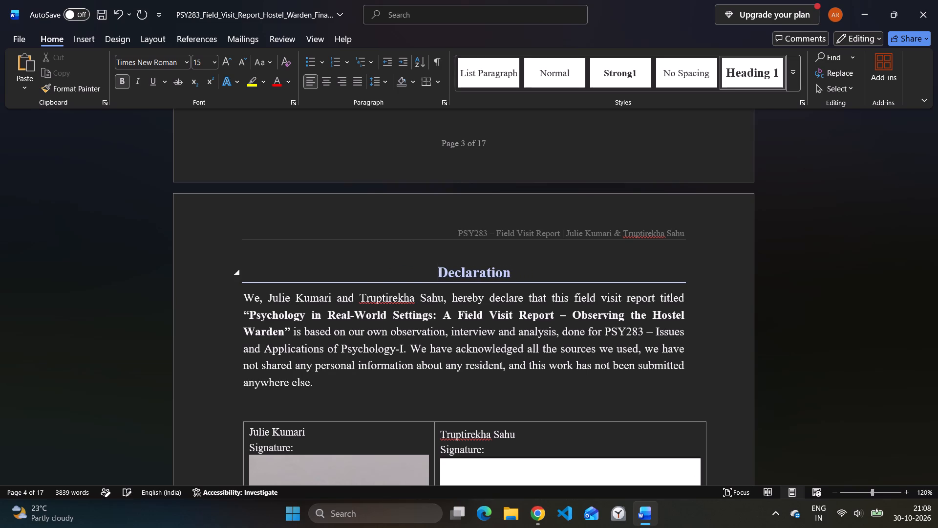
key(BackSpace)
key(BackSpace)
click(367, 420)
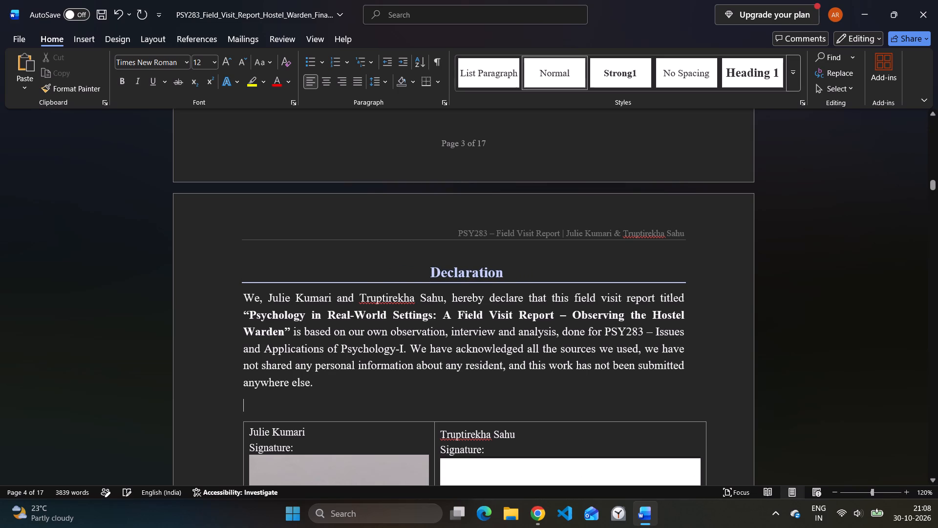
Narrow the second student's signature image in the Declaration table to roughly the width of the first student's image.
scroll(367, 420, down, 1)
scroll(397, 461, down, 1)
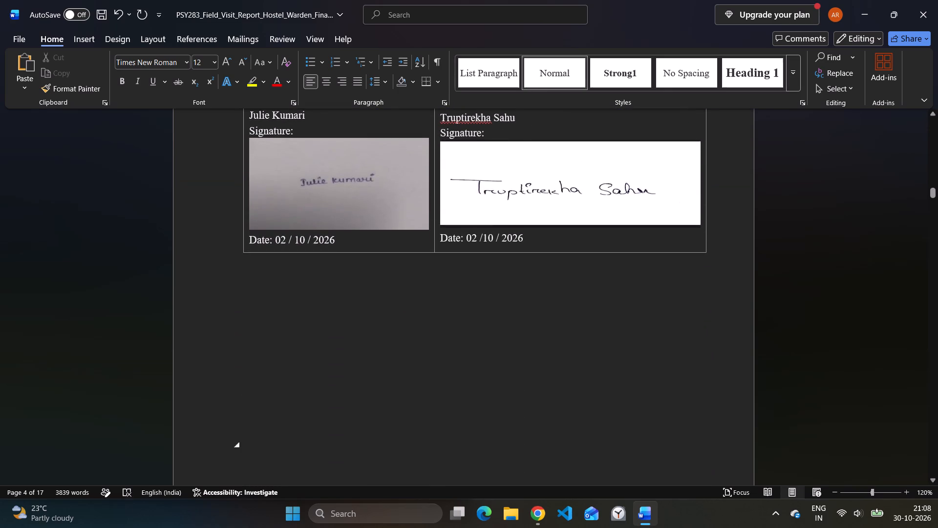
scroll(397, 461, up, 1)
click(502, 390)
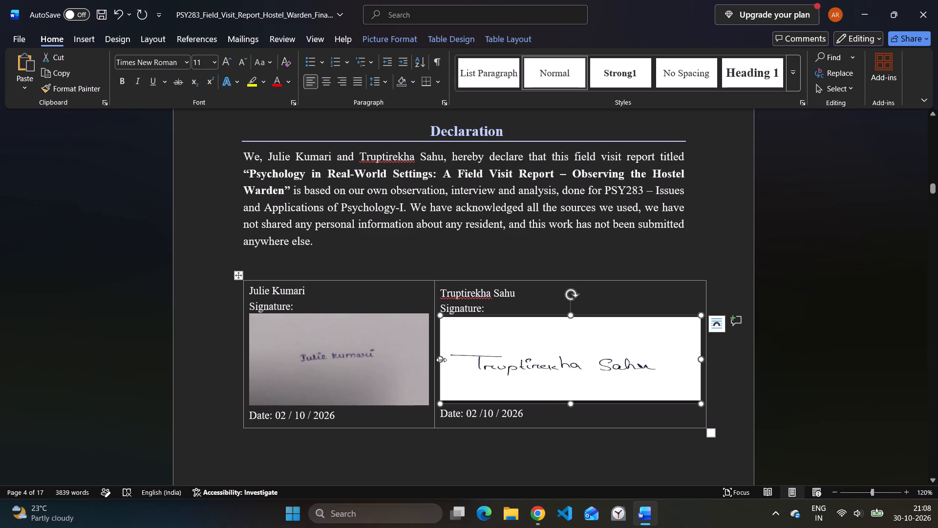
drag(441, 360, 519, 366)
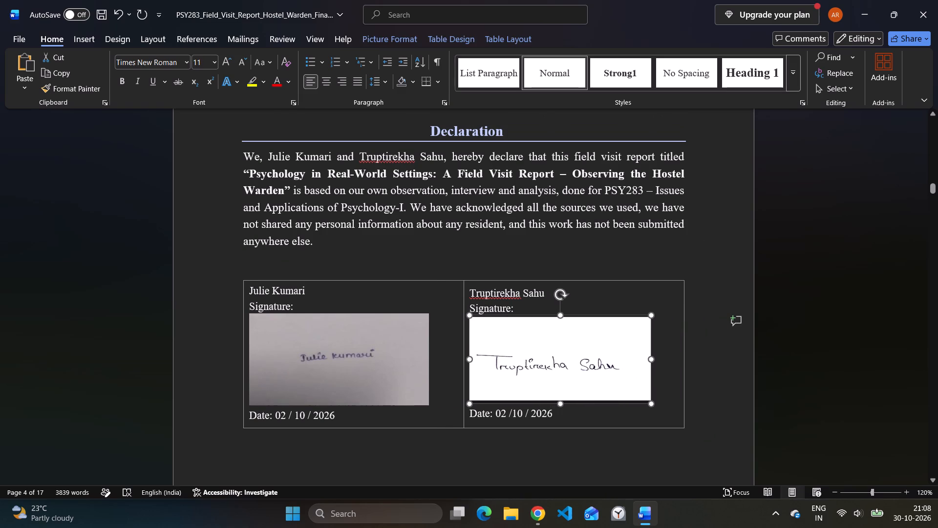
drag(519, 366, 512, 370)
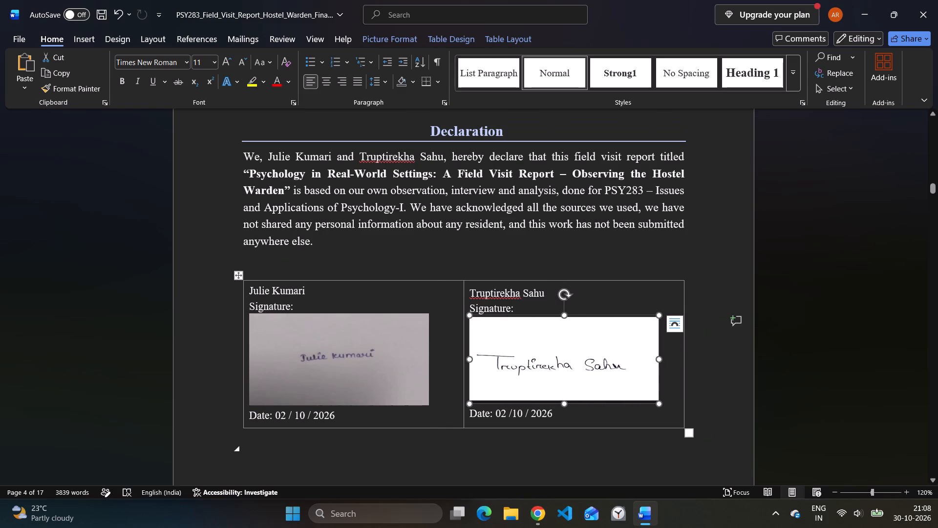
click(517, 448)
Centre the Acknowledgement heading above the Contents section by adding leading spaces.
scroll(517, 448, down, 7)
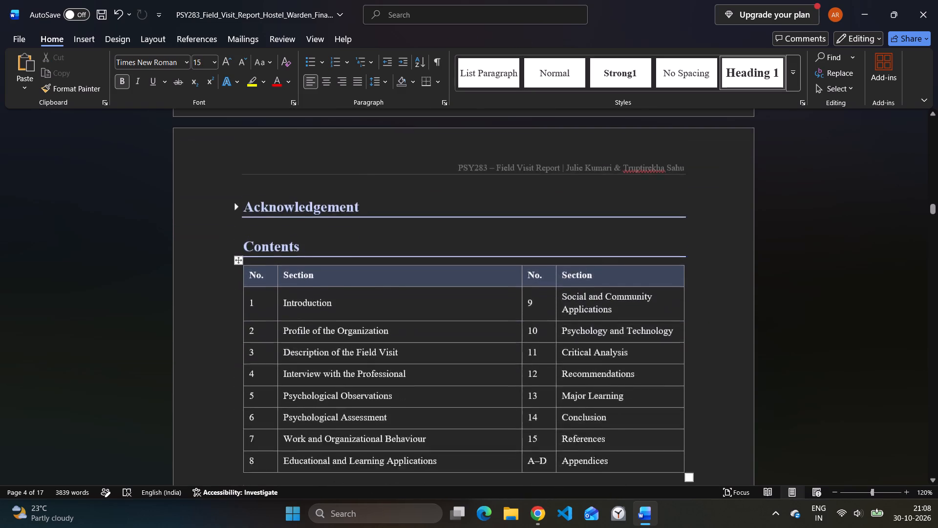
scroll(517, 448, down, 1)
scroll(517, 448, up, 3)
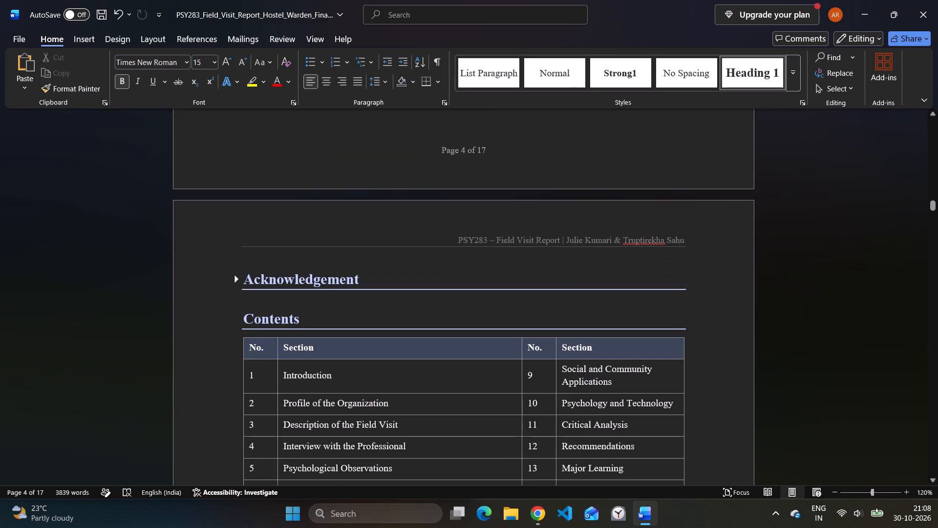
click(246, 281)
key(space)
key(space)
key(space)
key(space)
key(space)
key(space)
key(space)
key(space)
key(space)
key(space)
key(space)
key(space)
key(space)
key(space)
key(space)
key(space)
key(space)
key(space)
key(space)
key(space)
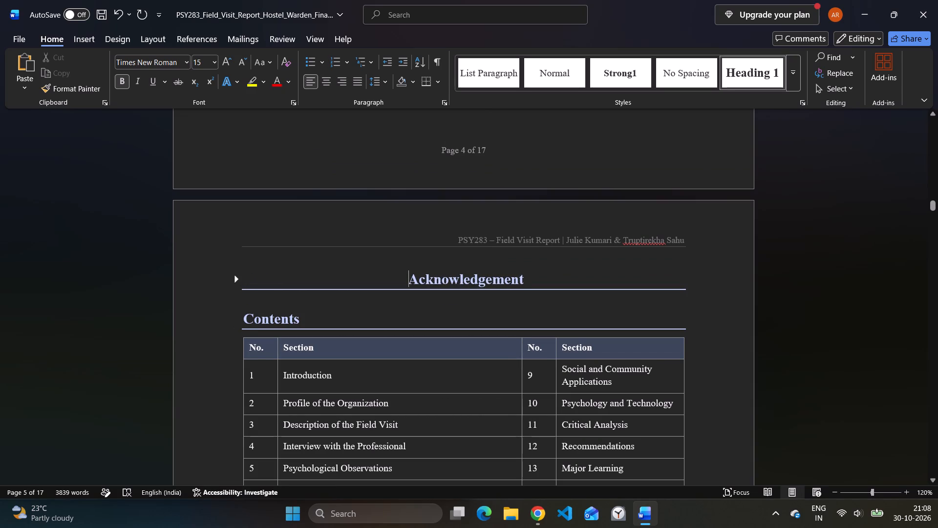
drag(249, 277, 494, 284)
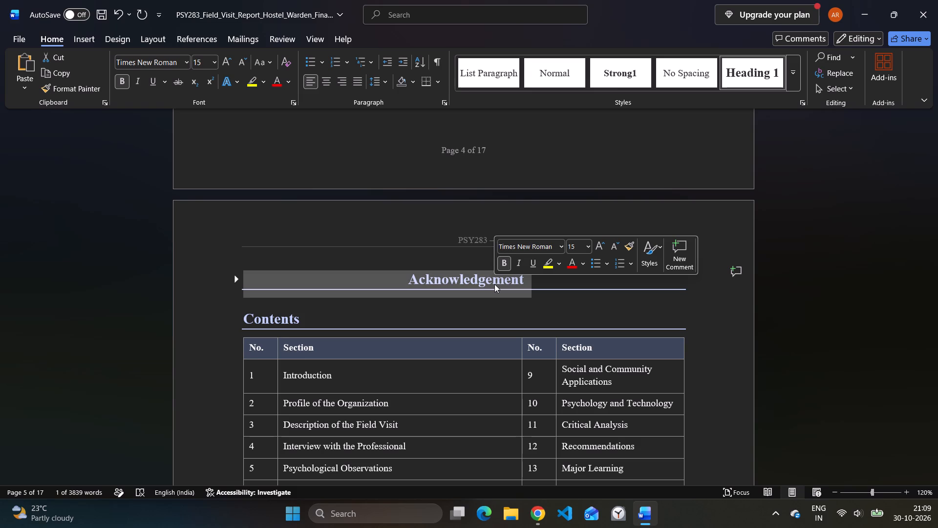
click(494, 284)
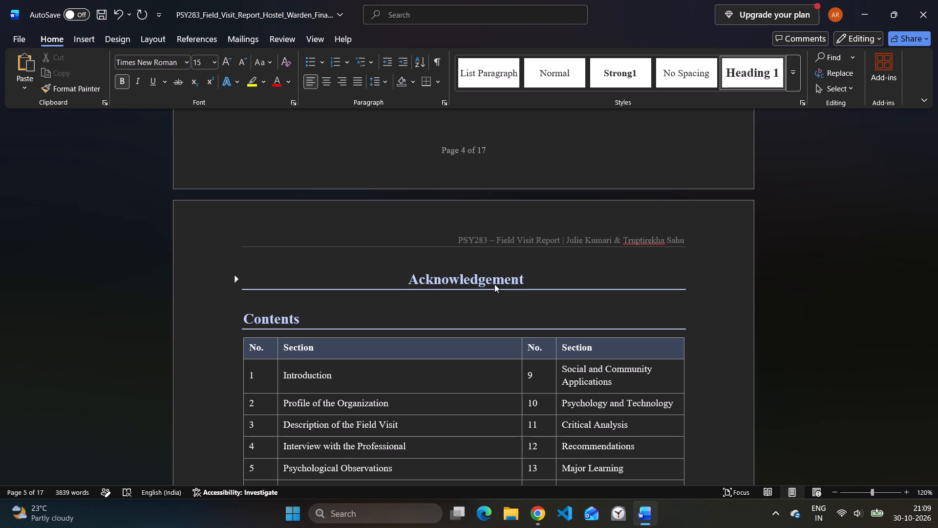
Review the completion certificate, Declaration, Contents and Introduction pages for remaining layout problems and unfilled placeholders.
scroll(494, 284, up, 2)
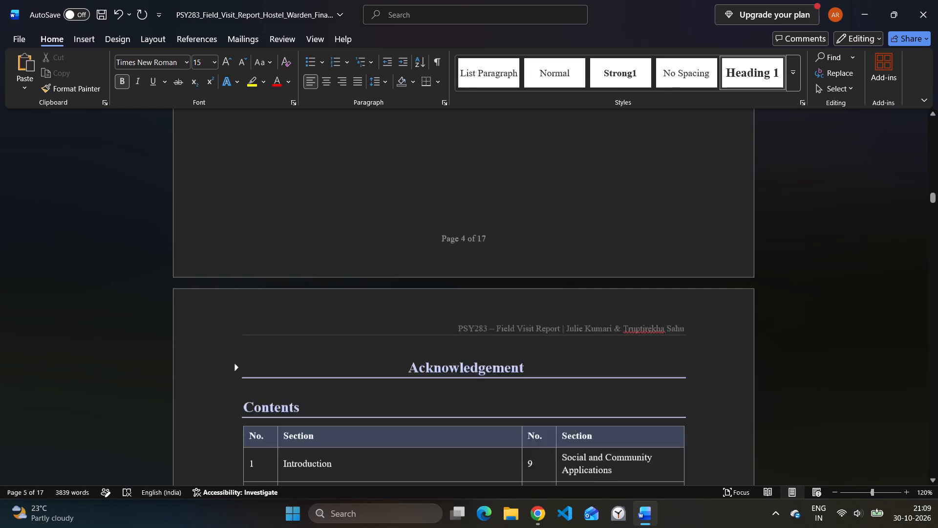
scroll(494, 284, up, 4)
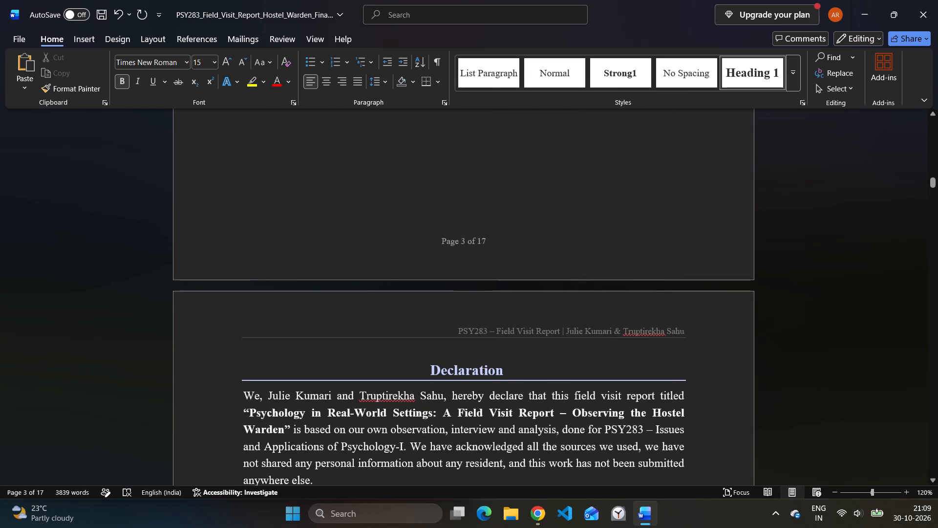
scroll(494, 284, up, 4)
scroll(494, 284, down, 2)
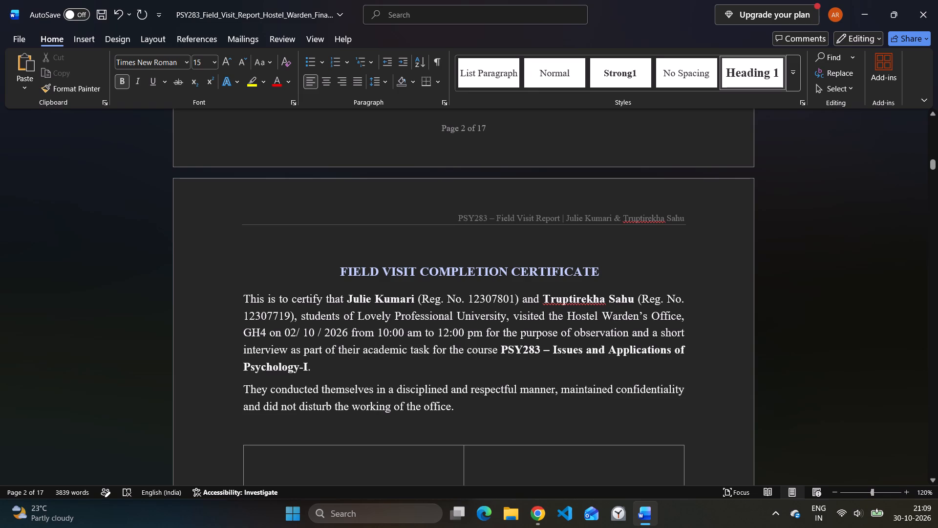
scroll(542, 313, down, 2)
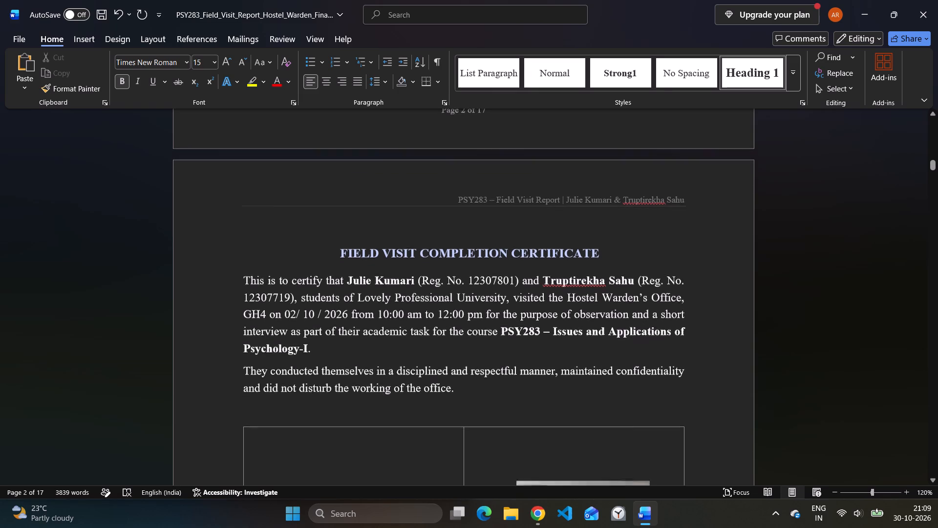
scroll(542, 313, down, 7)
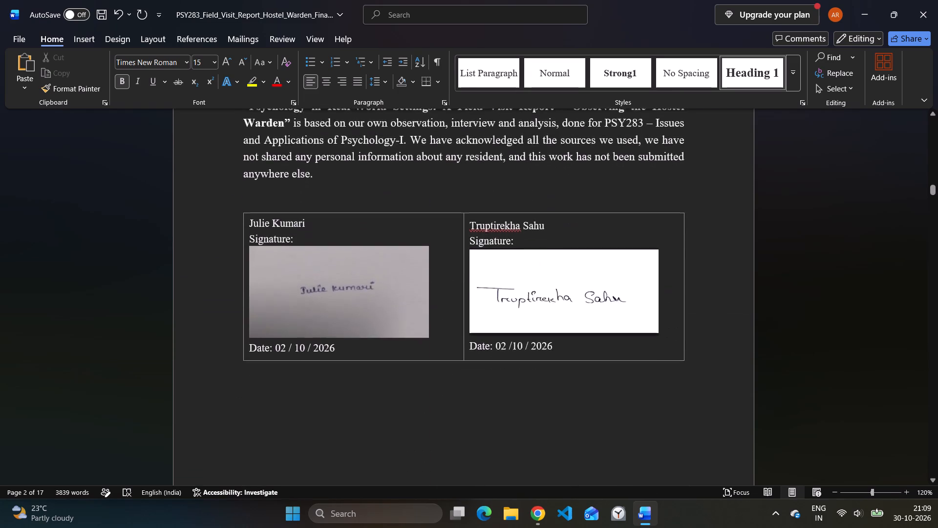
scroll(542, 313, down, 11)
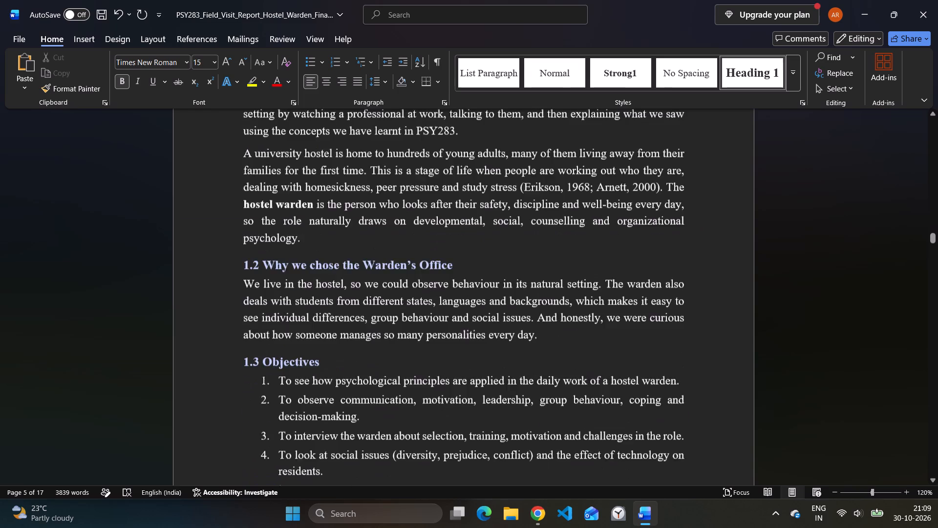
Replace the block placeholder in the Name and type row of the Profile of the Organization table with GH4.
scroll(542, 313, down, 1)
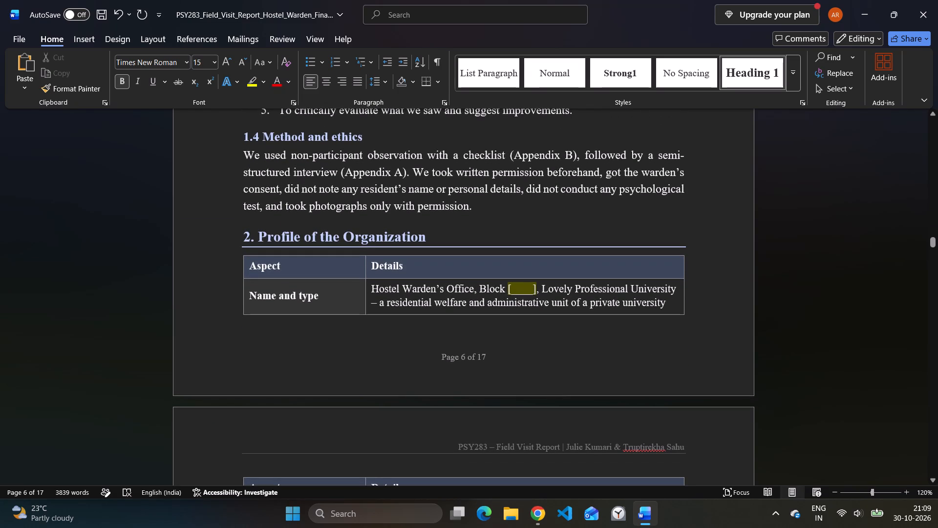
click(536, 294)
key(BackSpace)
key(BackSpace)
key(BackSpace)
key(BackSpace)
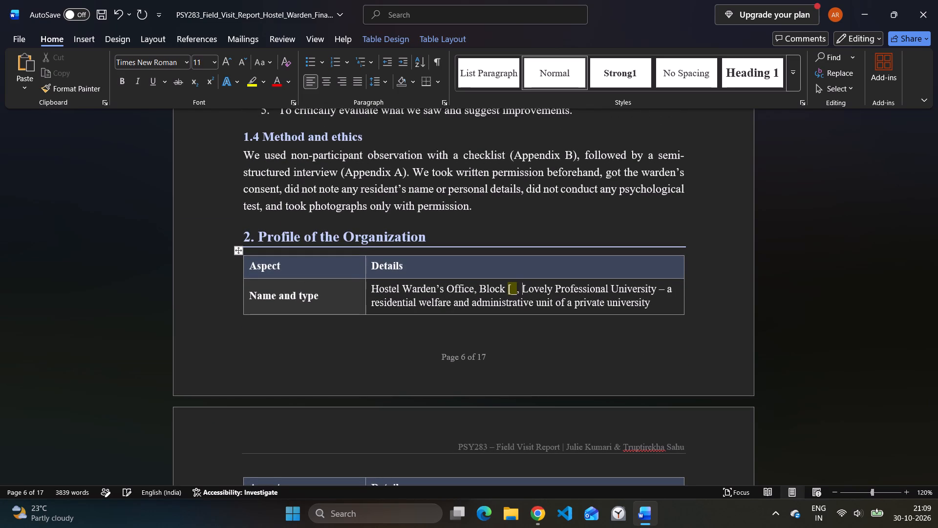
key(BackSpace)
key(BackSpace)
key(BackSpace)
key(BackSpace)
key(BackSpace)
key(BackSpace)
key(BackSpace)
key(BackSpace)
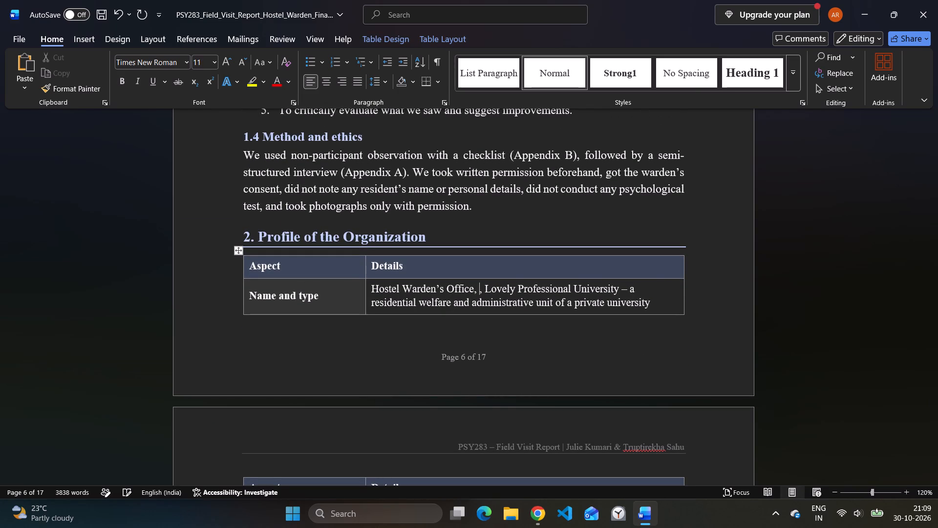
text(GH4)
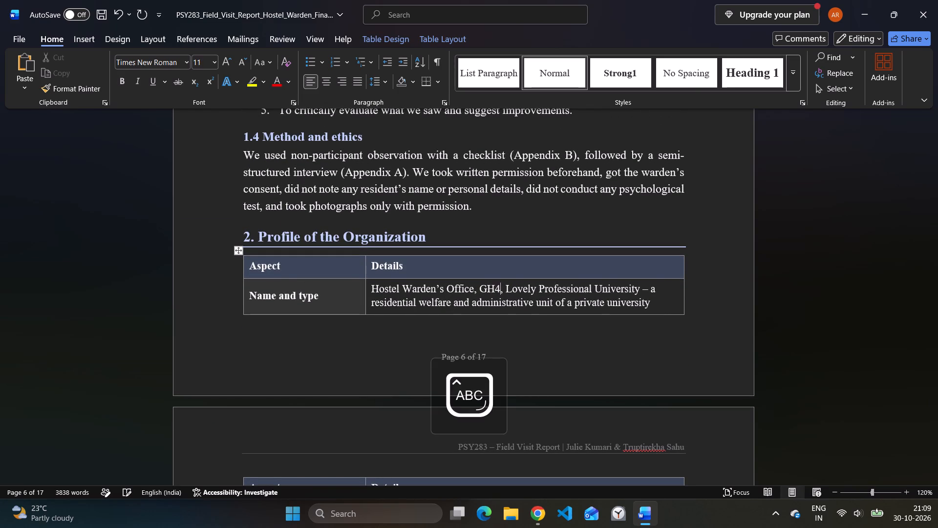
key(Tab)
click(709, 379)
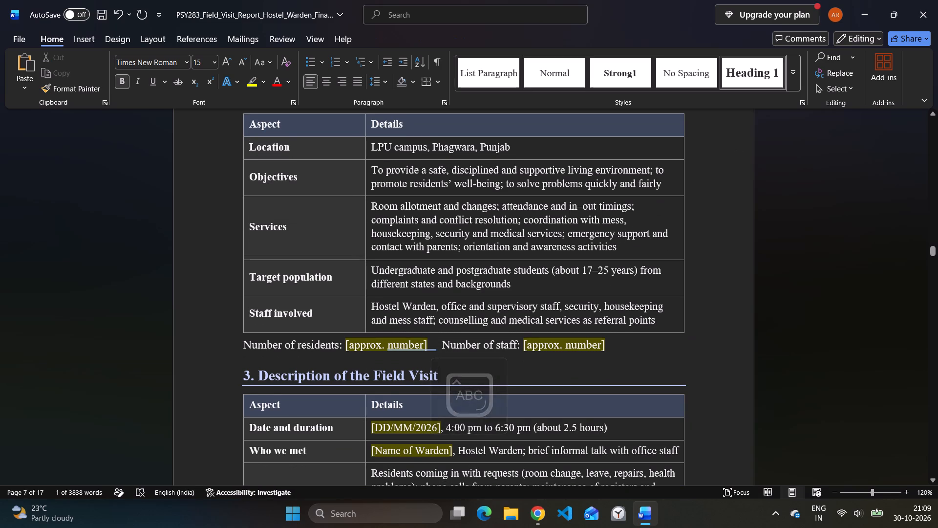
Replace the approximate number of residents placeholder below the organization profile table with 5, keeping the brackets.
click(423, 348)
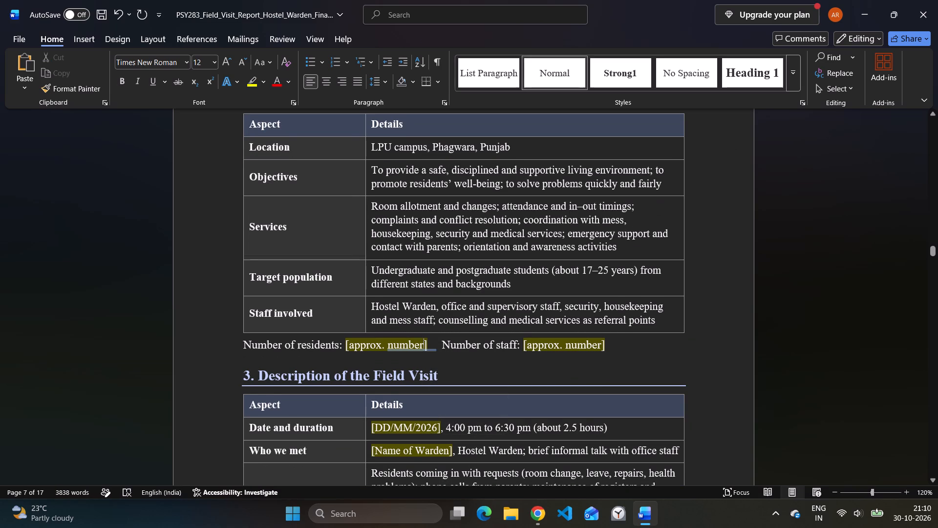
key(Tab)
key(BackSpace)
key(BackSpace)
key(BackSpace)
key(BackSpace)
key(BackSpace)
key(BackSpace)
key(BackSpace)
key(BackSpace)
key(BackSpace)
key(BackSpace)
key(BackSpace)
key(BackSpace)
key(BackSpace)
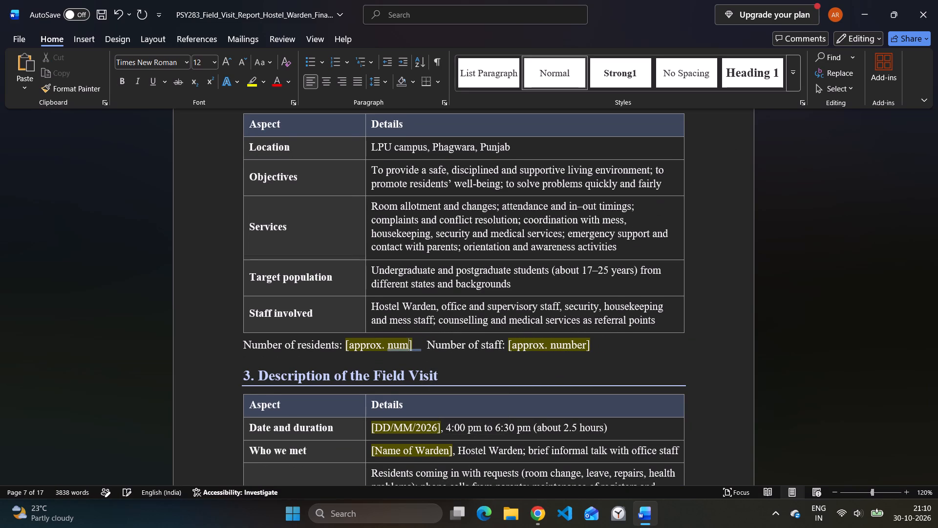
key(BackSpace)
key(BackSpace)
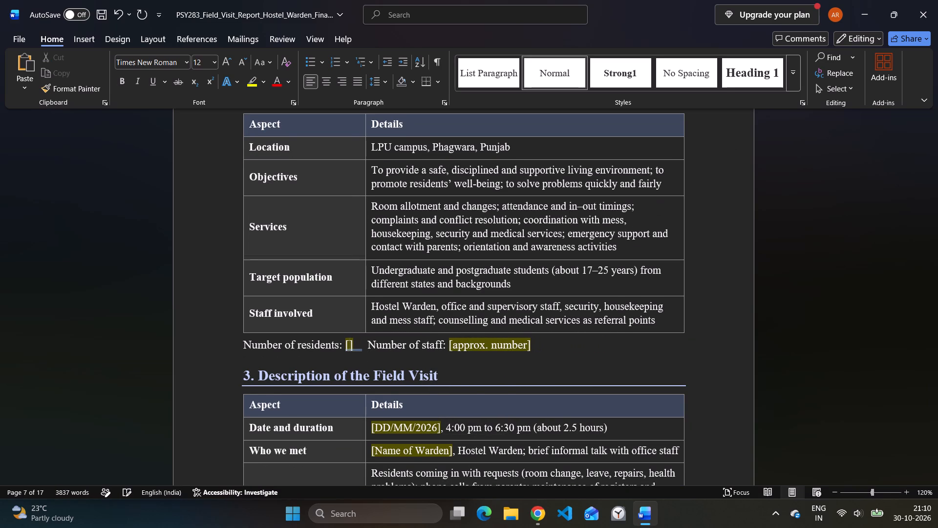
key(5)
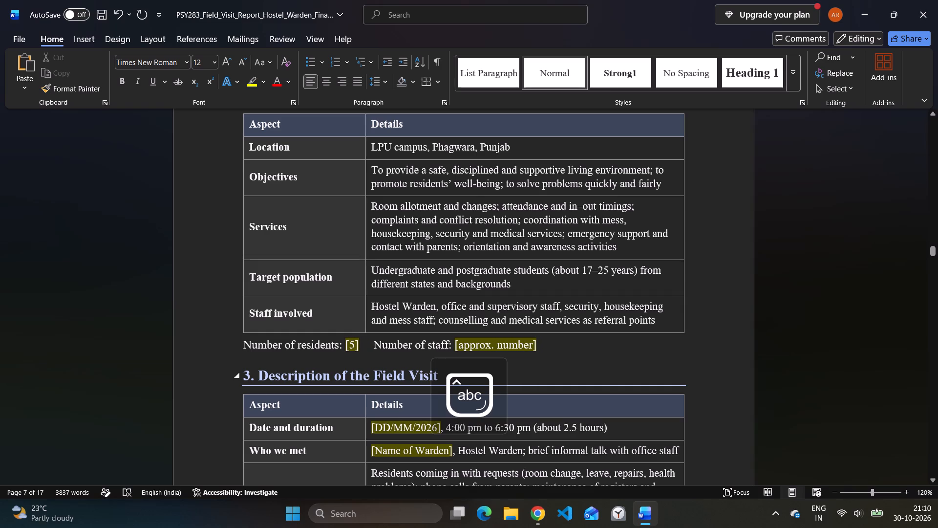
Replace the approximate number of staff placeholder on the same line with 3, keeping the brackets.
click(532, 349)
key(BackSpace)
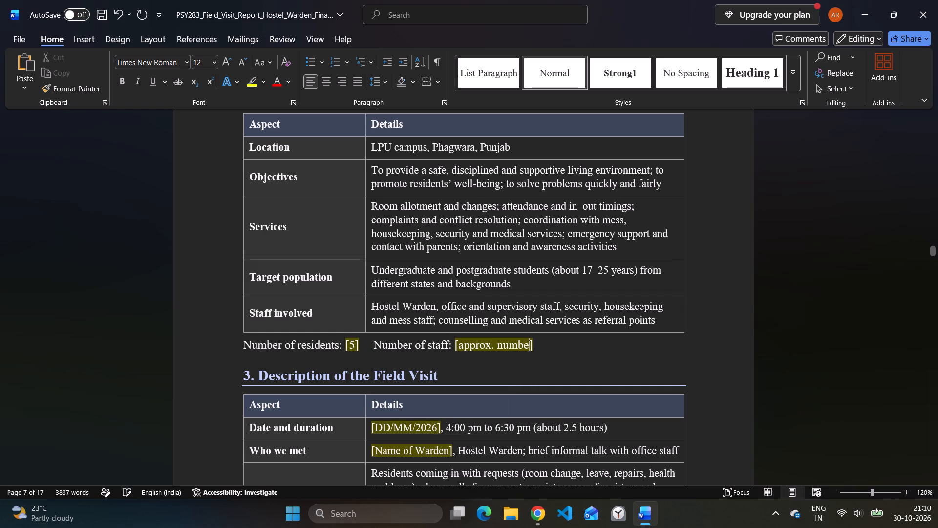
key(BackSpace)
key(BackSpace)
key(BackSpace)
key(BackSpace)
key(BackSpace)
key(BackSpace)
key(BackSpace)
key(BackSpace)
key(BackSpace)
key(BackSpace)
key(BackSpace)
key(BackSpace)
key(BackSpace)
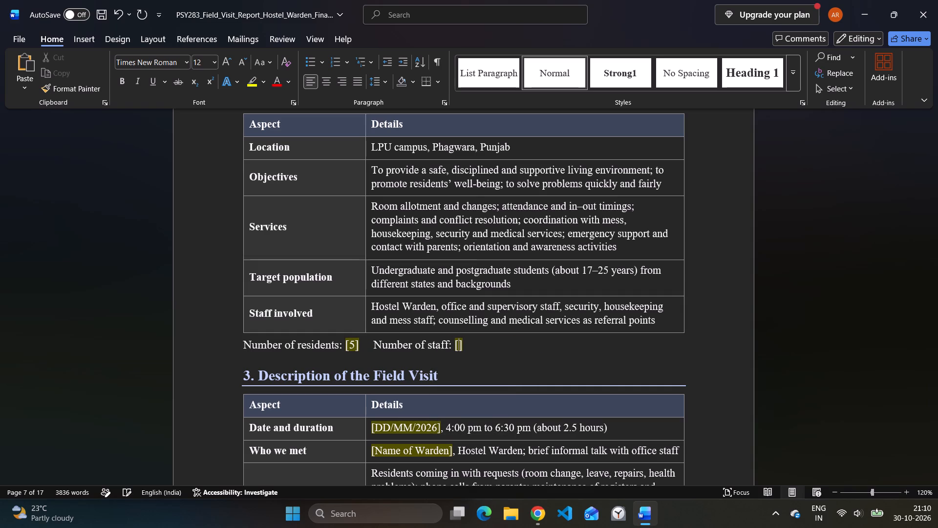
key(3)
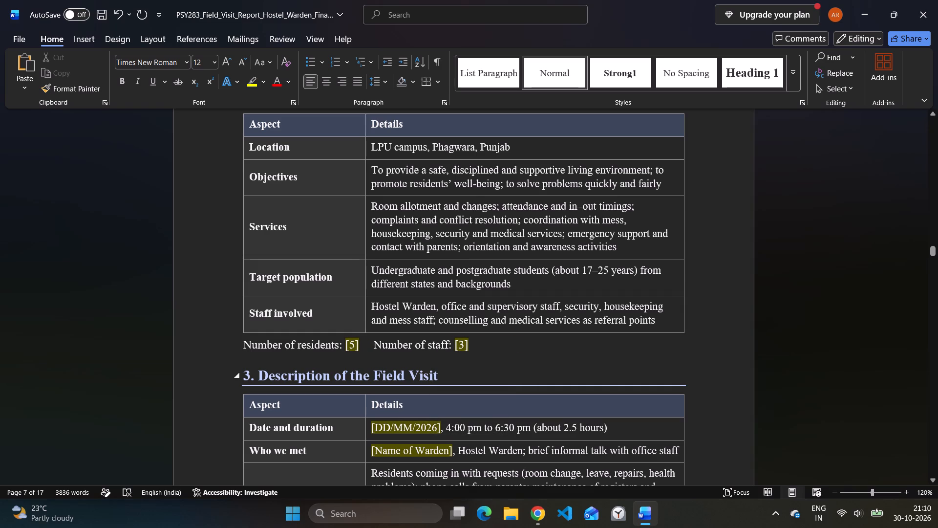
click(636, 376)
Set the day to 02 in the date placeholder of the Date and duration row in Section 3.
scroll(636, 376, up, 2)
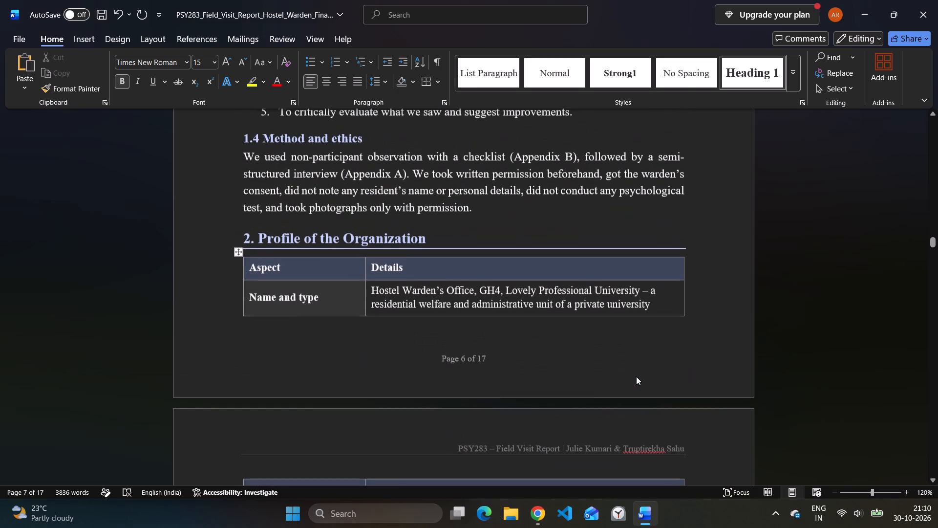
scroll(636, 376, down, 5)
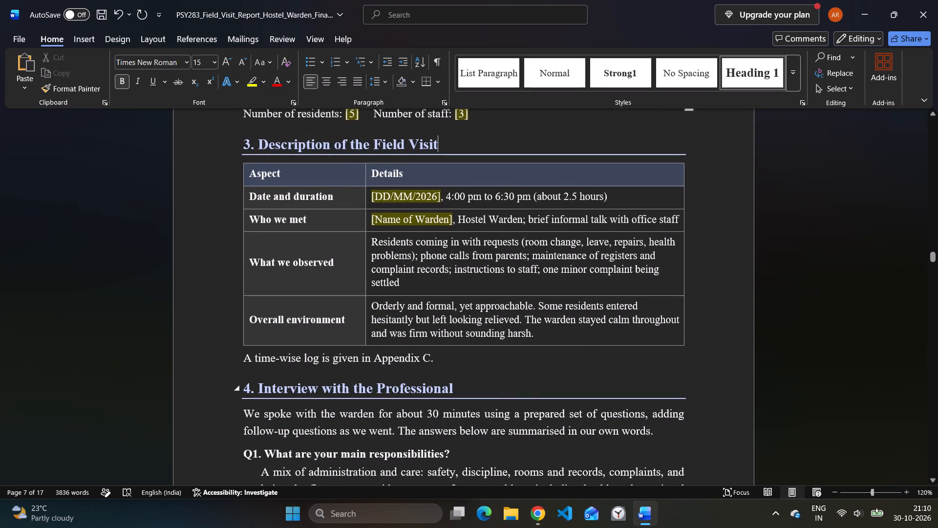
click(387, 194)
key(BackSpace)
key(BackSpace)
text(02)
key(Down)
key(Up)
key(Right)
key(Right)
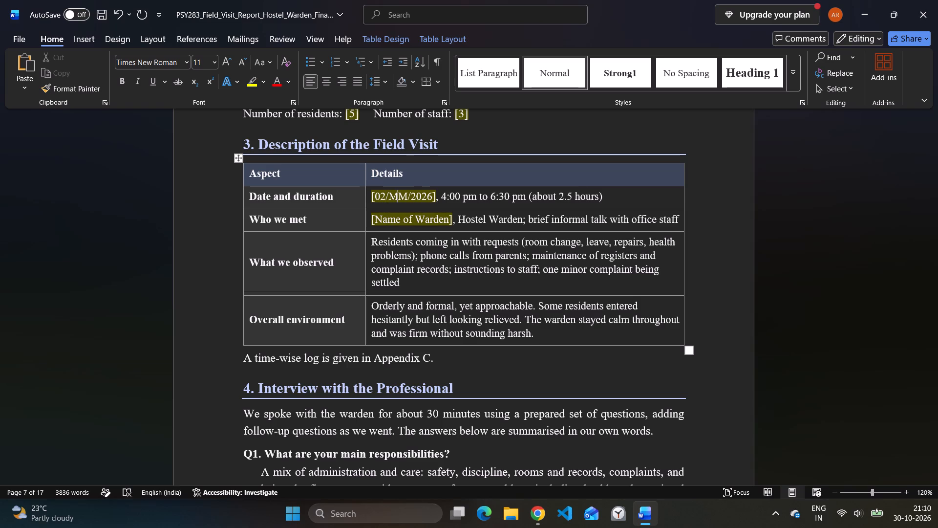
Set the month to 10 in the date placeholder of the Date and duration row in Section 3.
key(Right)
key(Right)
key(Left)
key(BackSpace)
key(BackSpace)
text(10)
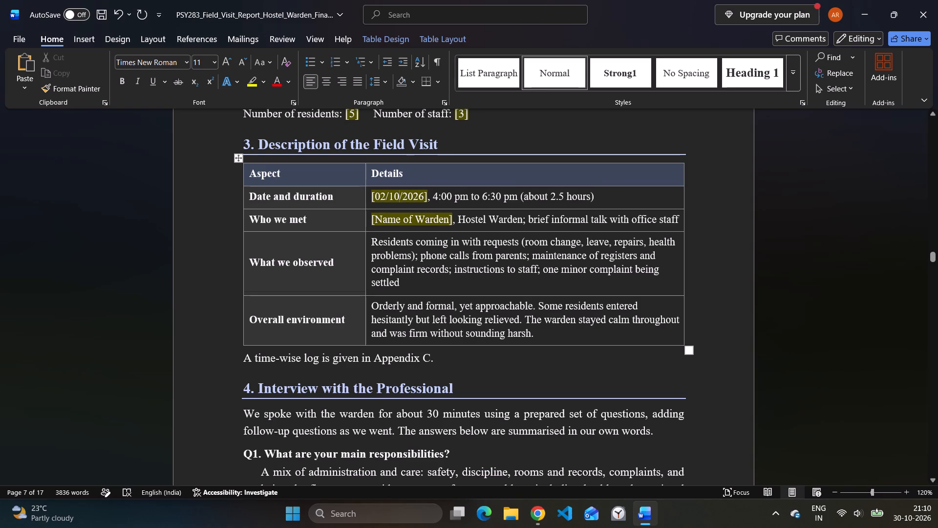
Replace the name placeholder in the Who we met row of Section 3 with the warden's name, titled Ms., keeping the brackets.
click(446, 220)
key(Right)
key(BackSpace)
key(BackSpace)
key(BackSpace)
key(BackSpace)
key(BackSpace)
key(BackSpace)
key(BackSpace)
key(BackSpace)
key(BackSpace)
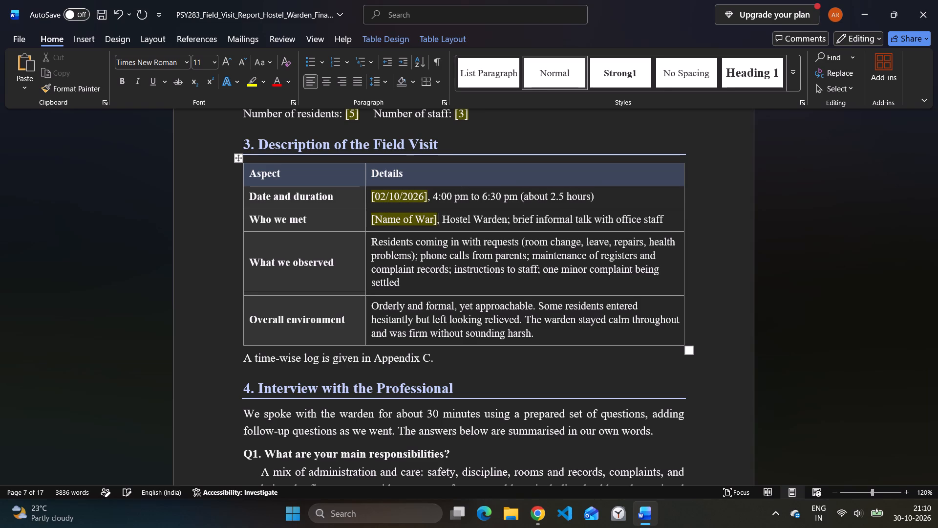
key(BackSpace)
key(BackSpace)
key(BackSpace)
key(BackSpace)
key(BackSpace)
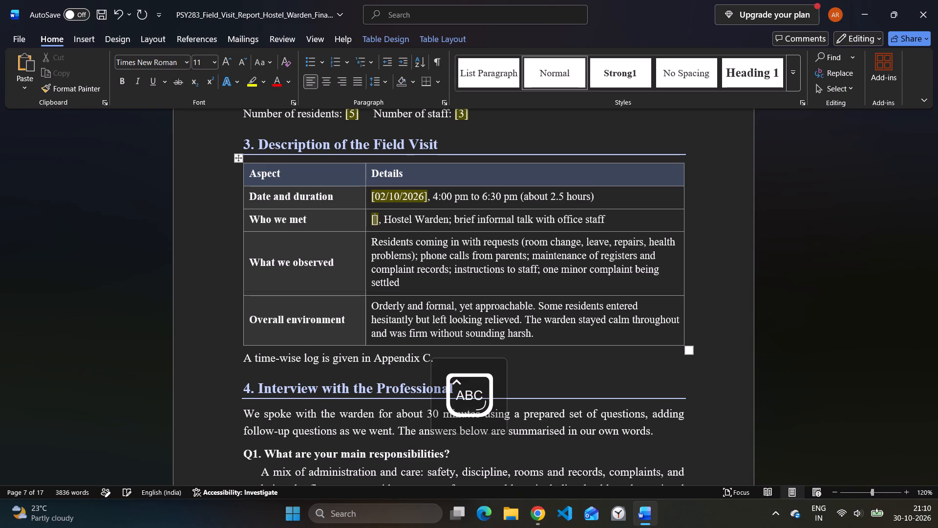
key(BackSpace)
key(BackSpace)
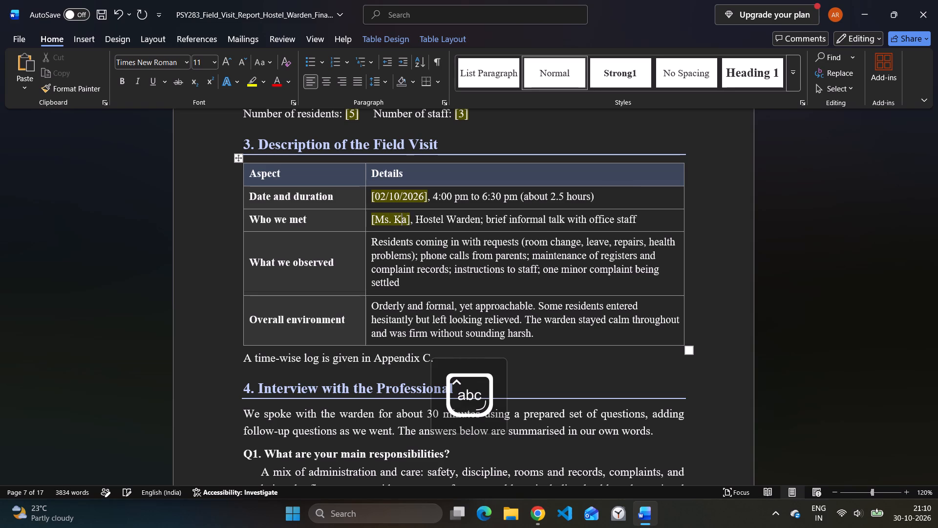
key(BackSpace)
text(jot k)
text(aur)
Replace the name placeholder in the Respondent row of the Appendix A table with the warden's name, titled Ms., keeping the brackets.
scroll(474, 249, down, 2)
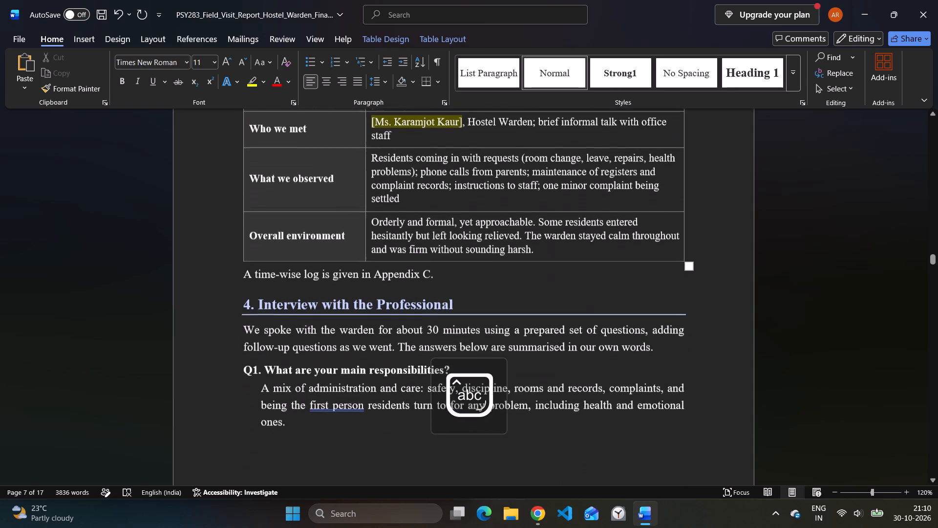
scroll(474, 249, down, 1)
scroll(426, 265, down, 10)
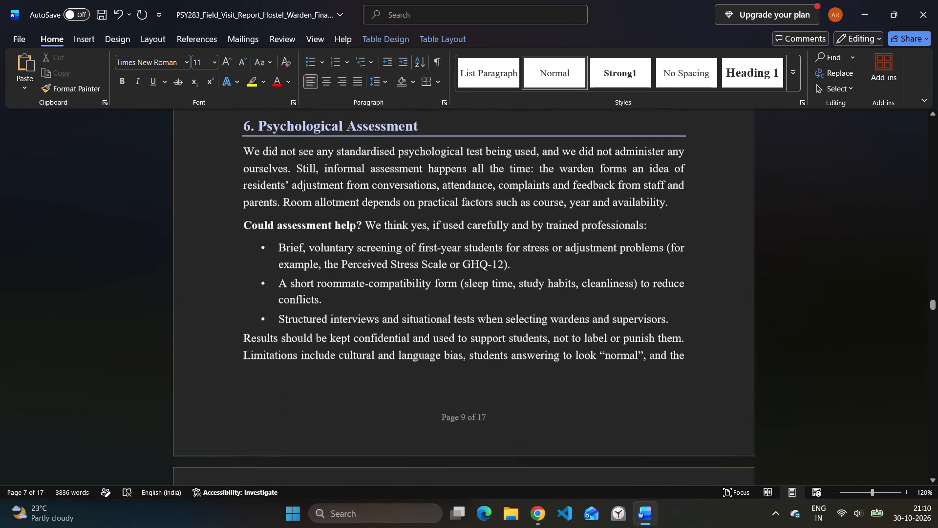
scroll(426, 265, down, 6)
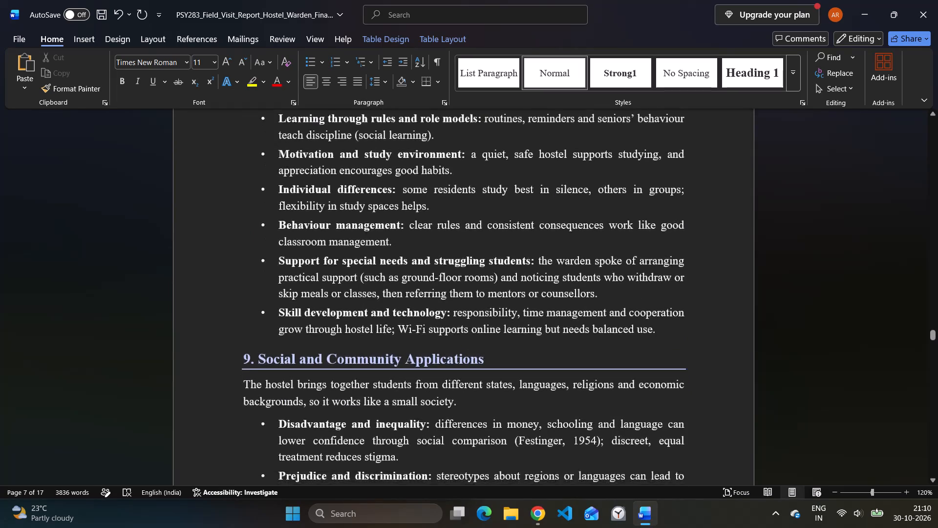
scroll(426, 265, down, 3)
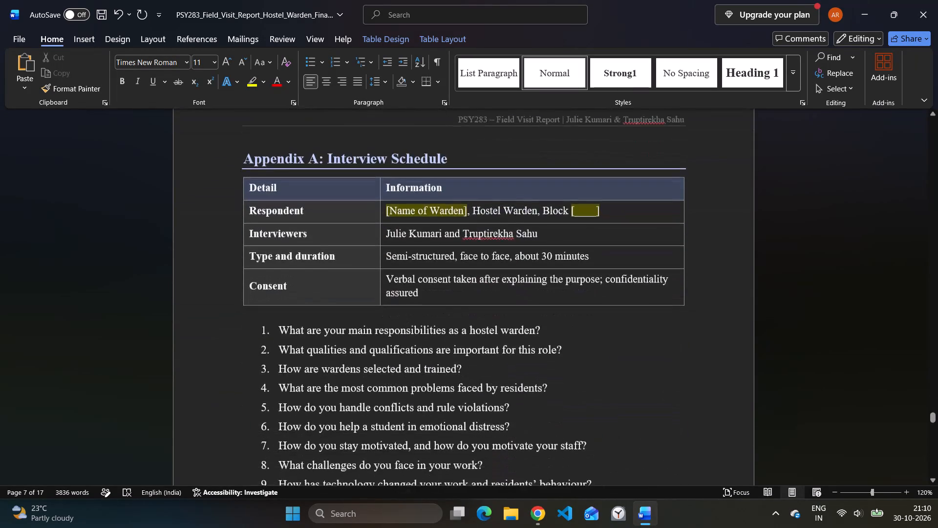
click(464, 197)
key(BackSpace)
key(BackSpace)
key(BackSpace)
key(BackSpace)
key(BackSpace)
key(BackSpace)
key(BackSpace)
key(BackSpace)
key(BackSpace)
key(BackSpace)
key(BackSpace)
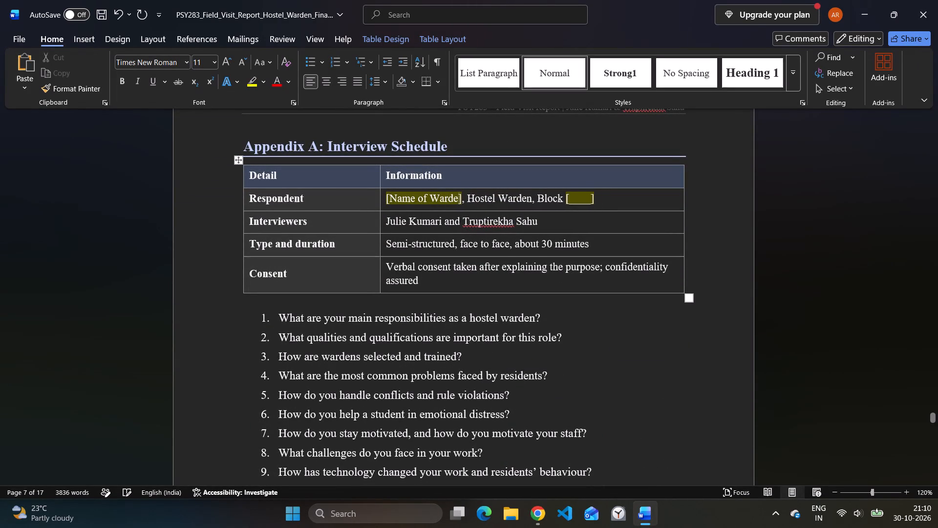
key(BackSpace)
key(BackSpace)
key(BackSpace)
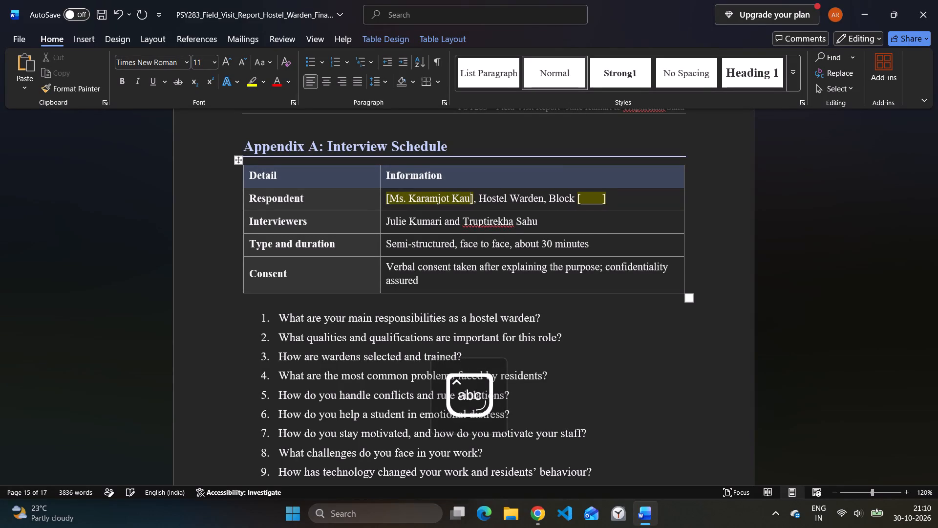
Replace the word Block and its bracketed blank in the Appendix A Respondent row with GH4.
click(610, 199)
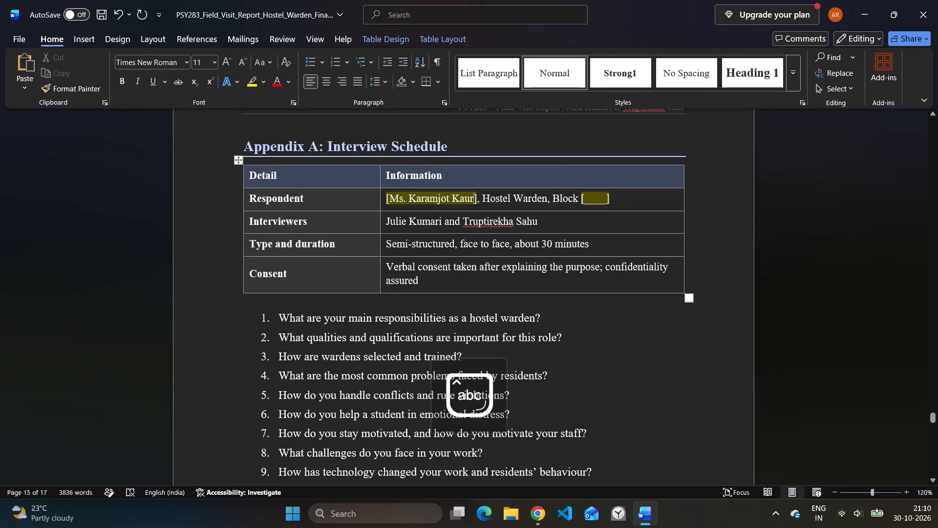
key(BackSpace)
key(BackSpace)
key(BackSpace)
key(BackSpace)
key(BackSpace)
key(BackSpace)
key(BackSpace)
key(BackSpace)
key(BackSpace)
key(BackSpace)
key(BackSpace)
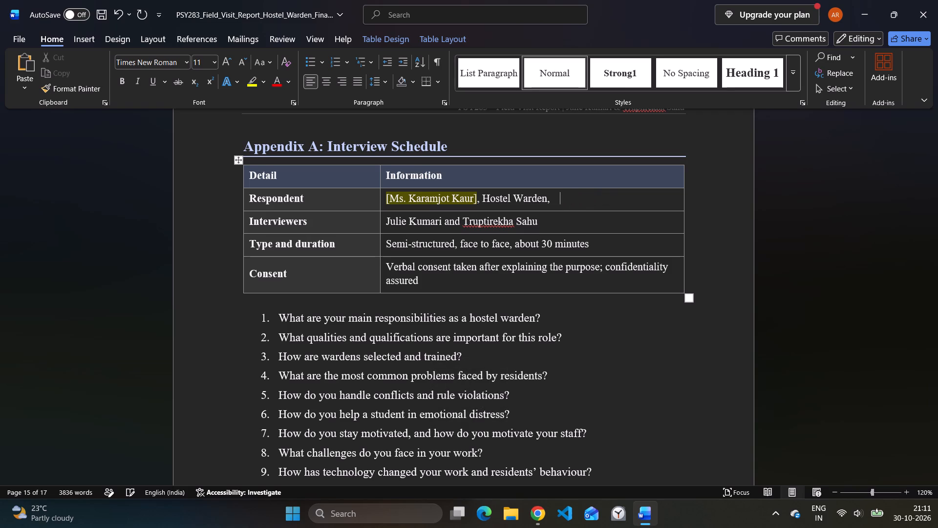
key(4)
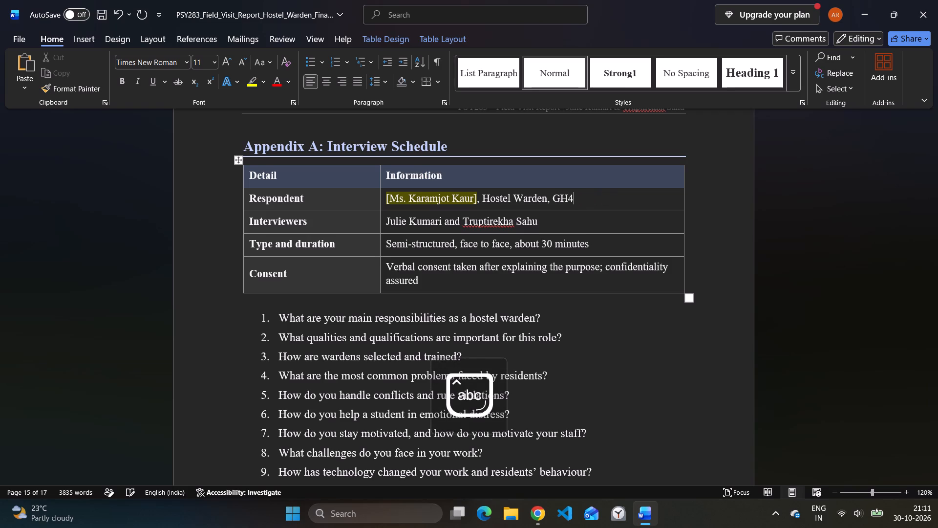
Replace the day in the Date of visit placeholder below the Appendix C visit log table with 92, keeping the opening bracket.
click(613, 357)
scroll(613, 357, down, 2)
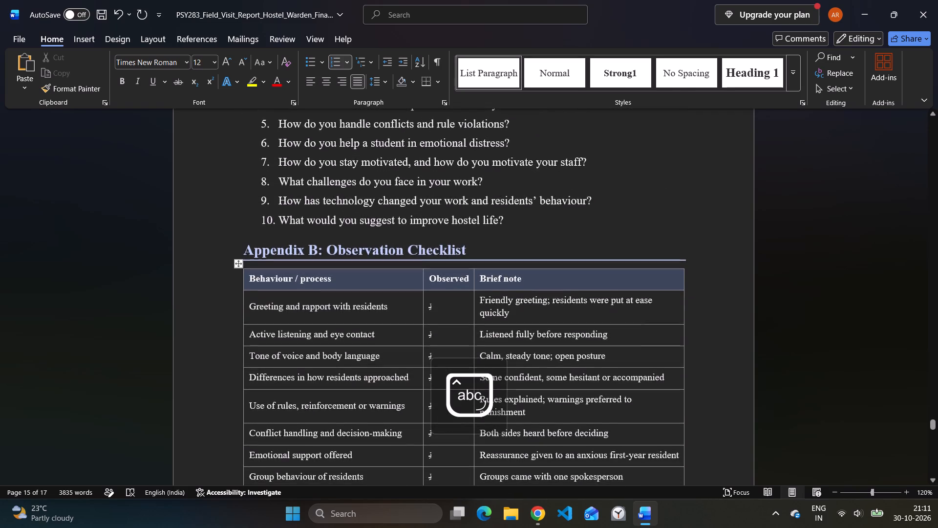
scroll(613, 357, down, 4)
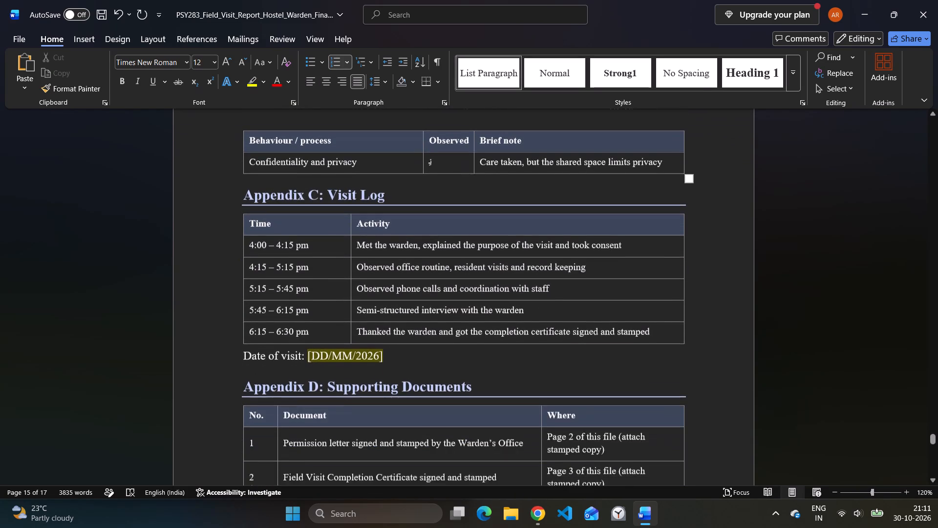
scroll(613, 357, down, 1)
click(323, 340)
key(Right)
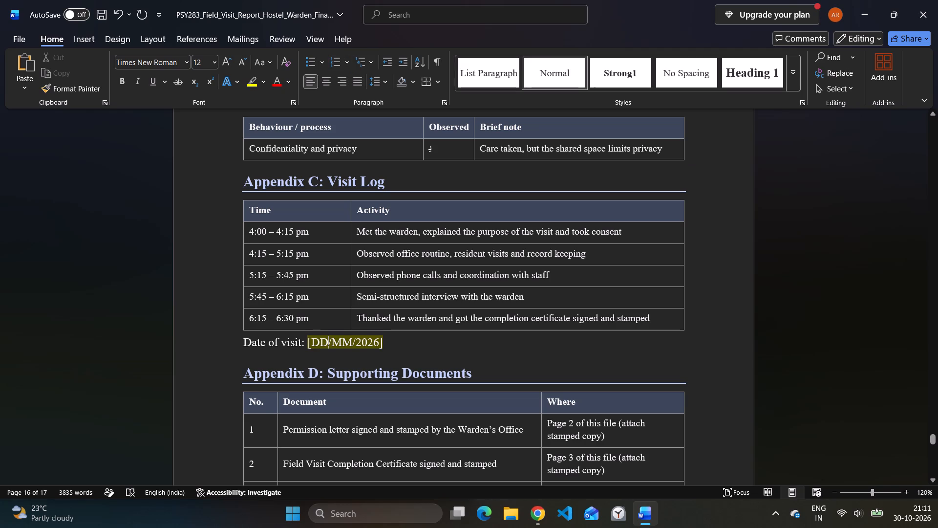
key(BackSpace)
key(BackSpace)
key(BackSpace)
key(bracketleft)
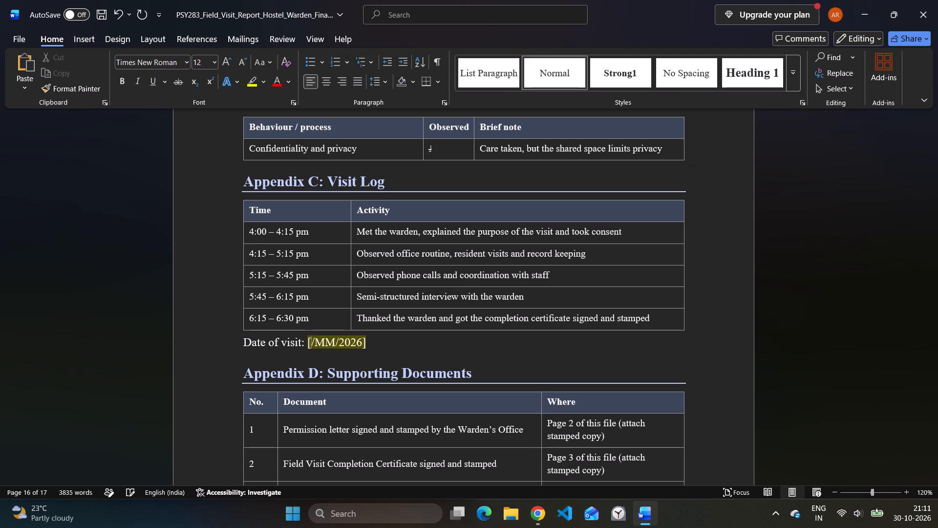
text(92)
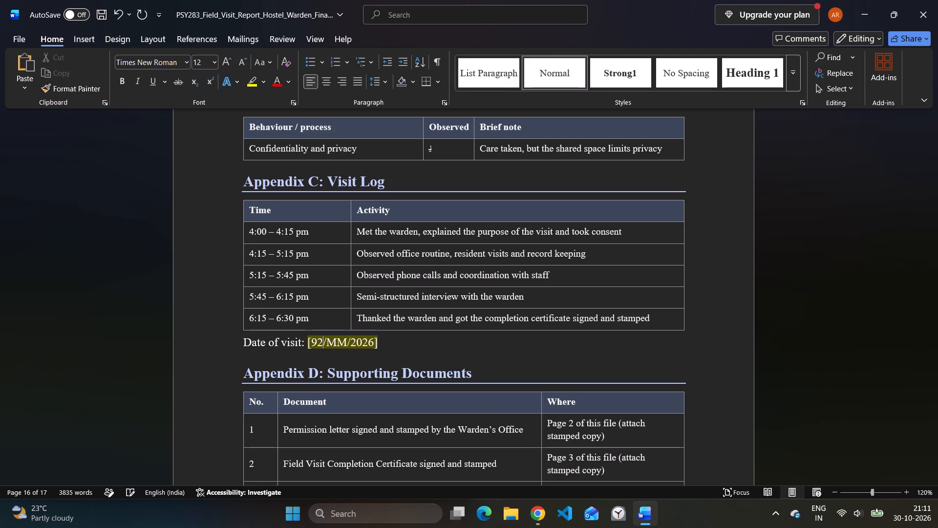
Set the Date of visit below the Appendix C visit log to 02/10/2026, keeping the brackets.
key(Right)
key(Right)
key(Left)
key(Left)
key(Left)
key(0)
key(BackSpace)
key(BackSpace)
key(0)
key(Right)
key(Right)
key(Right)
key(Right)
key(BackSpace)
key(BackSpace)
text(10)
click(442, 344)
Clear the Photograph 1 and Photograph 2 headings and both photo placeholders from the table after Appendix D's document list.
scroll(442, 344, down, 2)
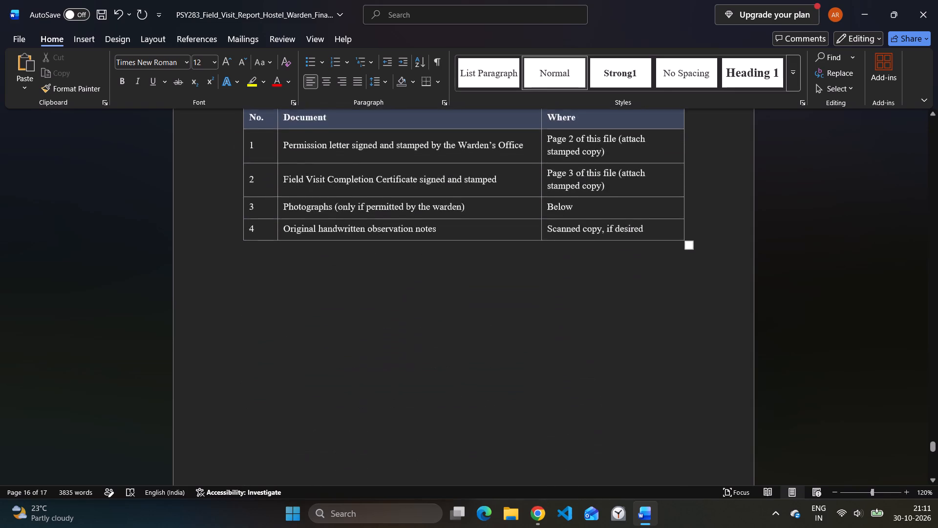
scroll(442, 344, down, 3)
click(489, 331)
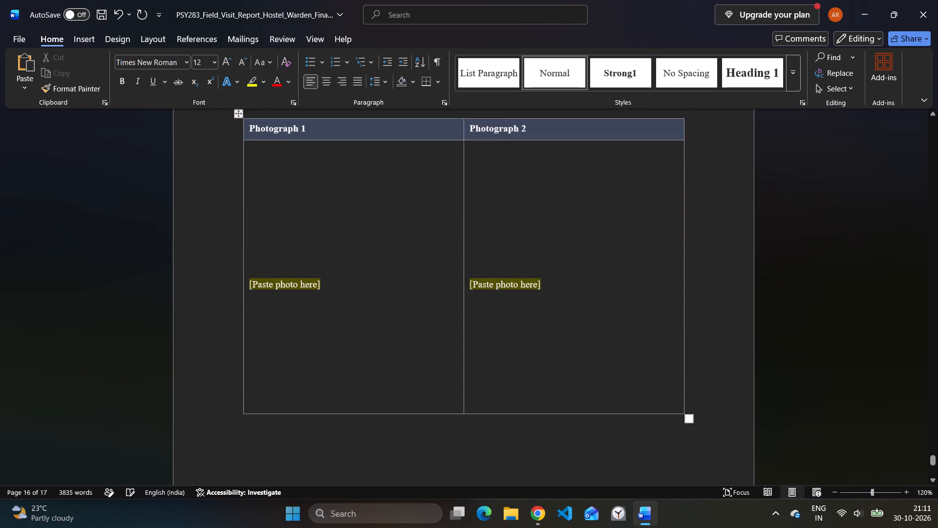
scroll(489, 331, up, 1)
scroll(489, 331, down, 4)
scroll(489, 331, up, 3)
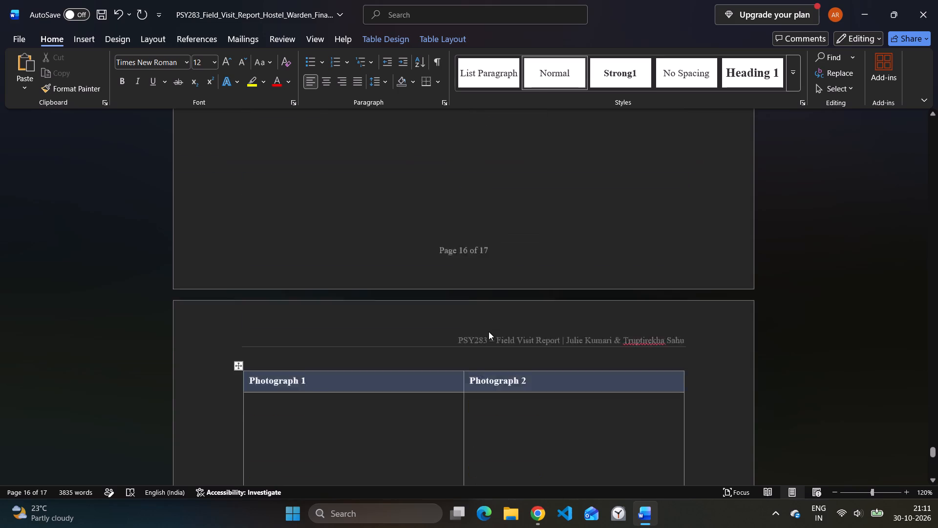
scroll(489, 331, up, 1)
click(228, 441)
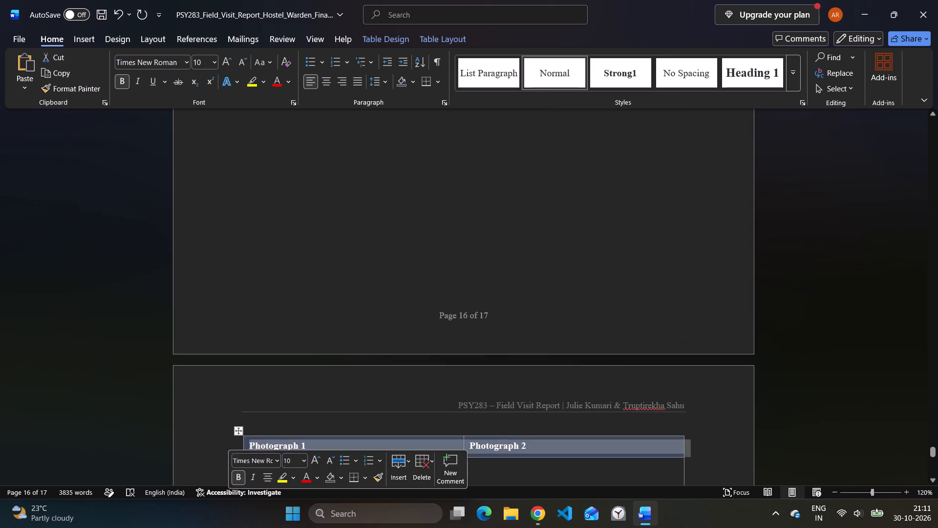
key(Delete)
key(Delete)
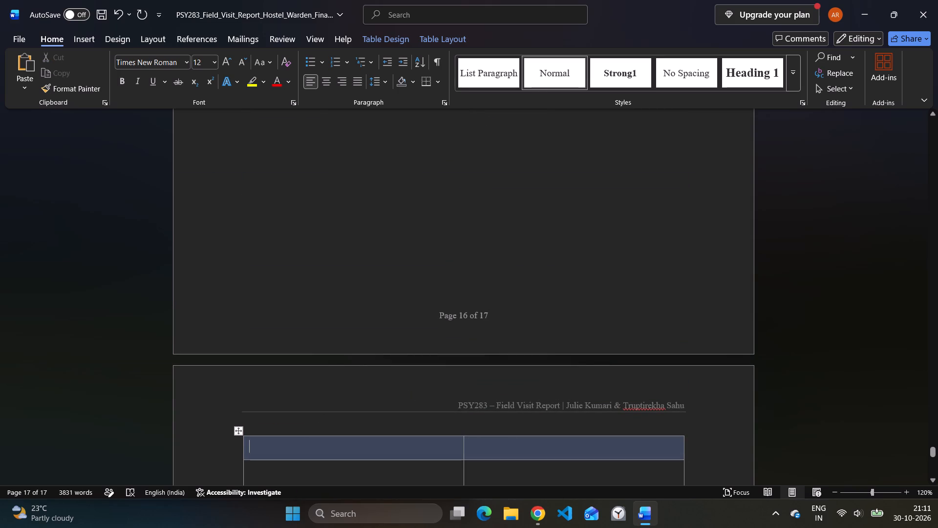
click(273, 450)
key(Delete)
click(240, 433)
key(Delete)
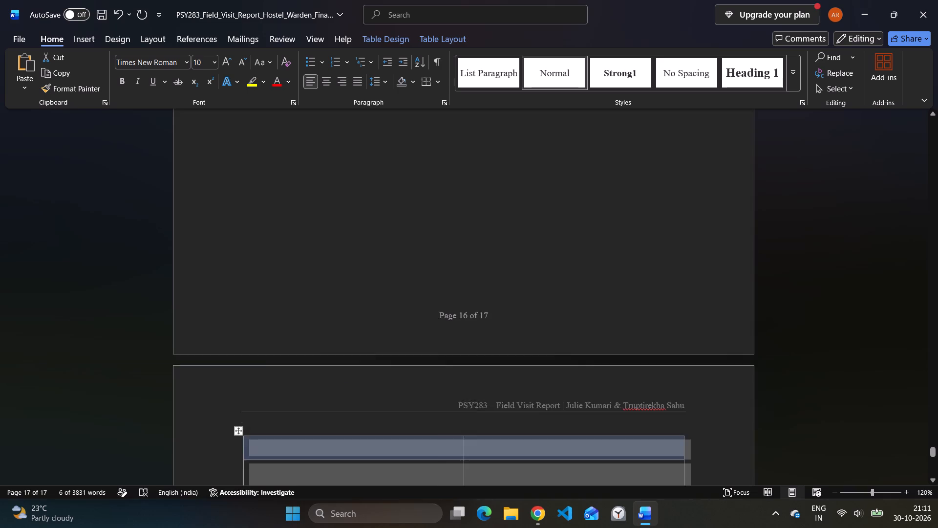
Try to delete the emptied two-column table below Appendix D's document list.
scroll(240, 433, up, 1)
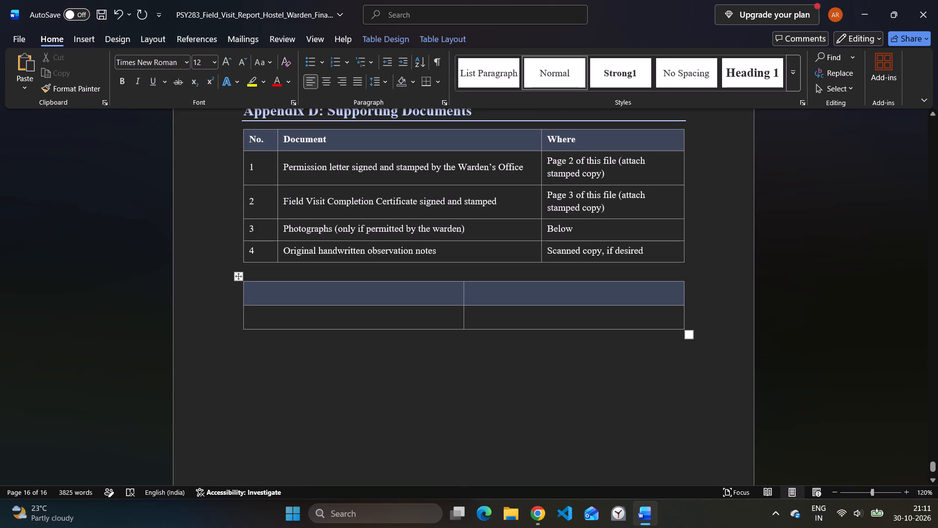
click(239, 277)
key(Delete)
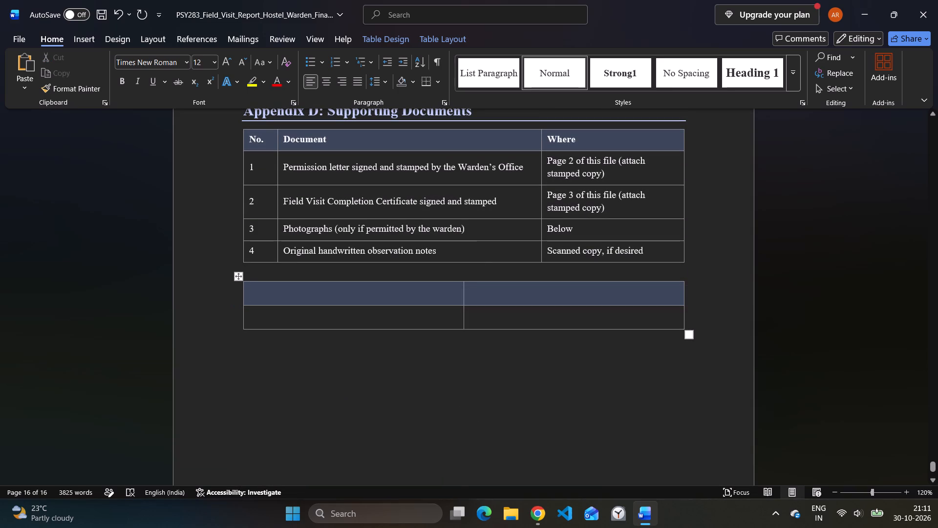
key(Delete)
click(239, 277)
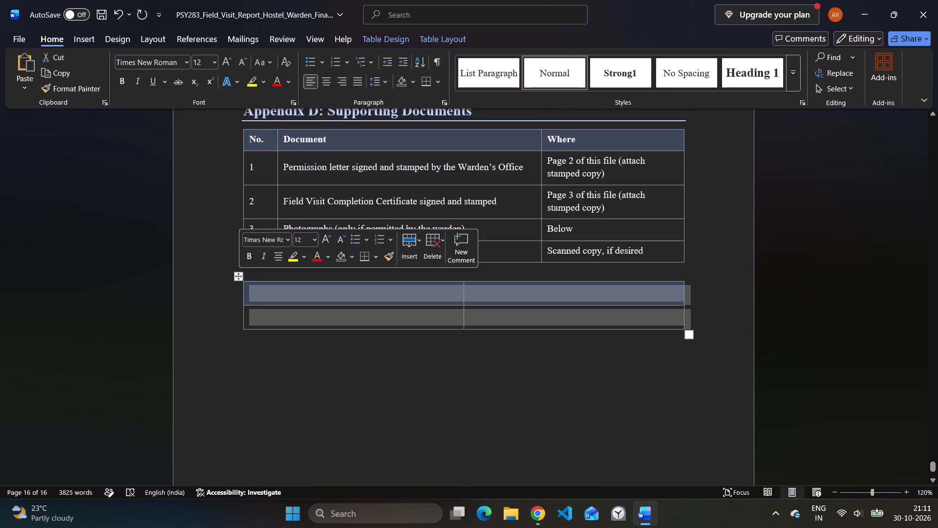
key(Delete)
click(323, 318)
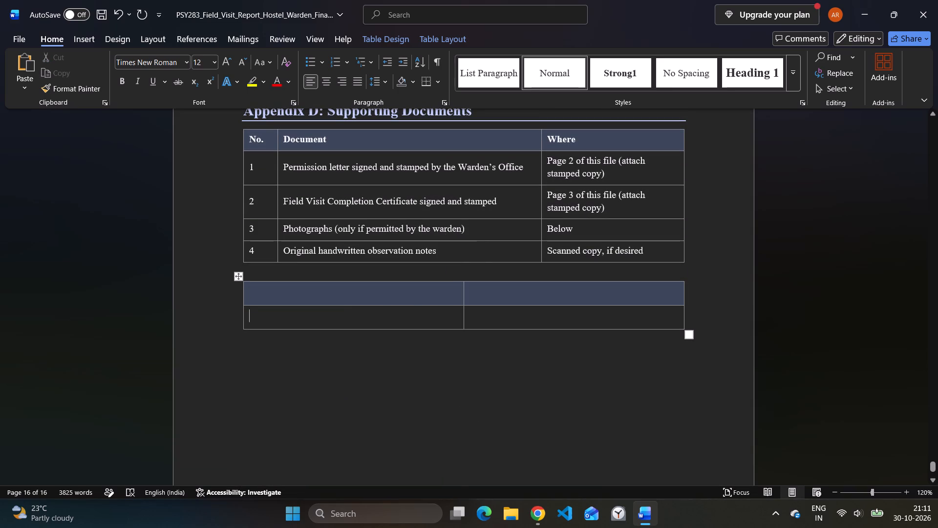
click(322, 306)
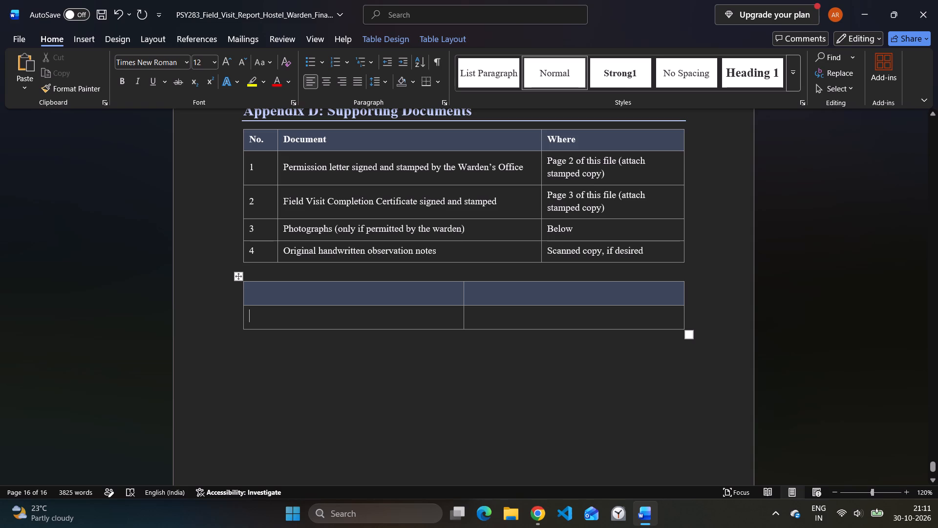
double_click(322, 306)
Remove the empty two-column table below Appendix D's document list.
scroll(364, 287, up, 3)
scroll(364, 287, down, 1)
scroll(364, 287, up, 1)
scroll(364, 287, down, 1)
scroll(353, 349, down, 2)
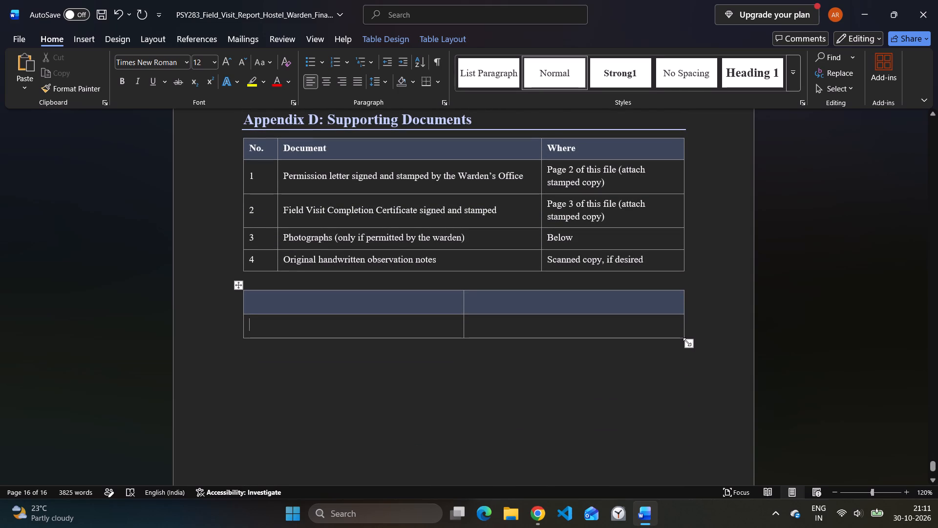
drag(687, 342, 702, 355)
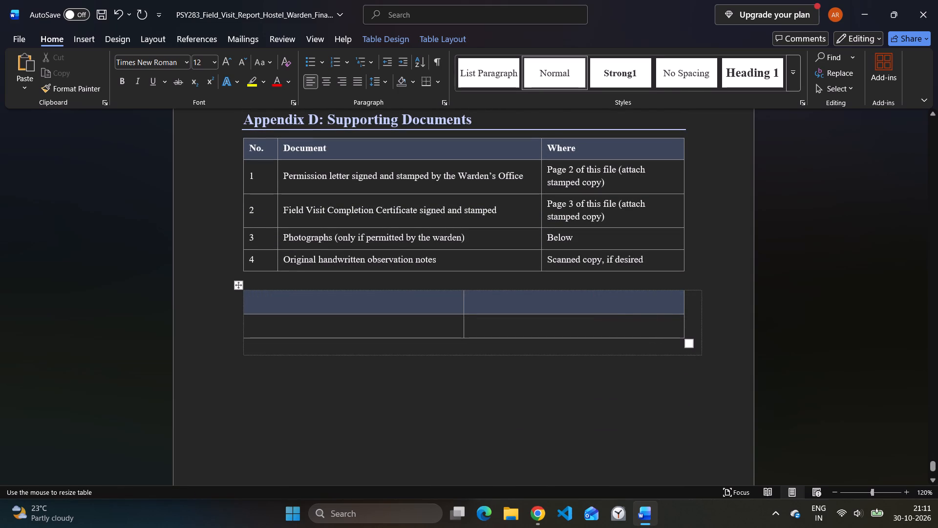
drag(702, 355, 695, 346)
key(Delete)
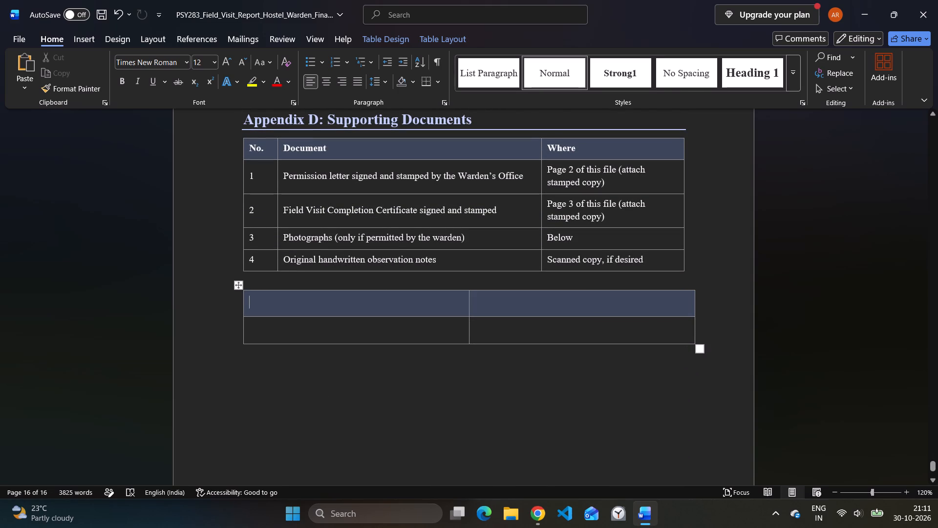
drag(237, 286, 243, 287)
drag(243, 287, 285, 297)
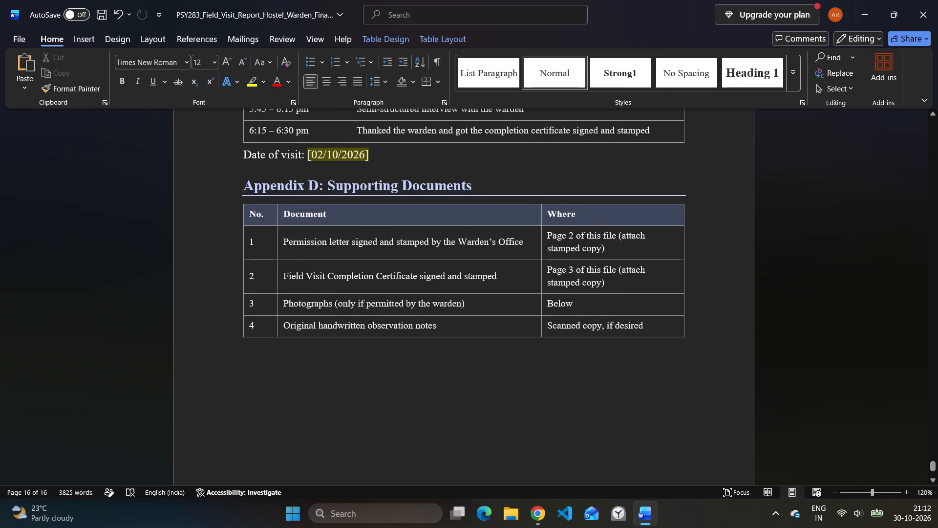
Check the final pages around Appendices B to D for leftover content and layout.
scroll(307, 287, up, 1)
scroll(307, 287, down, 11)
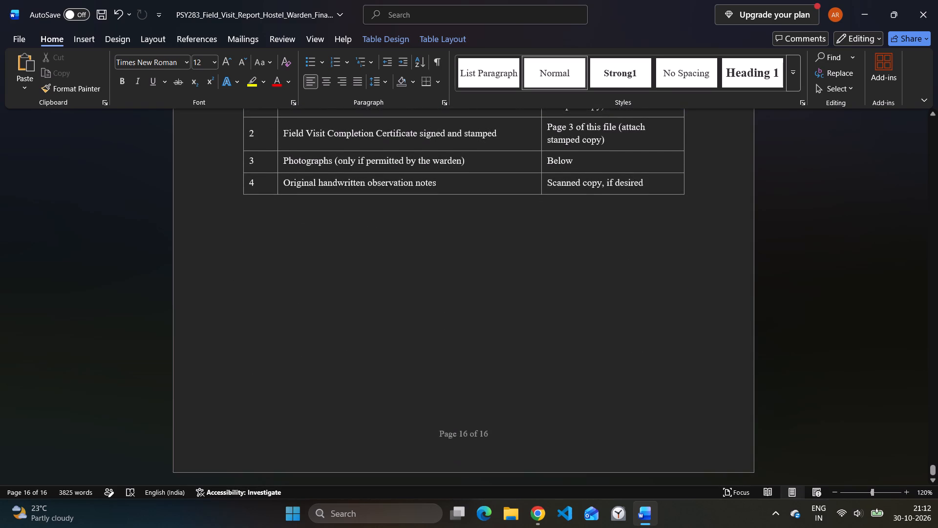
scroll(307, 287, up, 2)
scroll(307, 287, down, 13)
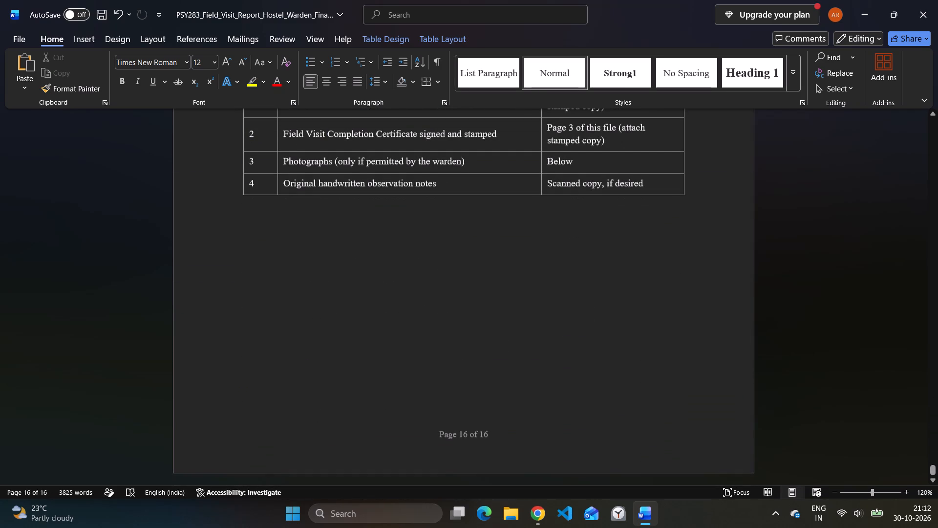
ctrl+scroll(550, 278, down, 3)
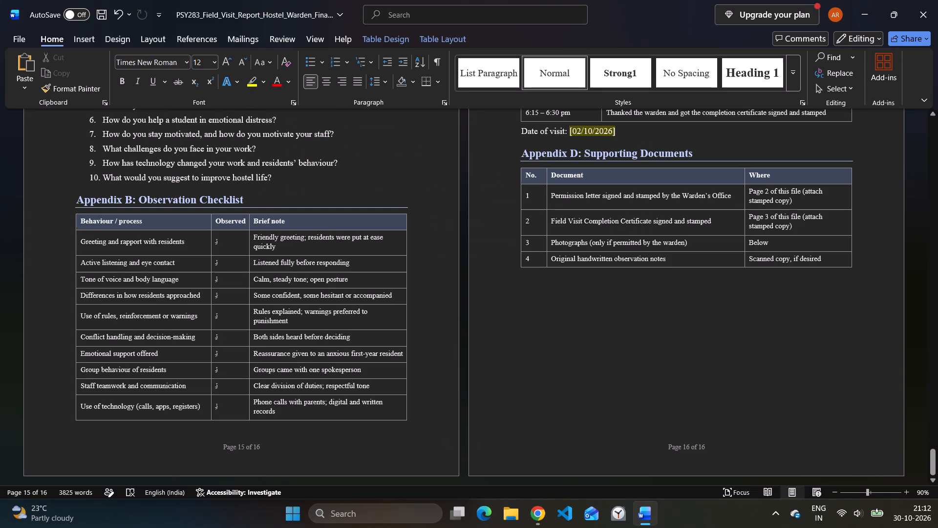
ctrl+scroll(197, 320, up, 3)
scroll(197, 320, up, 1)
ctrl+scroll(197, 320, down, 1)
ctrl+scroll(197, 320, up, 6)
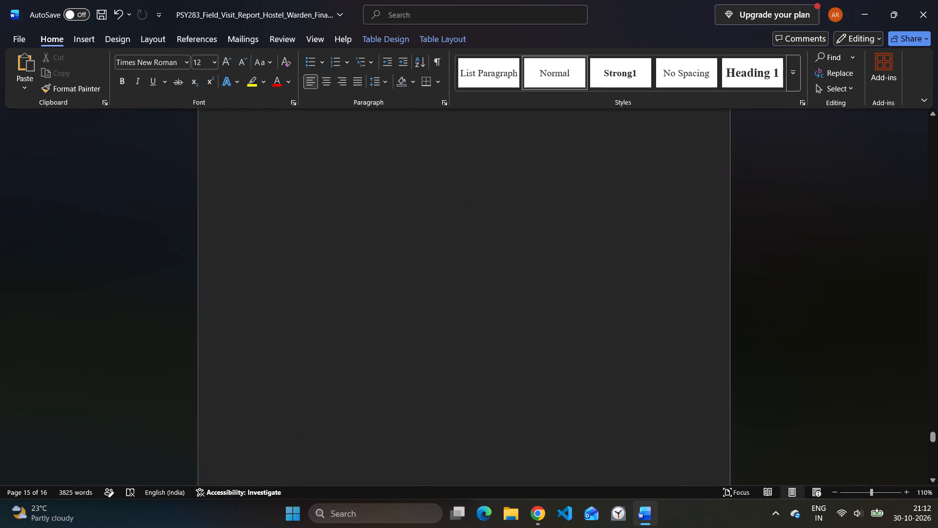
Review the report from its cover page details through the permission request letter and its signatures.
ctrl+scroll(197, 320, up, 2)
scroll(444, 417, up, 18)
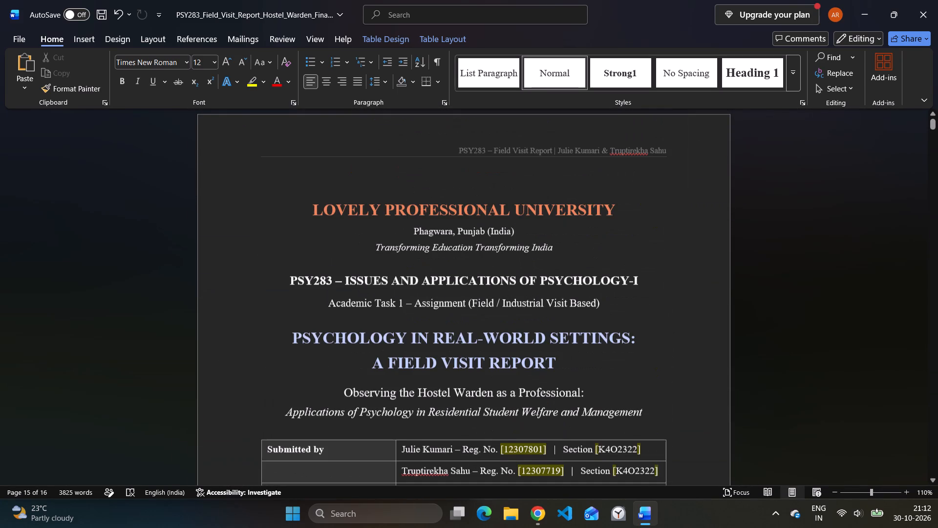
scroll(417, 296, down, 1)
scroll(417, 296, up, 1)
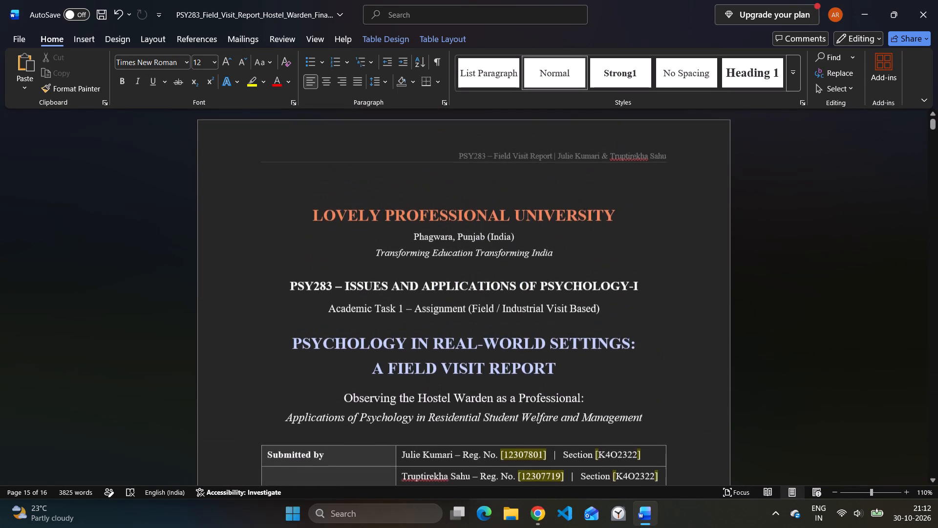
scroll(417, 296, down, 2)
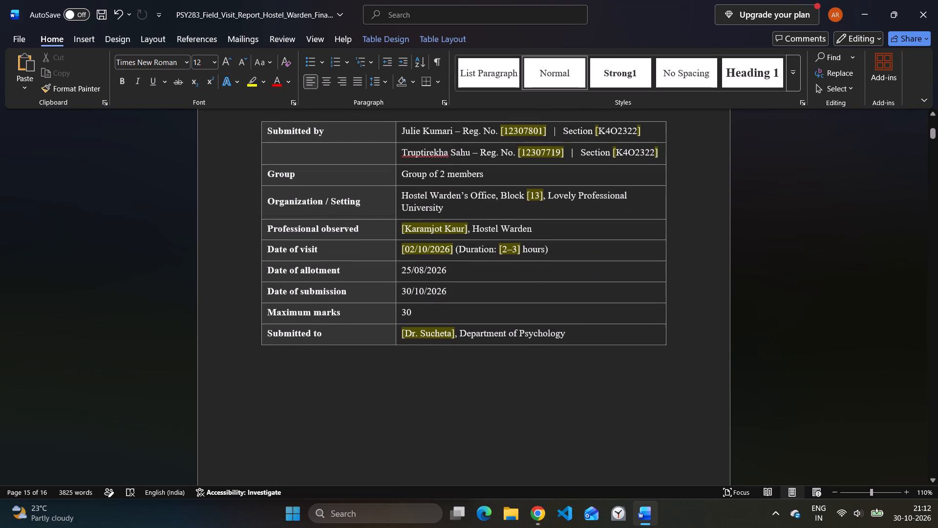
scroll(417, 296, down, 4)
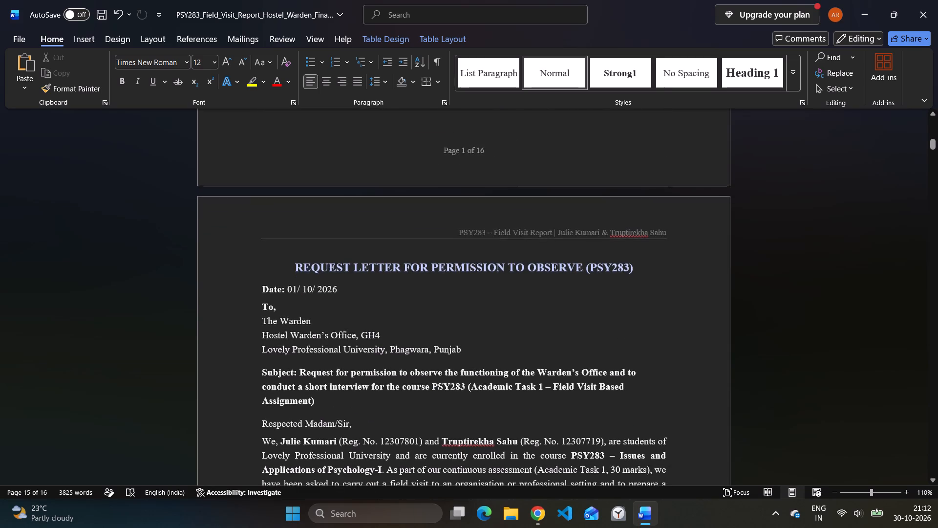
scroll(417, 296, down, 2)
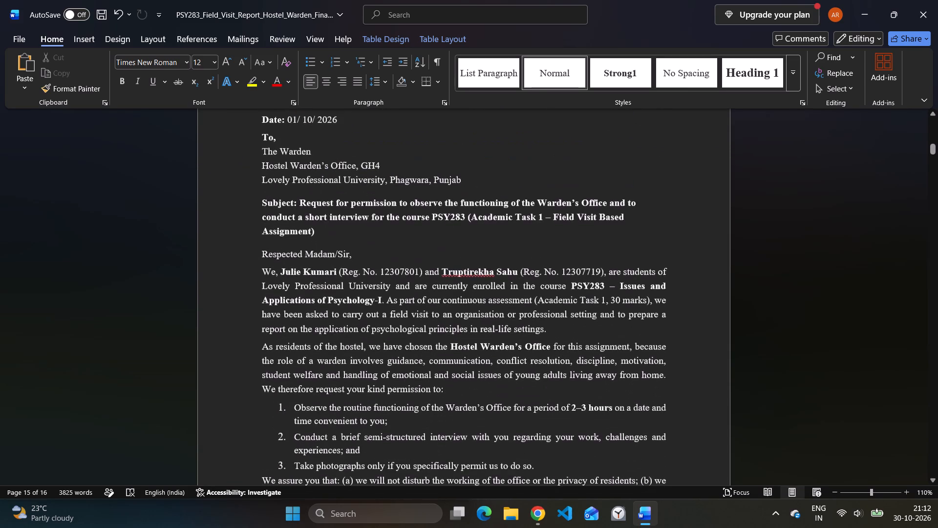
scroll(417, 296, down, 4)
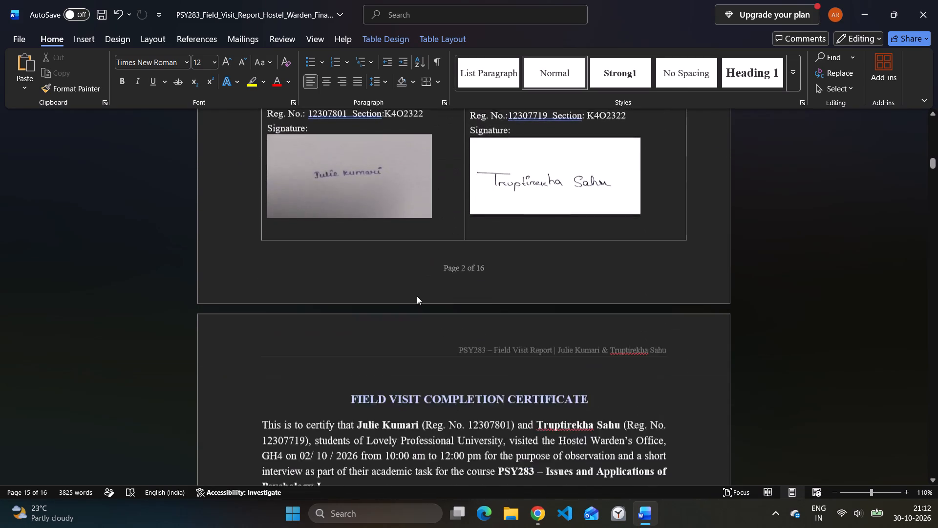
Examine the Field Visit Completion Certificate, the Declaration with its signatures, and the following pages.
scroll(417, 296, down, 2)
scroll(417, 296, up, 1)
scroll(417, 296, down, 2)
scroll(417, 296, up, 1)
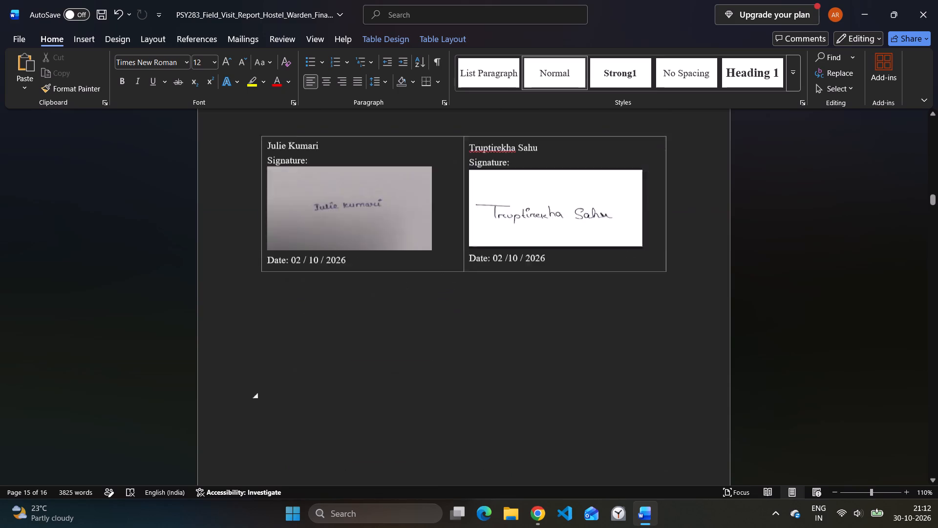
scroll(417, 296, up, 1)
scroll(417, 296, down, 3)
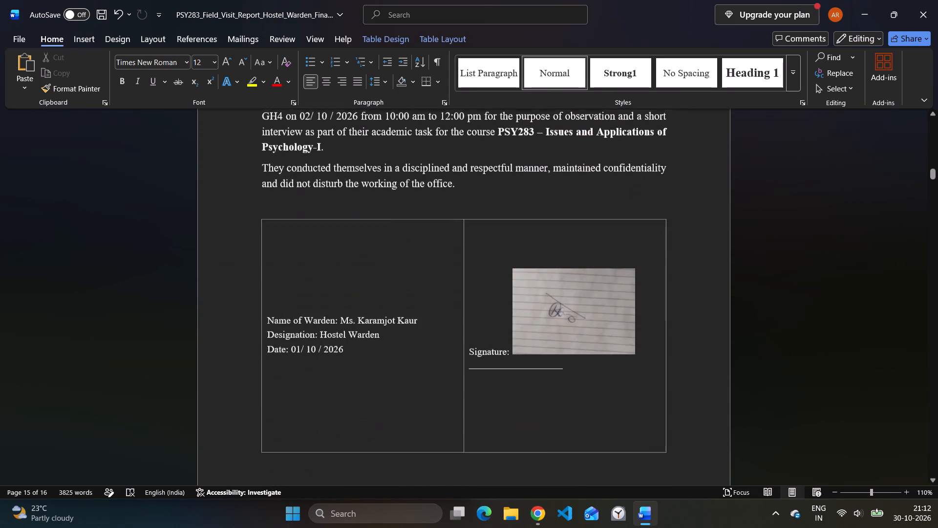
scroll(417, 296, down, 3)
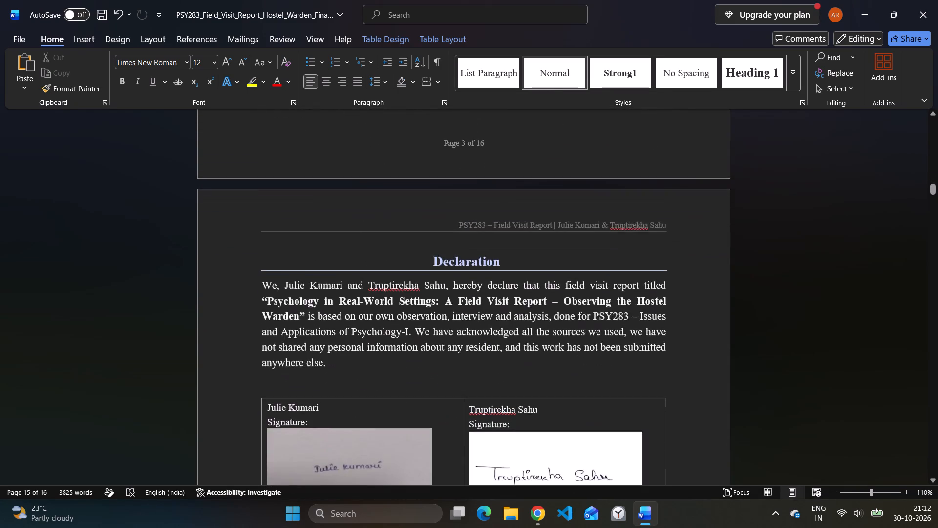
scroll(417, 296, down, 3)
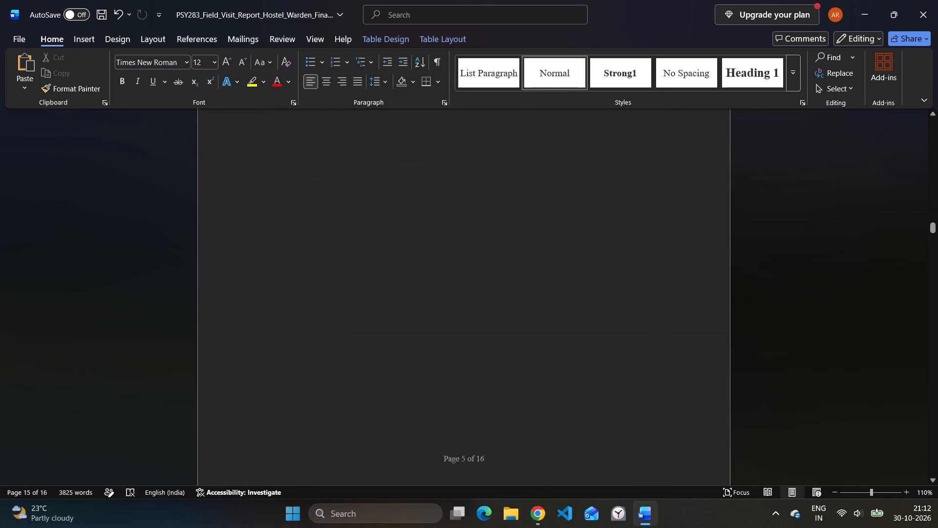
Expand the collapsed Acknowledgement section so its body text shows under the heading.
scroll(417, 296, up, 4)
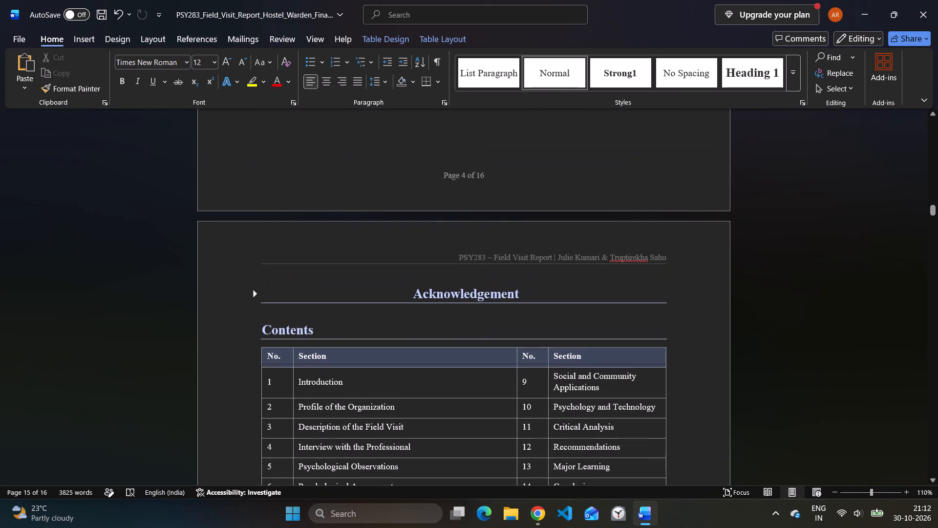
click(253, 295)
Check the Acknowledgement text and the Contents table on the following page.
scroll(406, 394, down, 1)
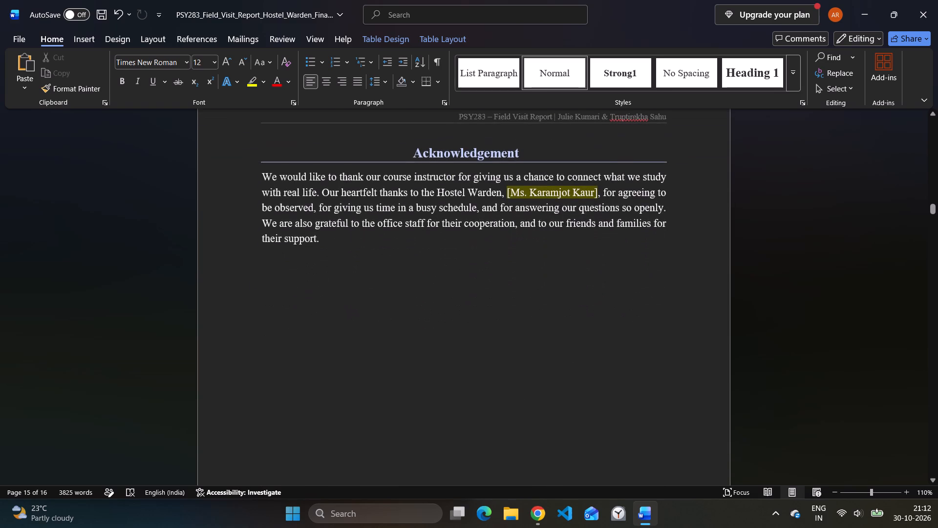
scroll(406, 394, down, 4)
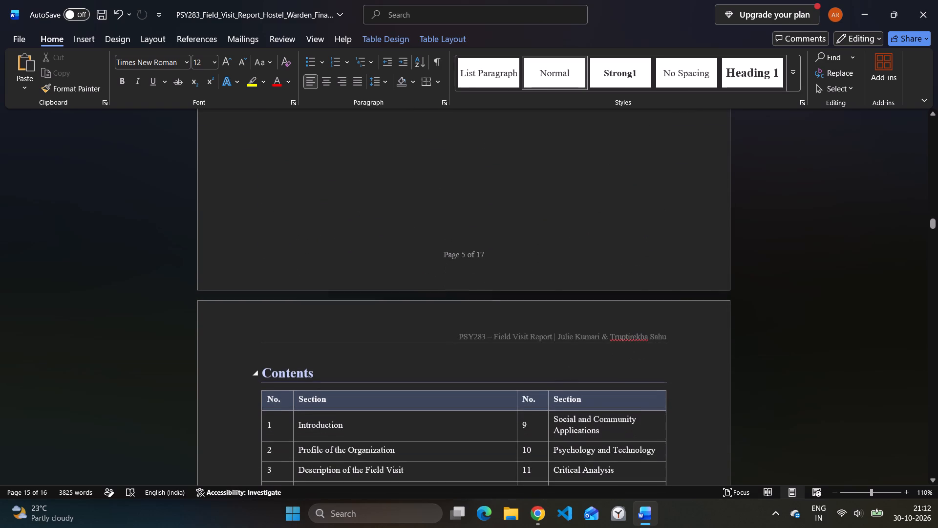
scroll(261, 373, down, 2)
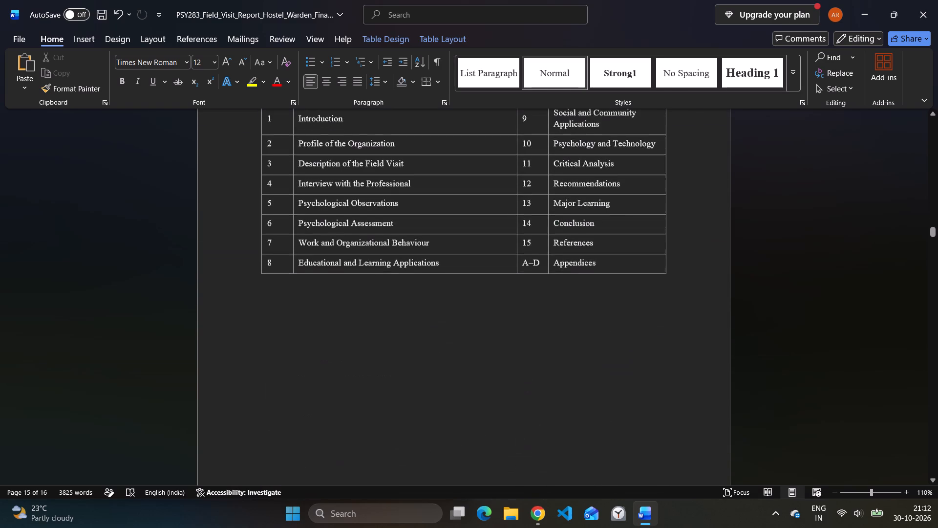
scroll(261, 373, down, 3)
Recheck the cover page details and the permission request letter through its signatures.
scroll(261, 373, up, 12)
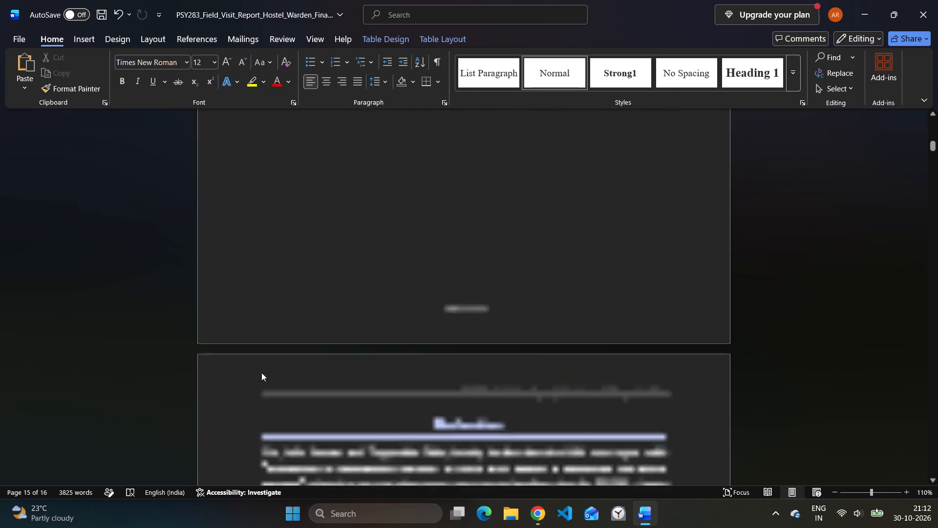
scroll(261, 373, up, 3)
scroll(261, 373, up, 20)
scroll(261, 373, up, 20)
scroll(261, 373, up, 16)
scroll(293, 372, down, 1)
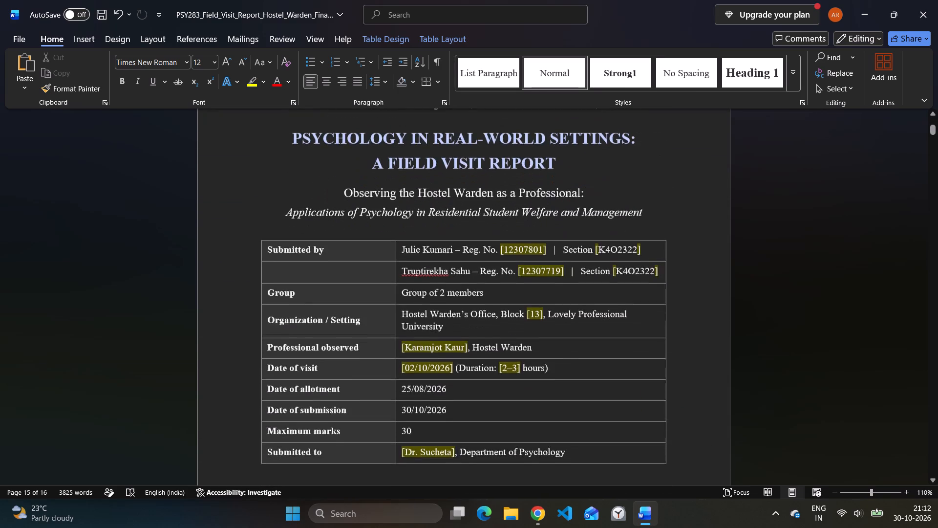
scroll(293, 372, down, 4)
scroll(293, 372, up, 2)
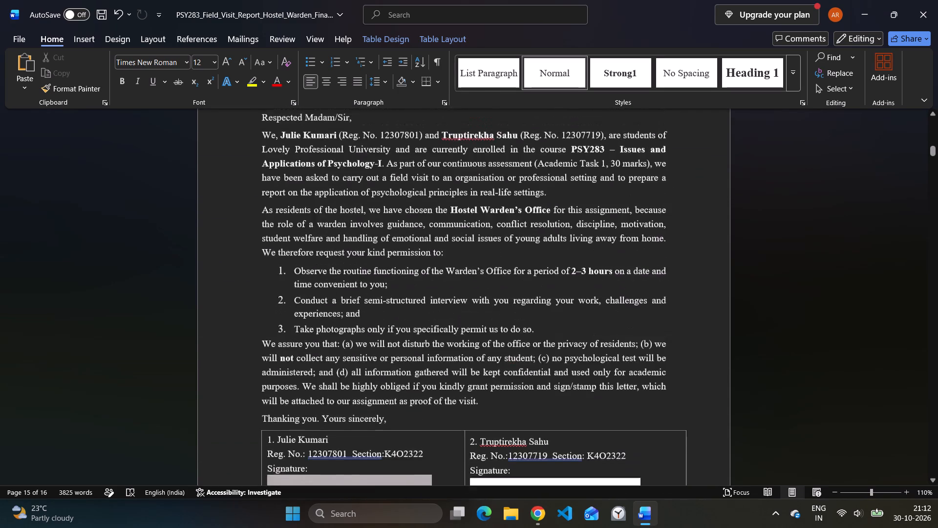
scroll(293, 372, up, 10)
scroll(293, 372, down, 3)
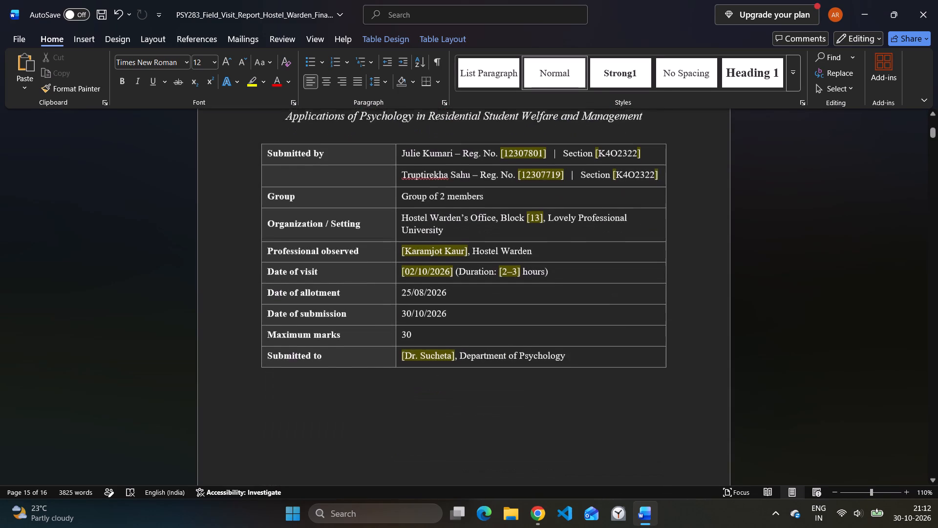
scroll(293, 372, down, 6)
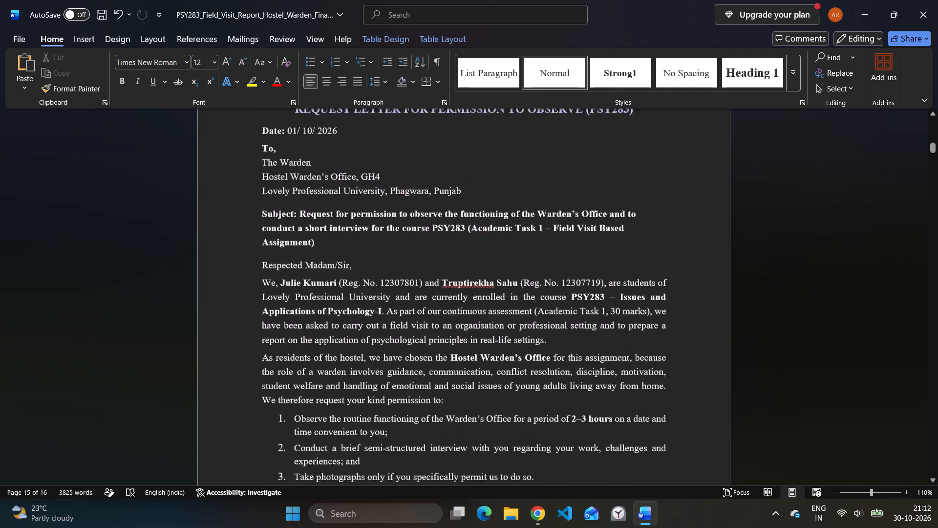
scroll(293, 372, down, 1)
scroll(293, 372, up, 1)
scroll(293, 372, down, 2)
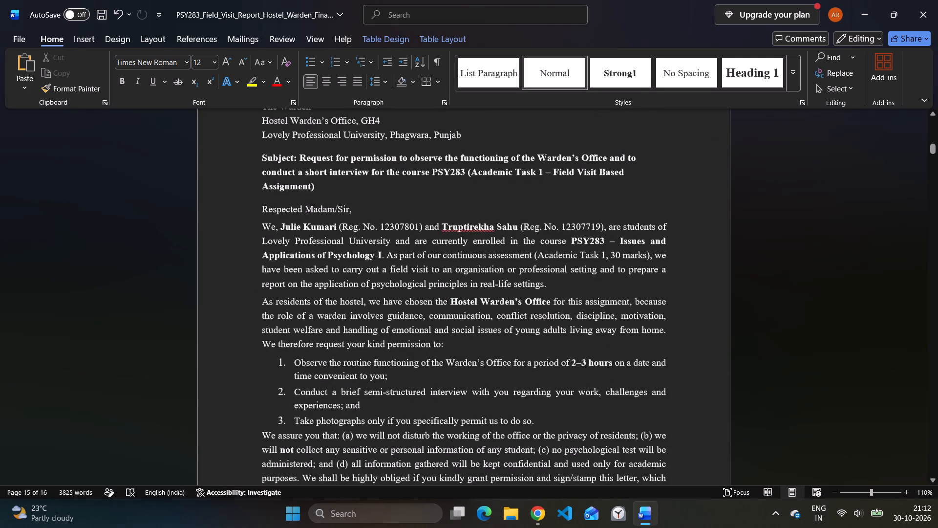
scroll(293, 372, down, 3)
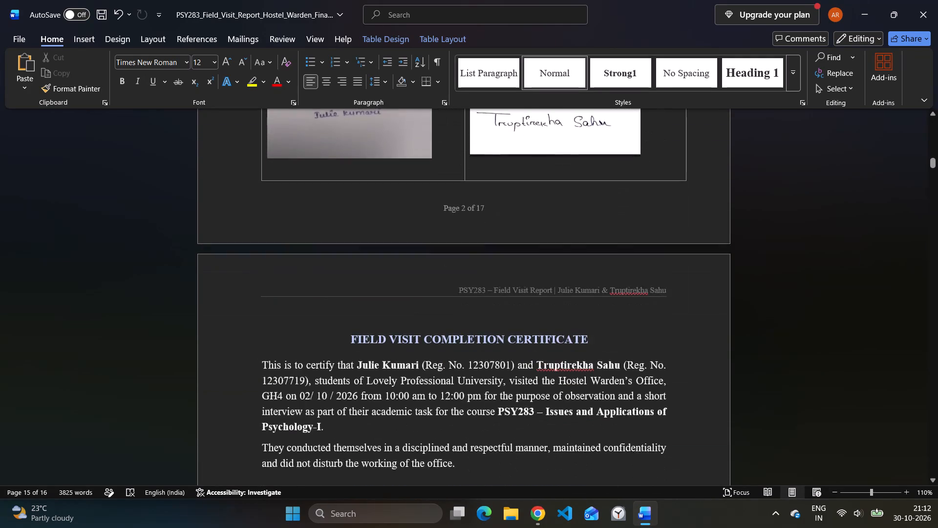
Check the Field Visit Completion Certificate, Declaration signatures, Acknowledgement text and Contents table.
scroll(293, 372, down, 3)
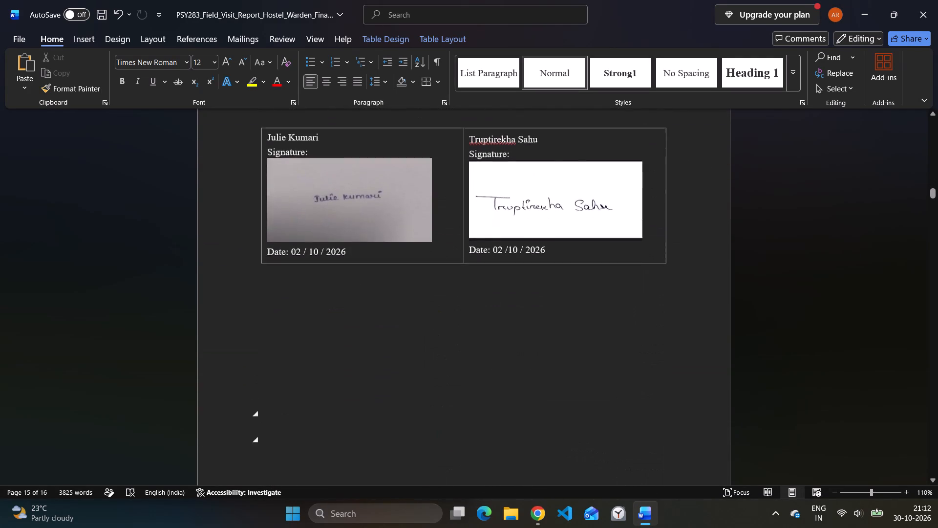
scroll(293, 372, down, 5)
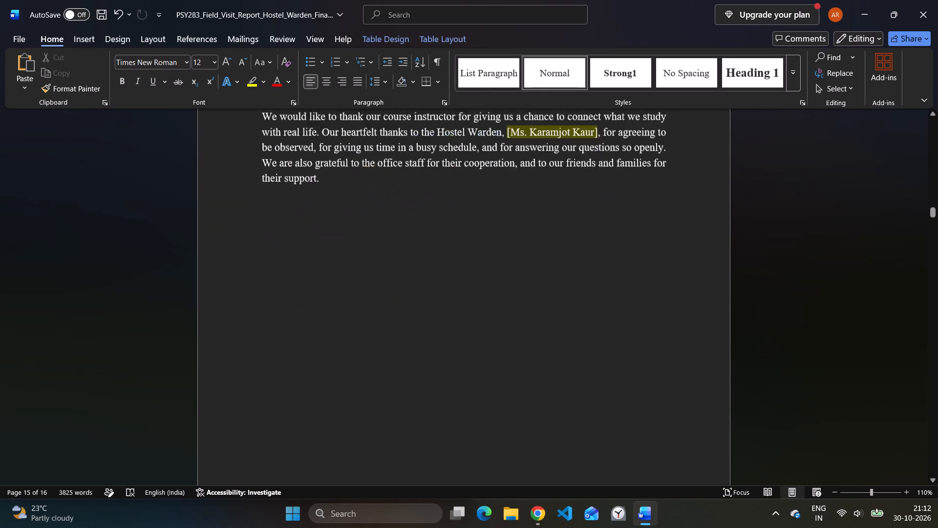
scroll(293, 372, down, 4)
scroll(293, 372, up, 1)
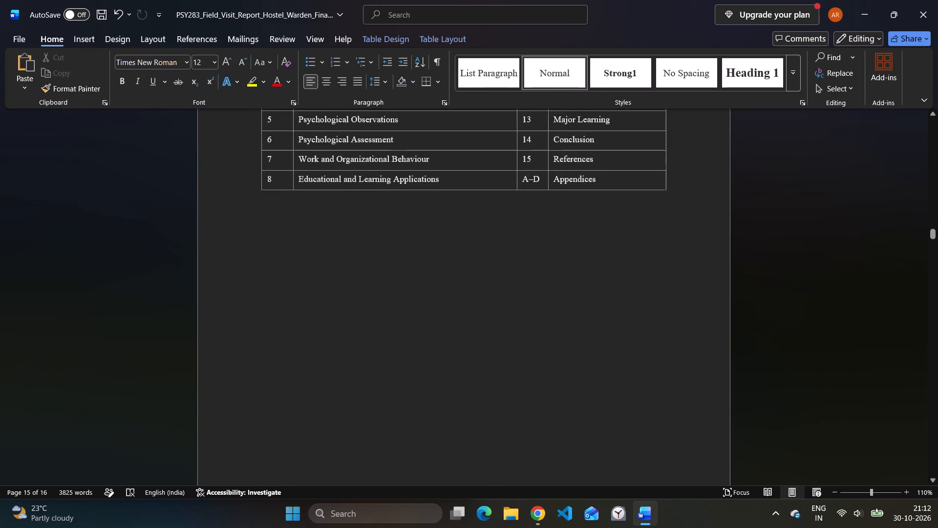
scroll(293, 372, up, 1)
scroll(293, 372, down, 2)
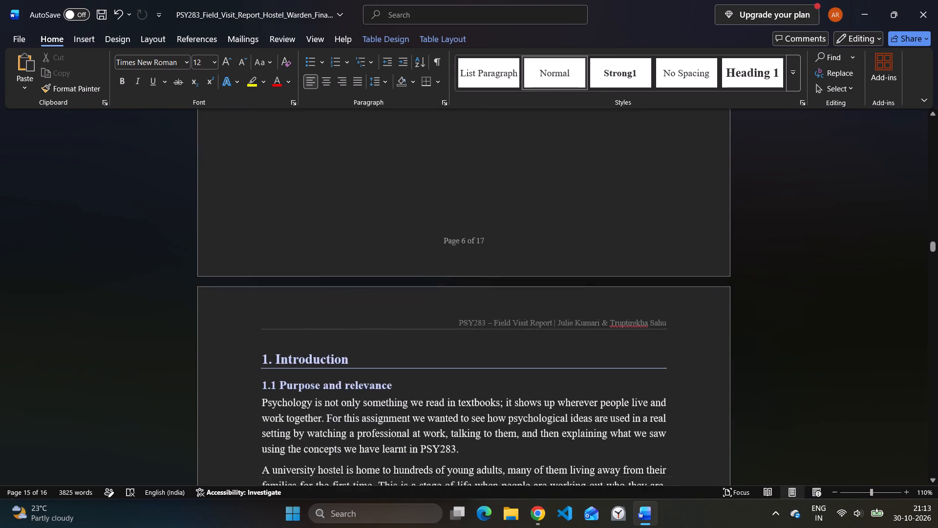
Examine the Introduction from its purpose through method and ethics, briefly collapsing and re-expanding the section.
scroll(293, 372, down, 2)
scroll(293, 372, up, 1)
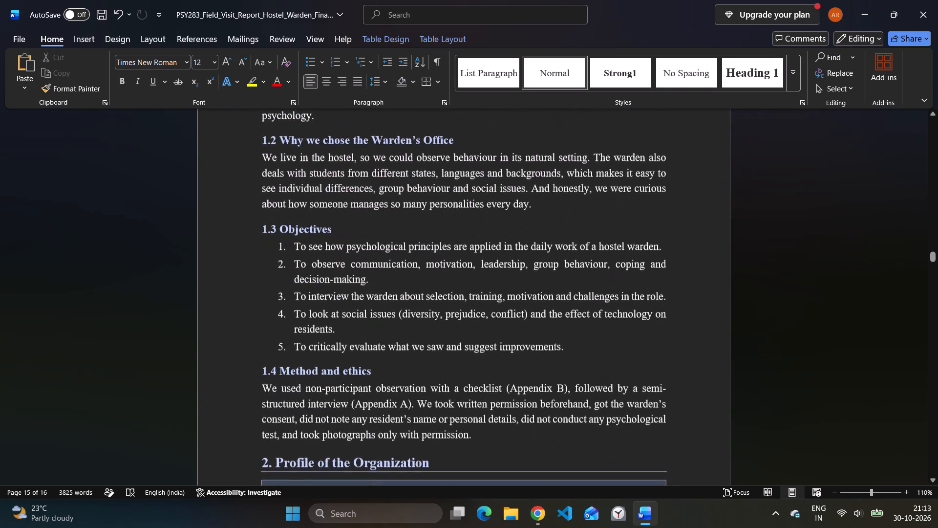
scroll(293, 372, up, 2)
scroll(293, 372, down, 1)
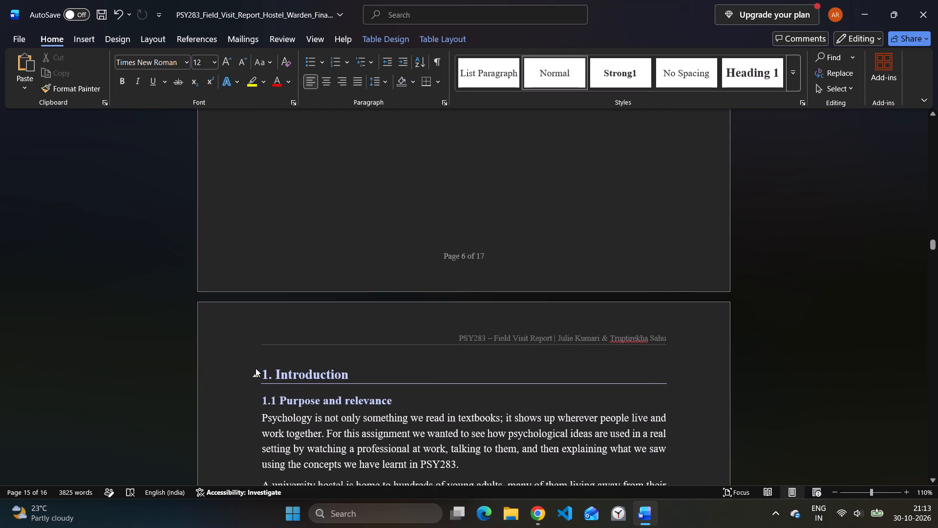
click(257, 374)
click(257, 374)
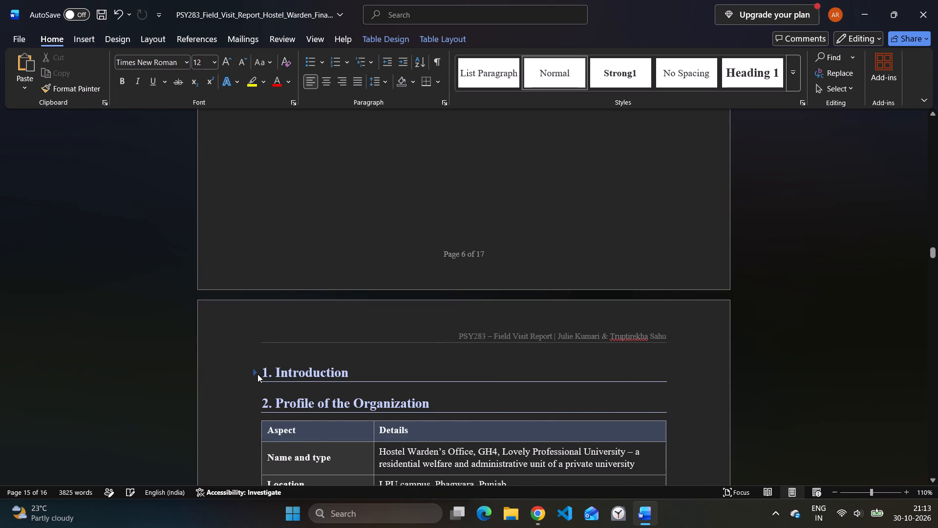
scroll(351, 389, down, 5)
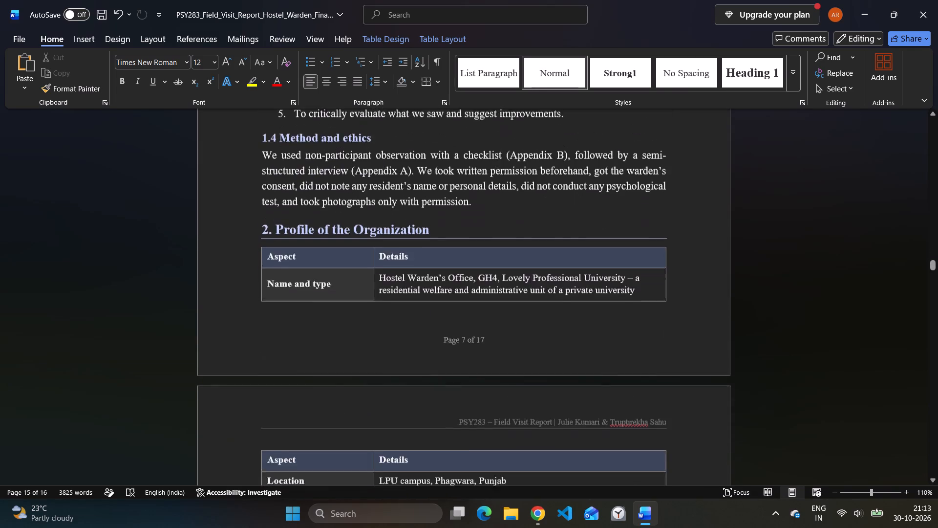
Review the organization profile, field visit description, interview answers and psychological observations table.
scroll(351, 389, down, 3)
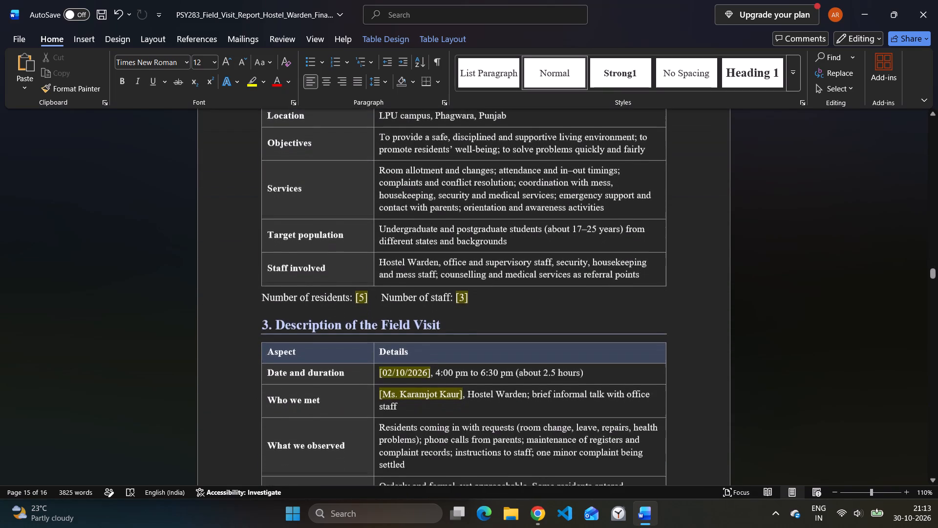
scroll(351, 389, down, 4)
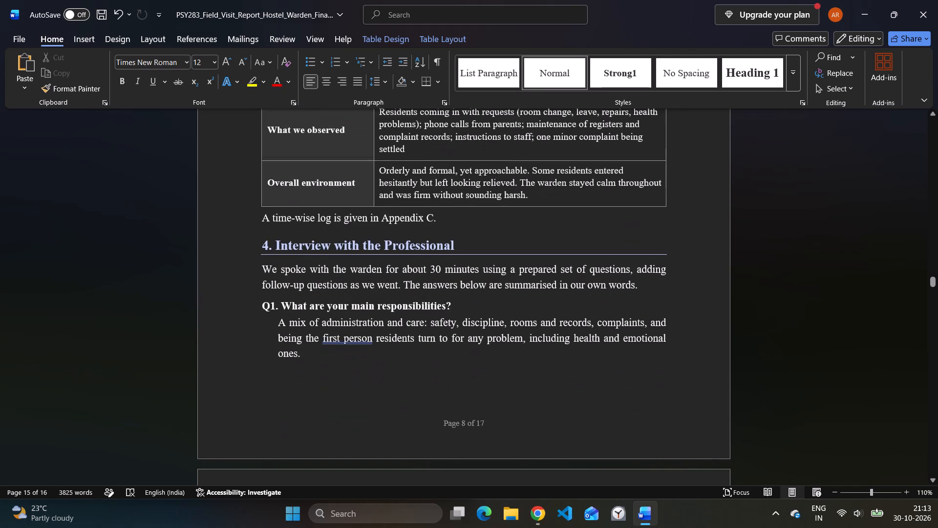
scroll(351, 389, down, 2)
scroll(351, 389, up, 1)
scroll(351, 389, down, 1)
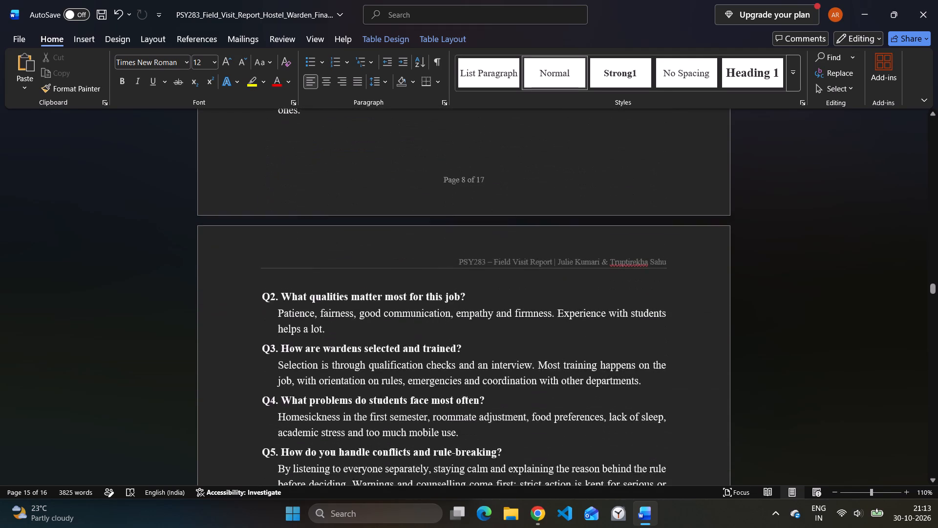
scroll(351, 389, down, 8)
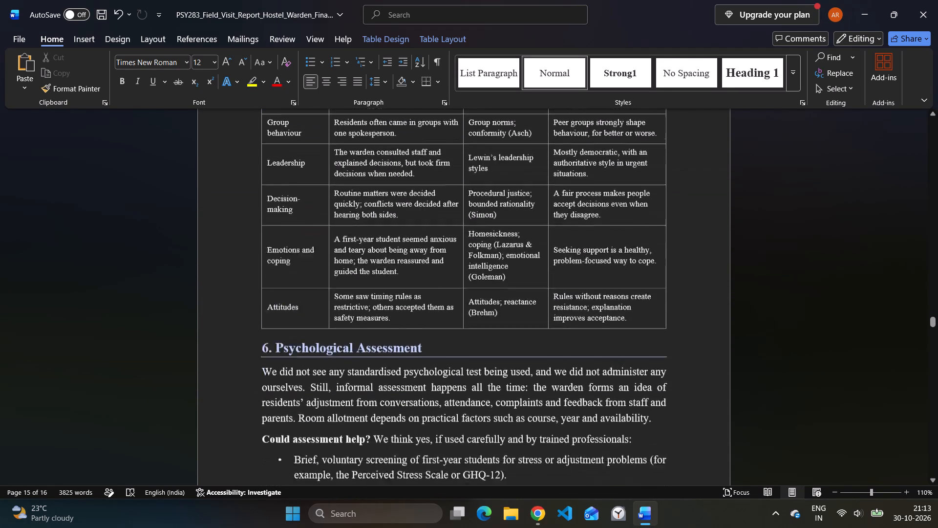
Review the report from Psychological Assessment through the recommendations, major learning and References list for remaining placeholders.
scroll(351, 389, down, 5)
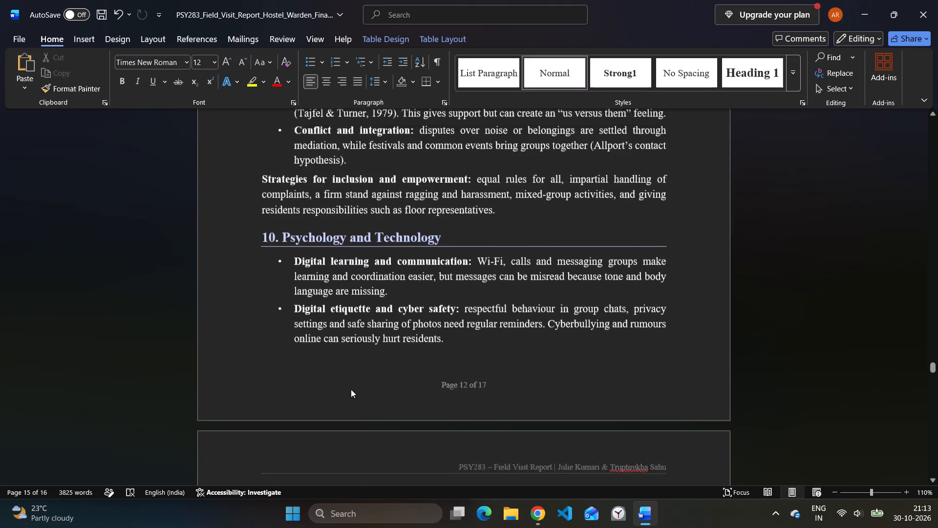
scroll(351, 389, down, 4)
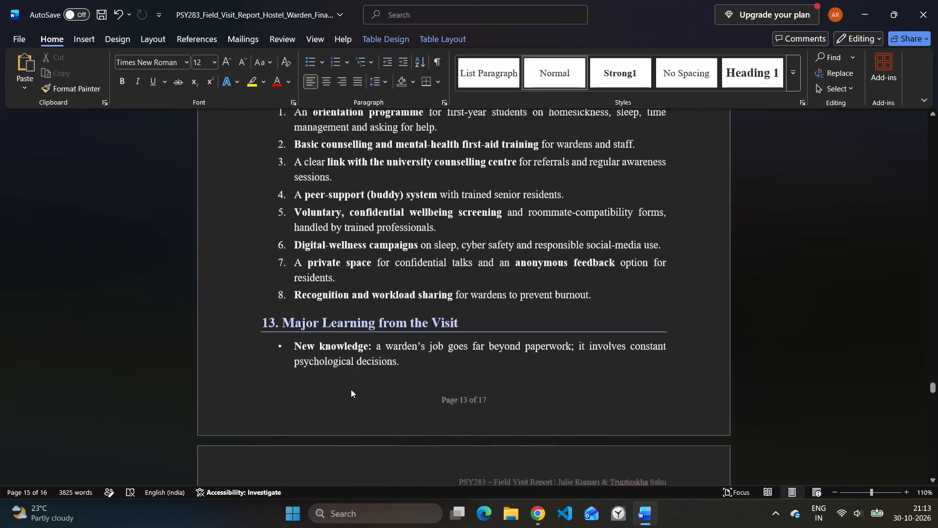
scroll(351, 389, down, 5)
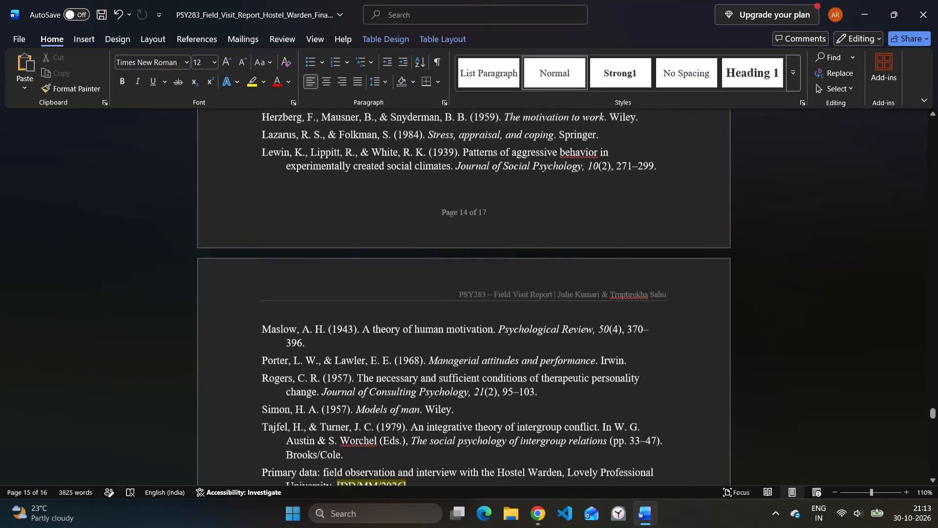
scroll(351, 389, down, 2)
Fill the date placeholder in the primary data entry at the end of the References with 02/10/2026.
scroll(355, 410, up, 1)
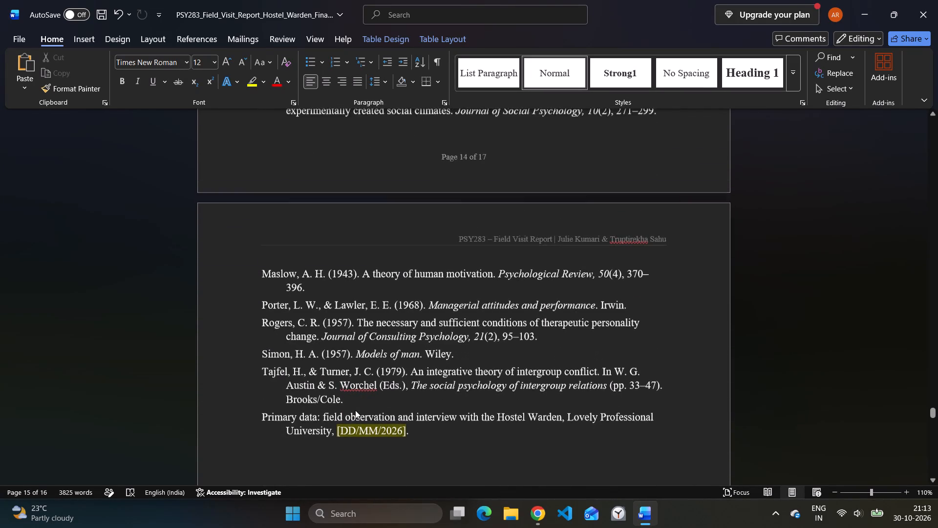
scroll(355, 410, up, 1)
scroll(355, 410, down, 2)
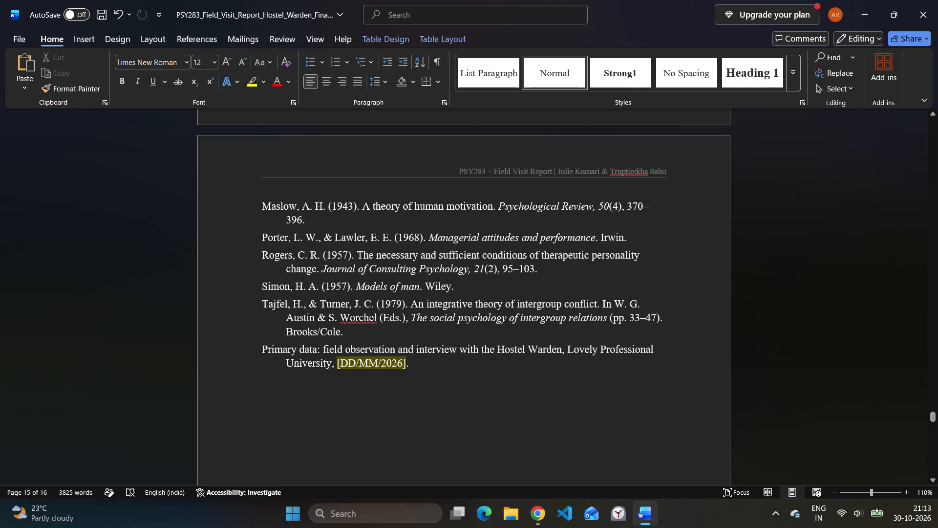
click(356, 366)
key(BackSpace)
key(BackSpace)
text(02)
click(372, 364)
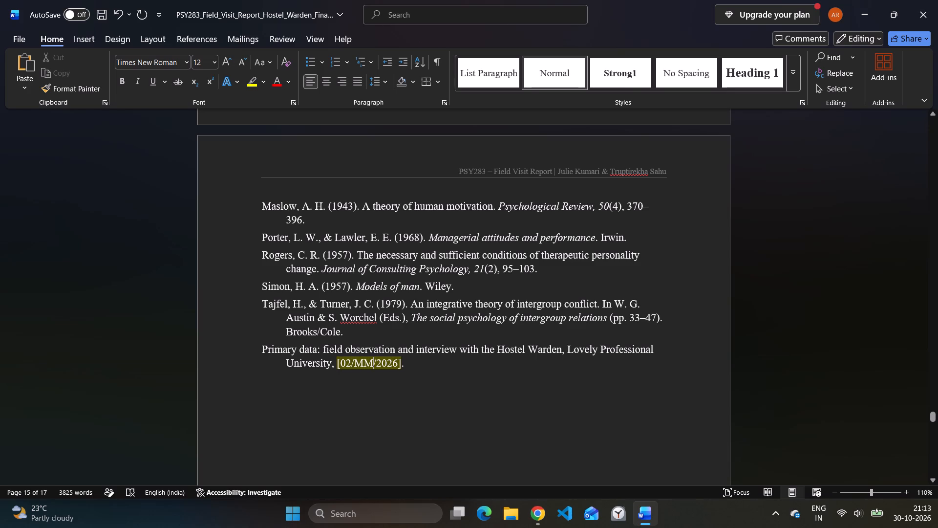
key(BackSpace)
key(BackSpace)
text(10)
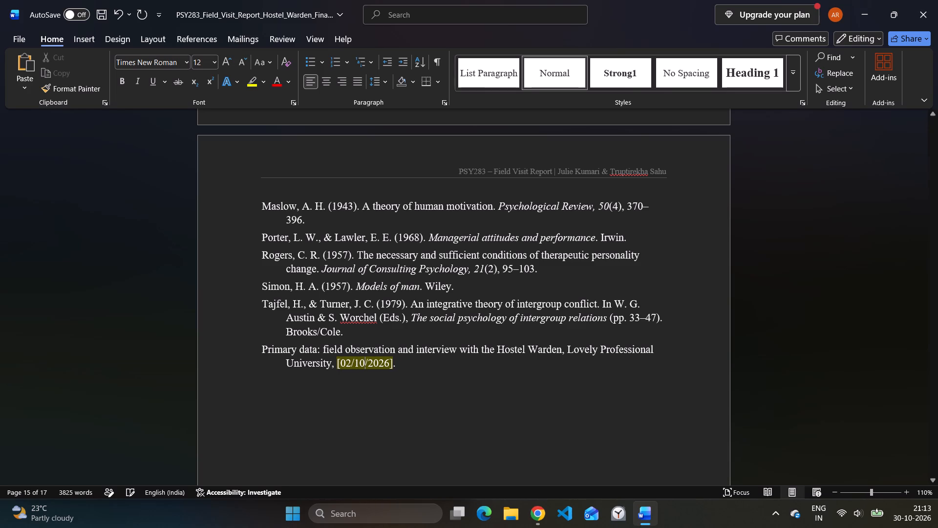
click(416, 391)
Check the Appendix A interview questions, the Appendix B observation checklist and the Appendix C visit log.
scroll(416, 391, down, 7)
scroll(416, 391, up, 1)
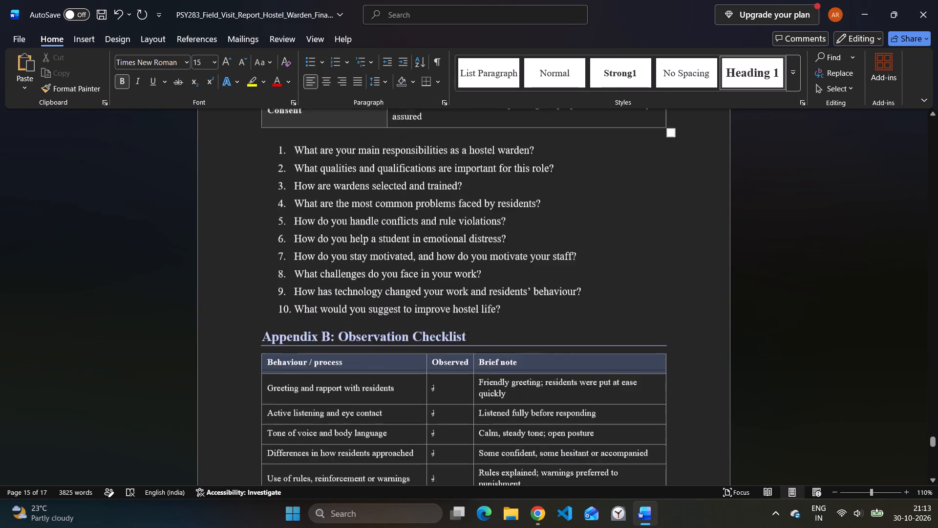
scroll(416, 391, up, 1)
scroll(416, 391, down, 2)
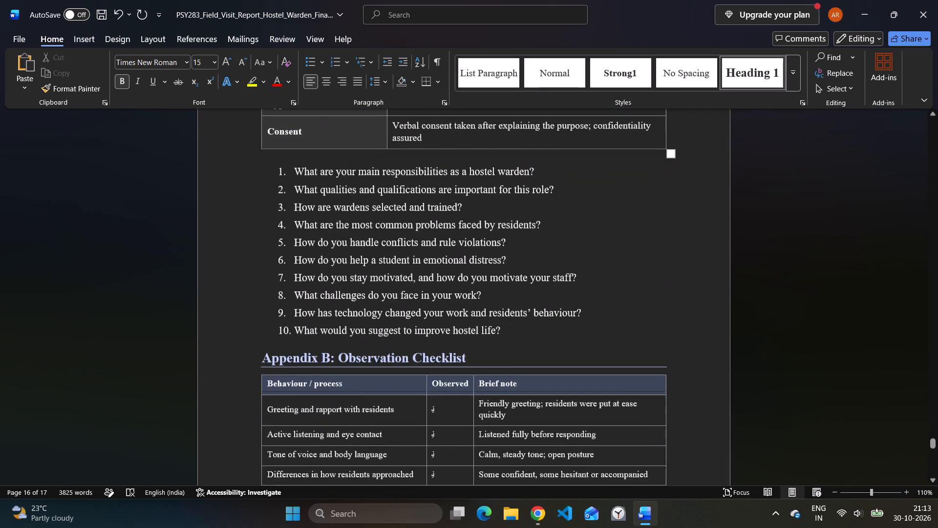
scroll(416, 391, down, 4)
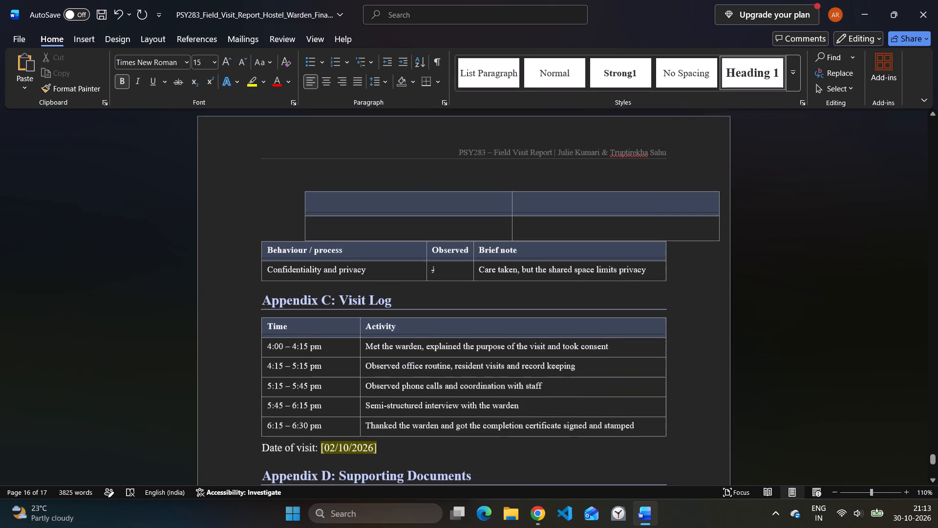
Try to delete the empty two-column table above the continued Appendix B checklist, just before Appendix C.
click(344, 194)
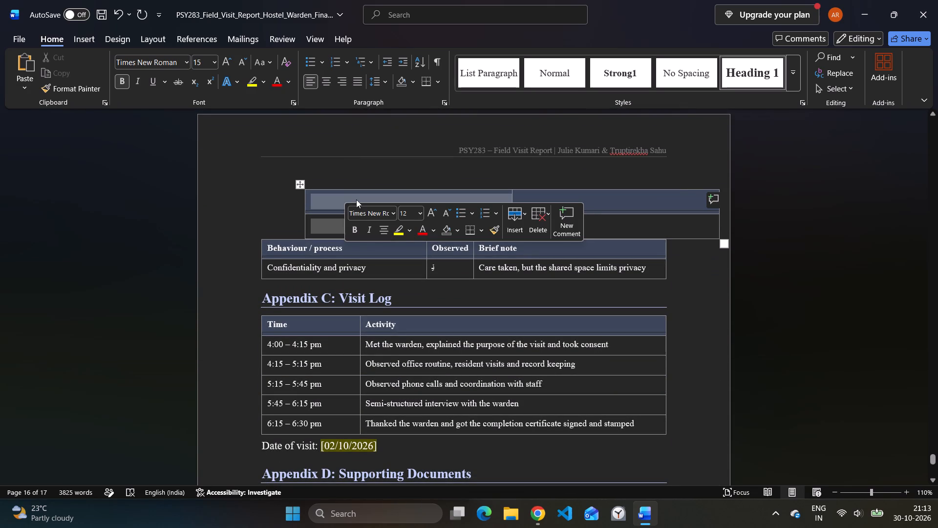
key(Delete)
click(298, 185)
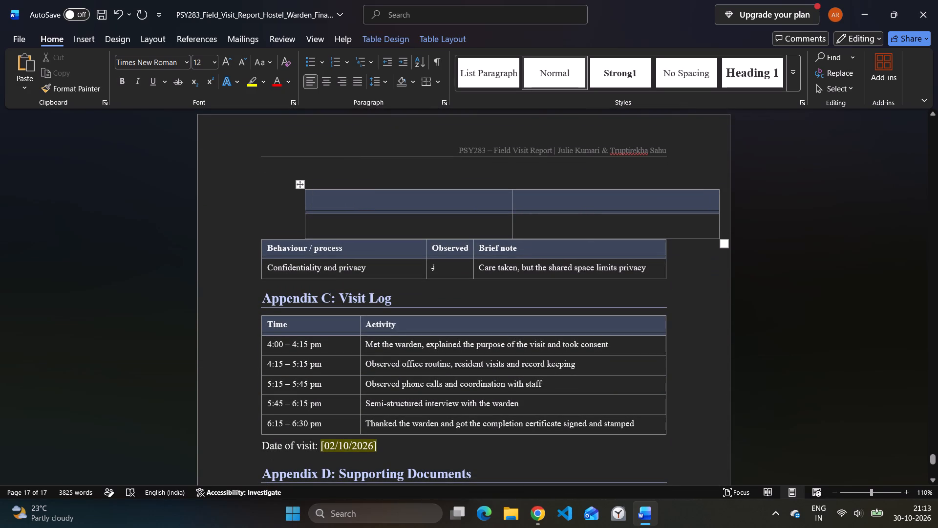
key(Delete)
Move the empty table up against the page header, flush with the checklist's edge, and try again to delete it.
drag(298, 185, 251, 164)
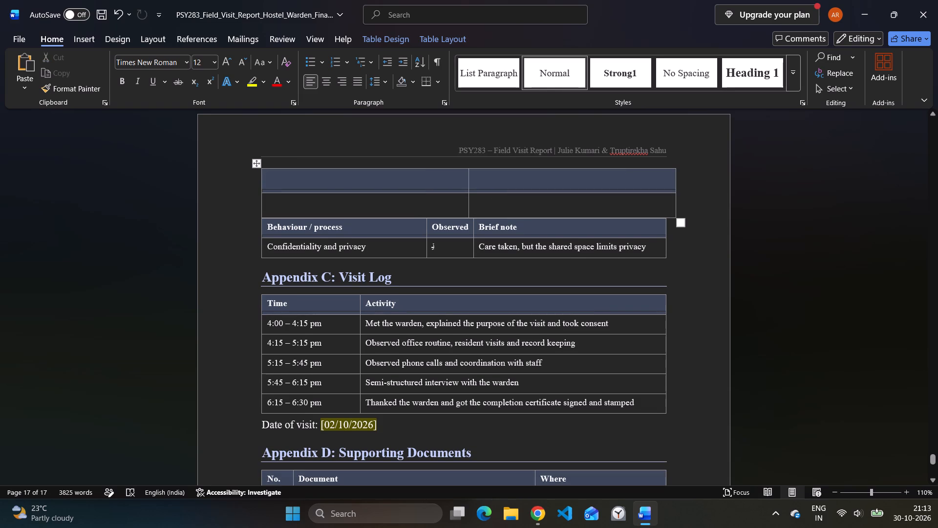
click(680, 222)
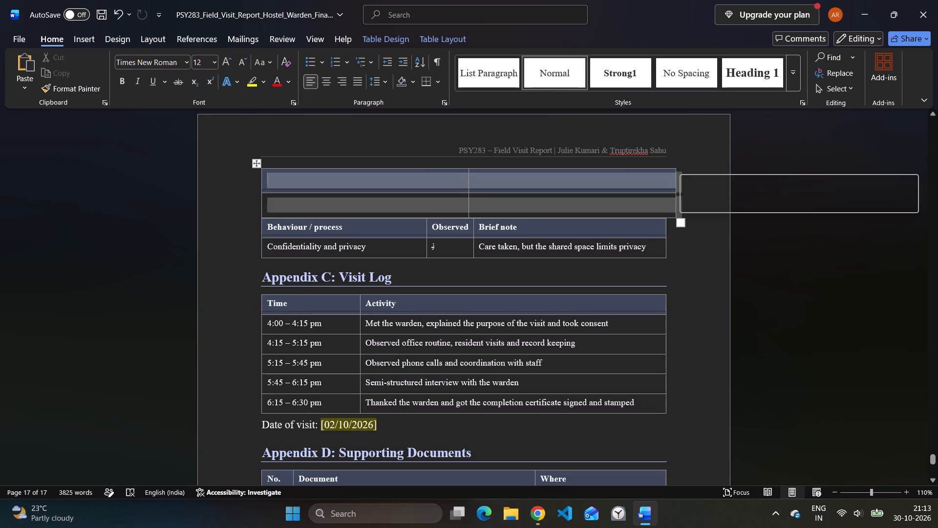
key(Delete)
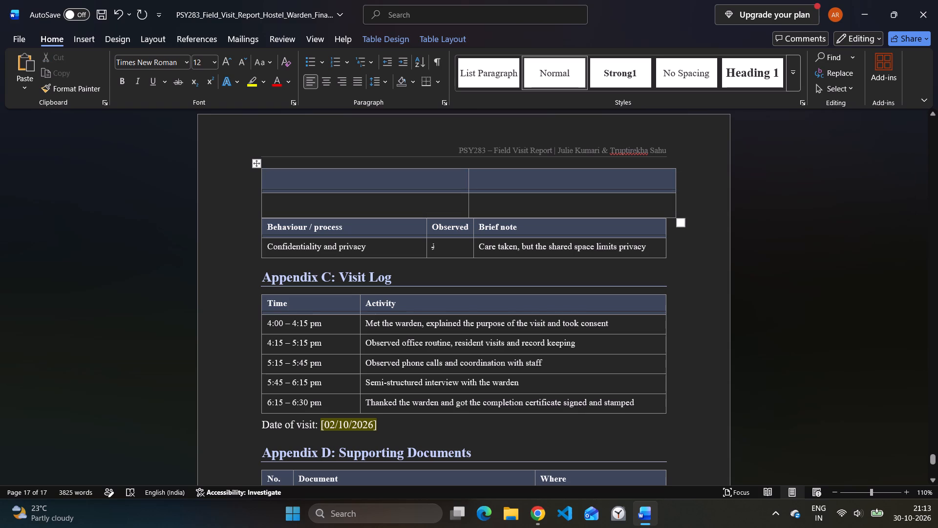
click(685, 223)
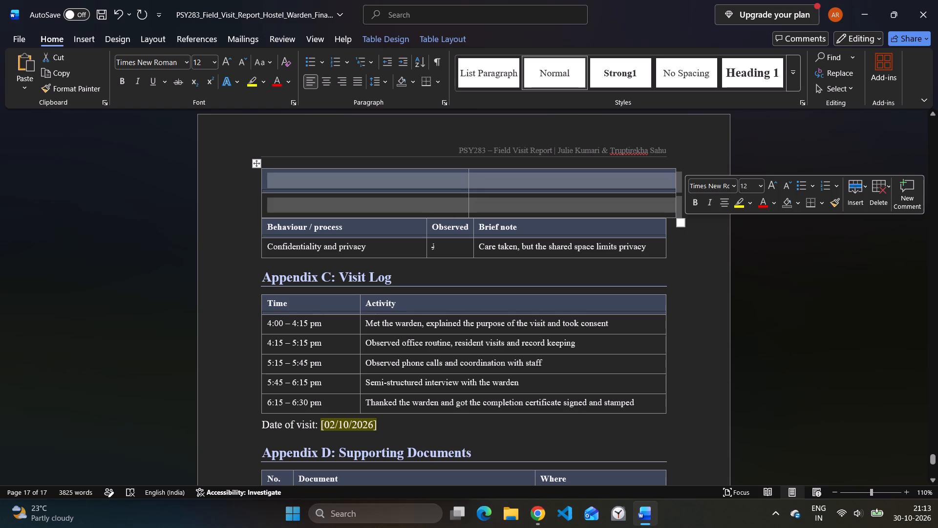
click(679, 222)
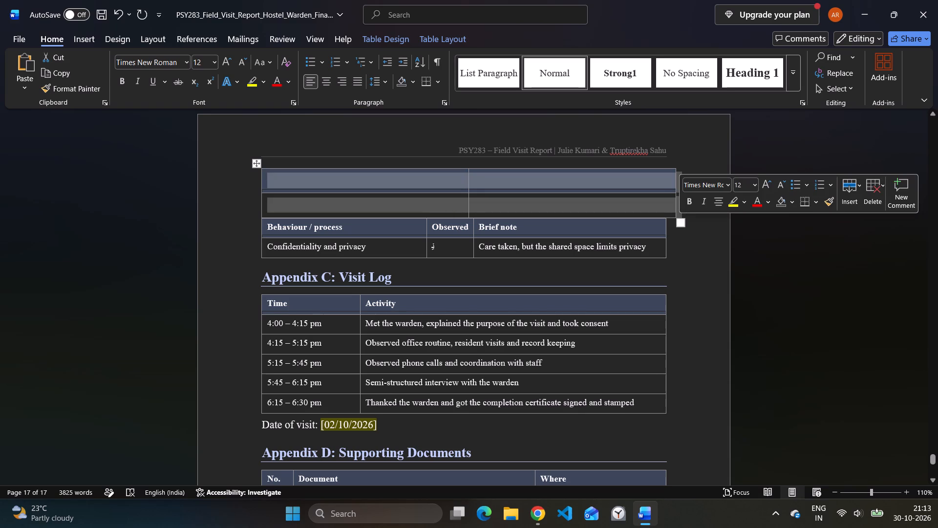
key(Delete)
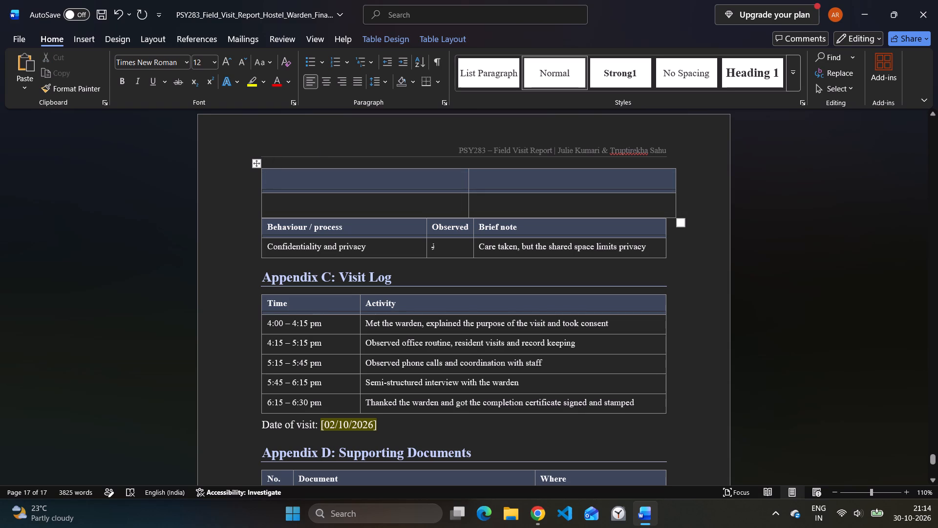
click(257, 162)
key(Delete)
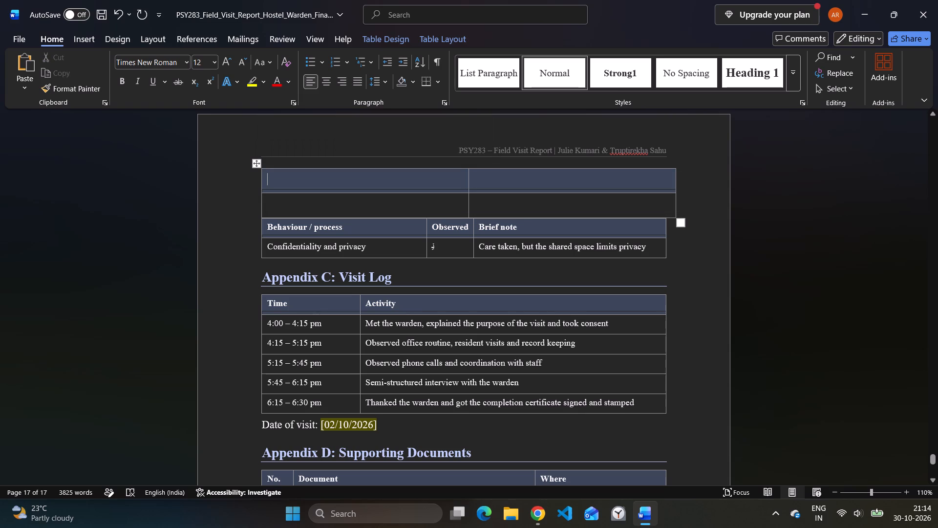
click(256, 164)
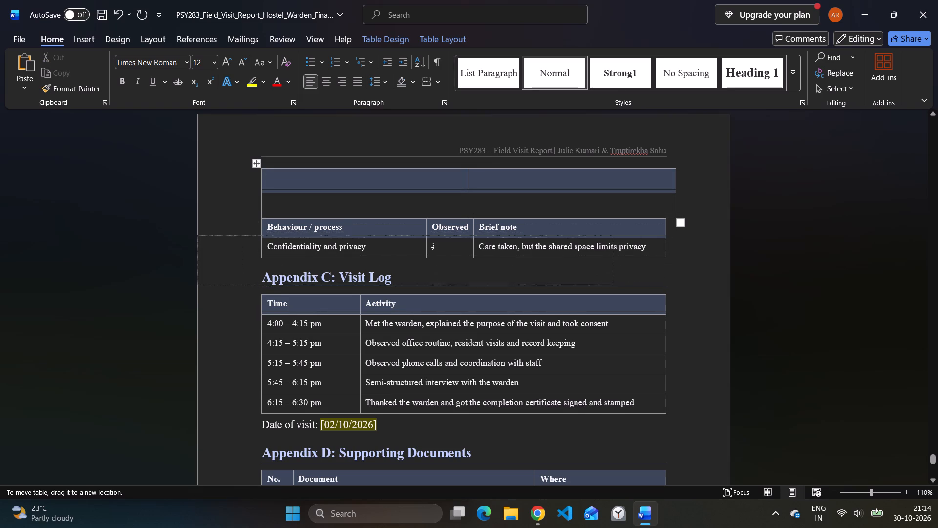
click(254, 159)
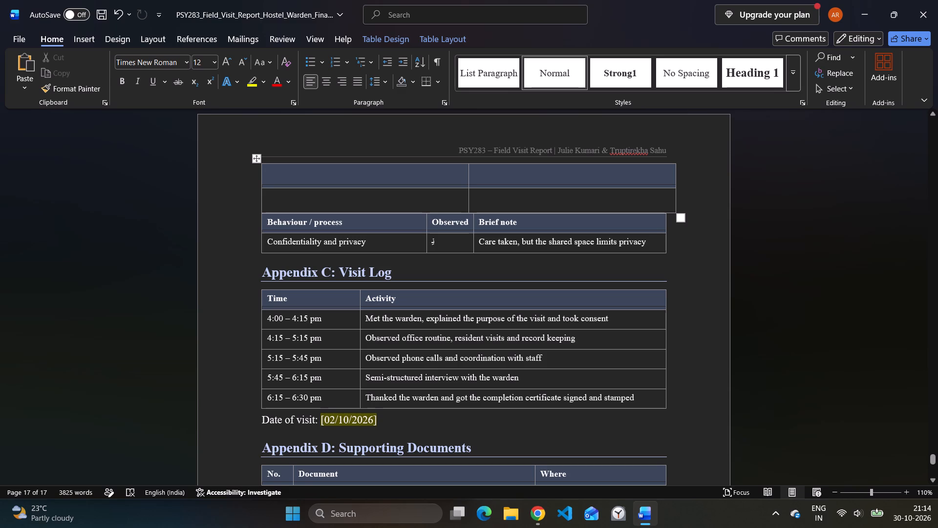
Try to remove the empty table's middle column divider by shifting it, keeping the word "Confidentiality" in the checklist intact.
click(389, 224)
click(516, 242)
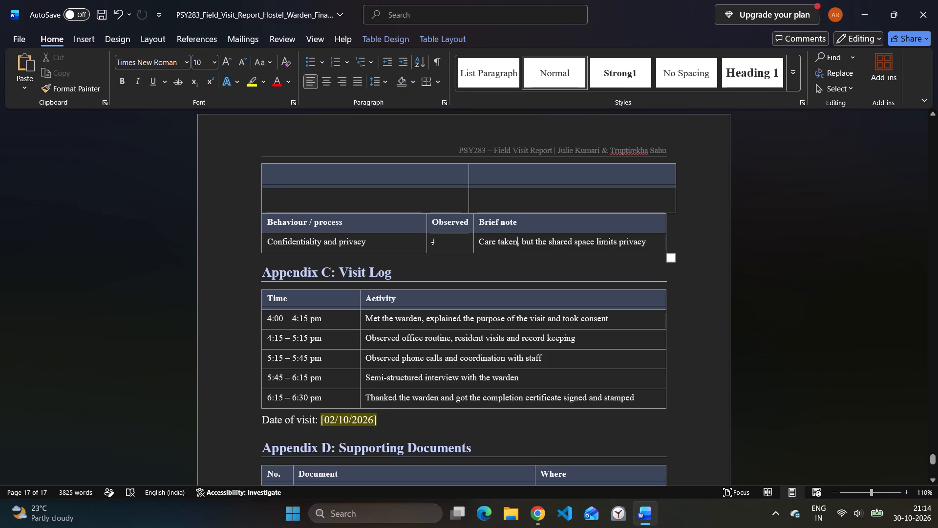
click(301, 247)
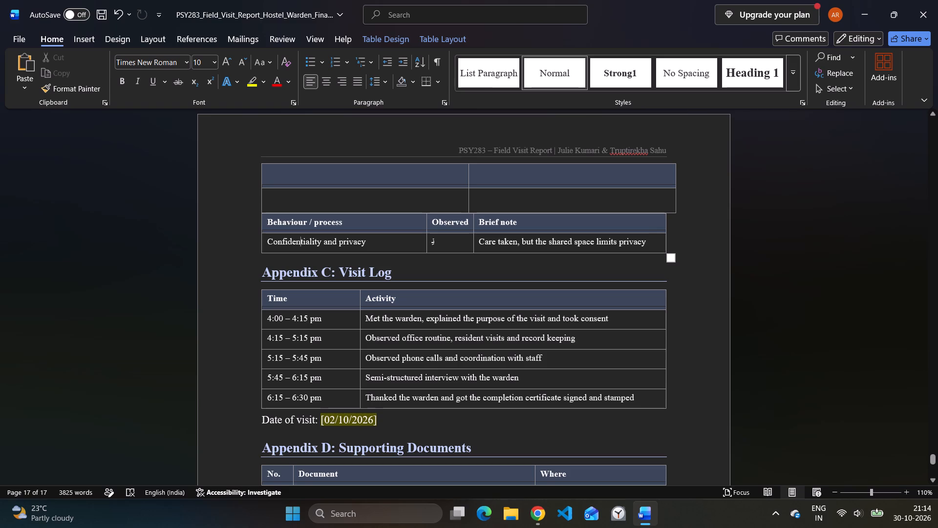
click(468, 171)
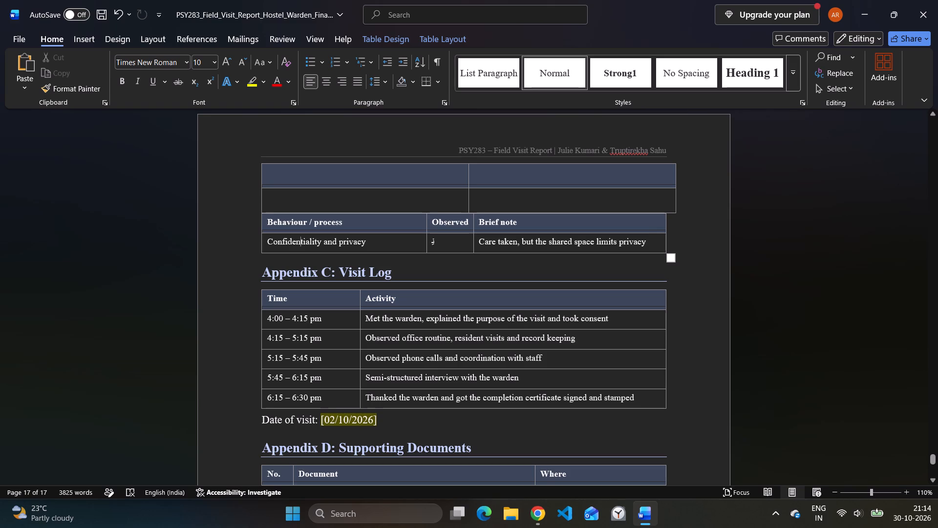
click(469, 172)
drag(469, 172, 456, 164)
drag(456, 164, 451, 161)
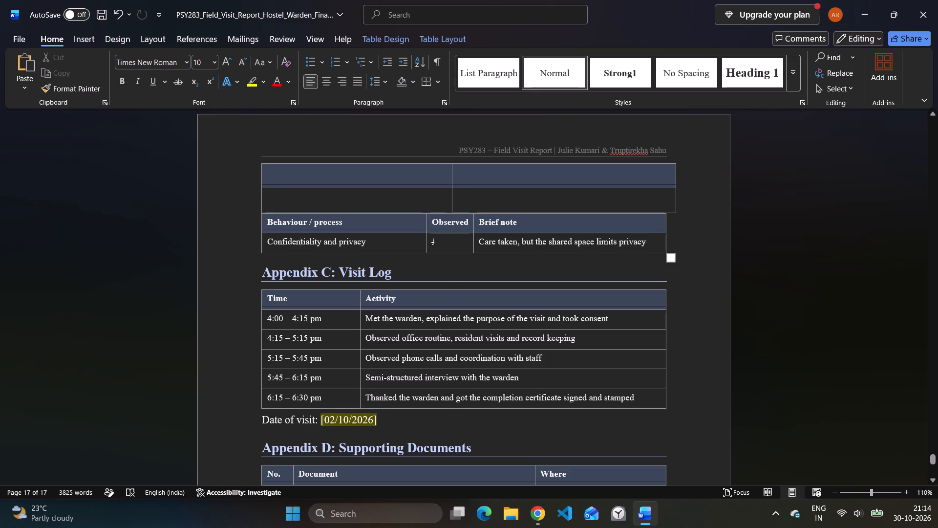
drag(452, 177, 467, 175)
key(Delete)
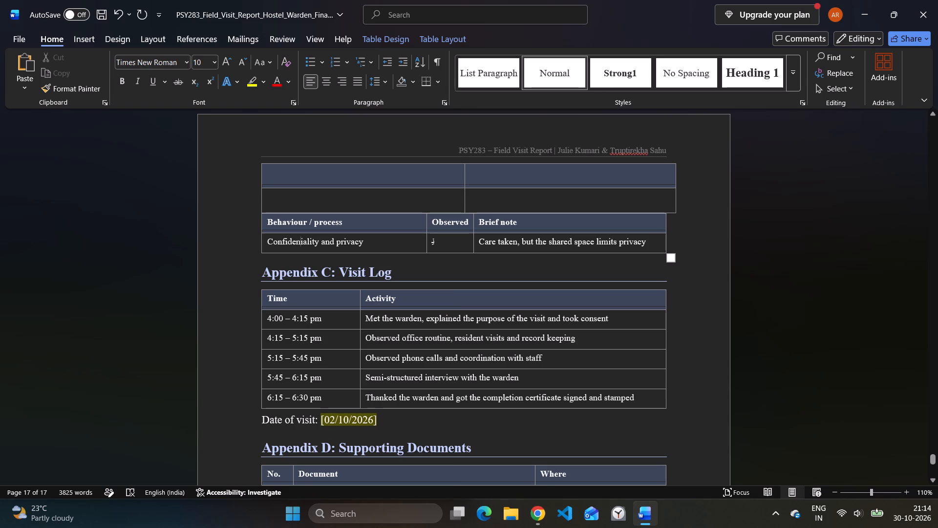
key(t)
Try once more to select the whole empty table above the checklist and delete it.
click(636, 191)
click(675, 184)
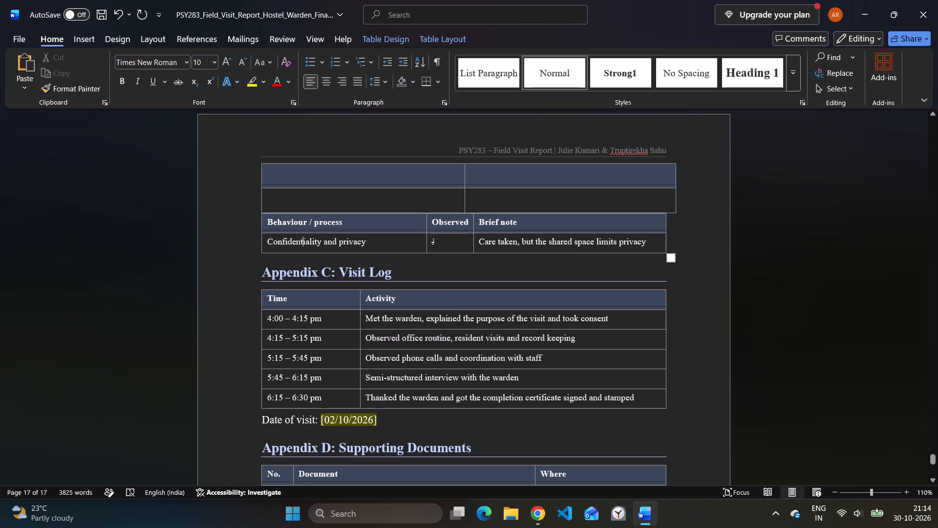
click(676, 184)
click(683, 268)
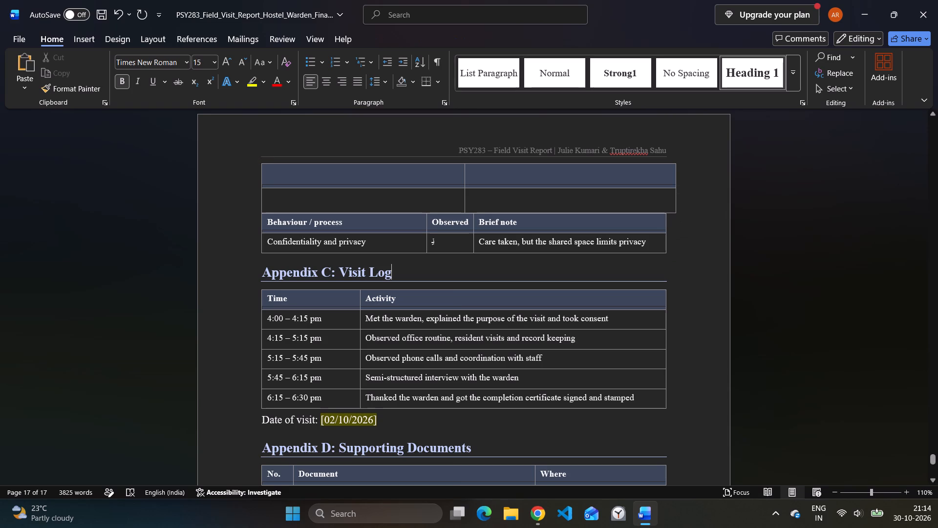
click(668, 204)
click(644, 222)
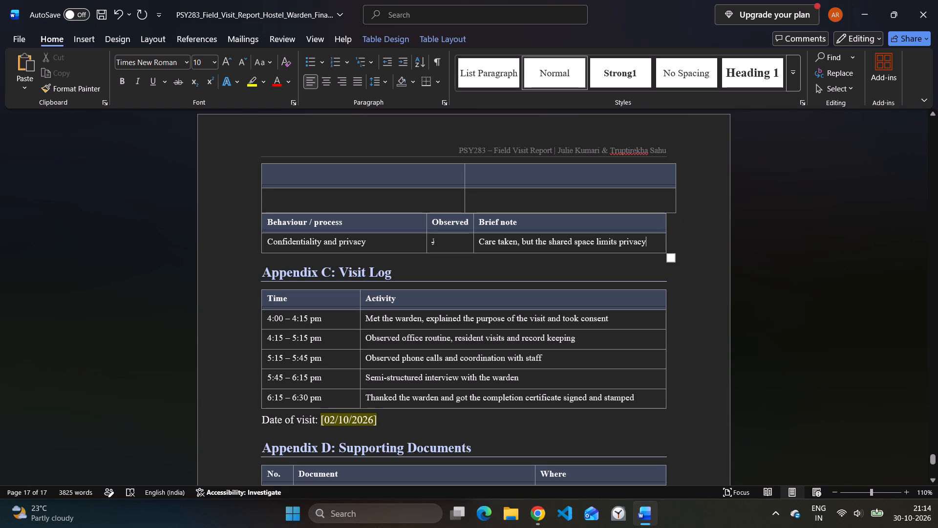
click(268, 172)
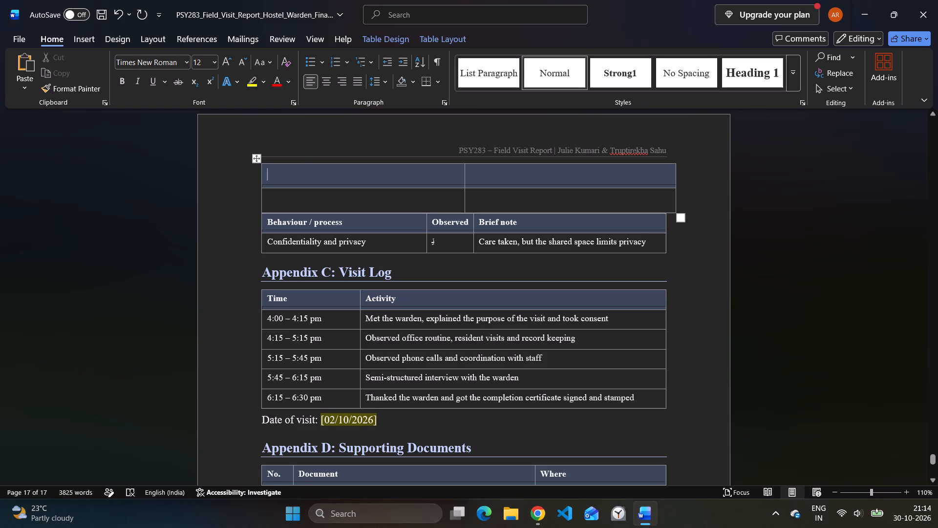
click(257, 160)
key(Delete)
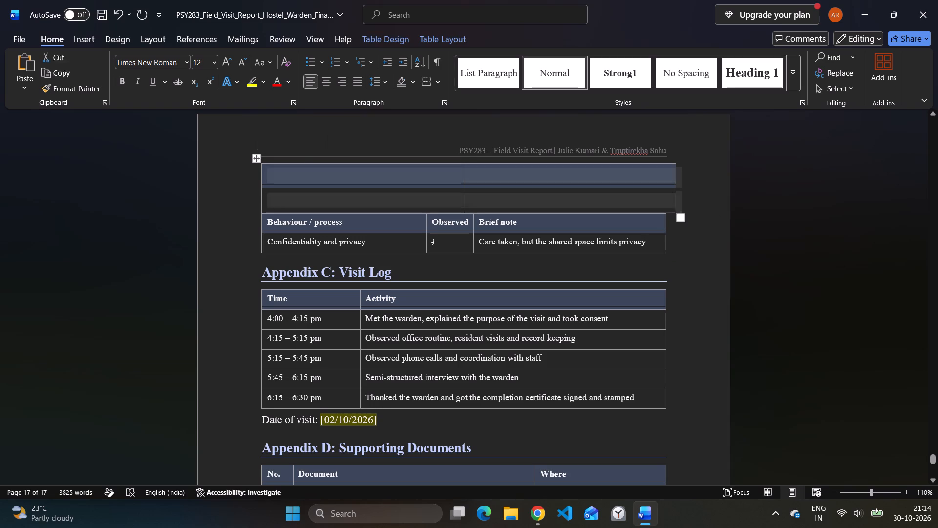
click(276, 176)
Remove the empty table above the continued Appendix B checklist by deleting its first column and then both rows.
right_click(334, 168)
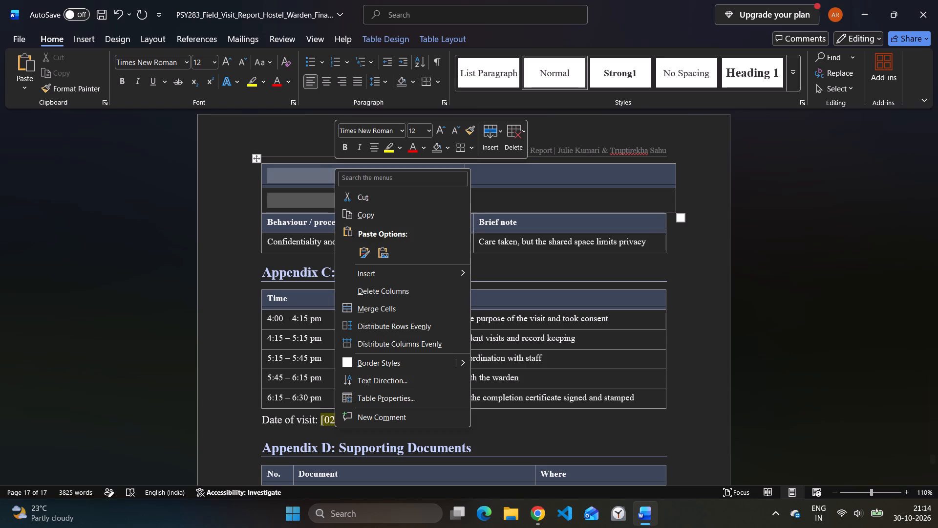
click(365, 296)
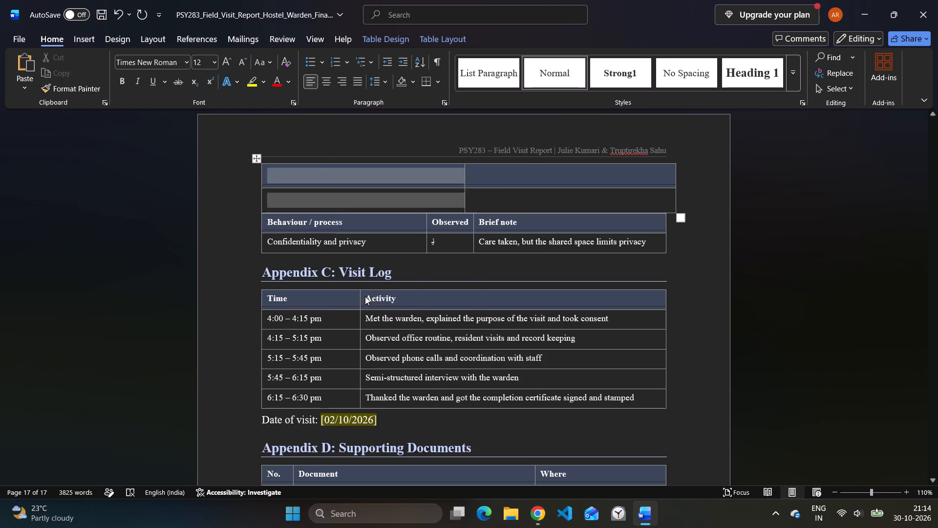
right_click(312, 178)
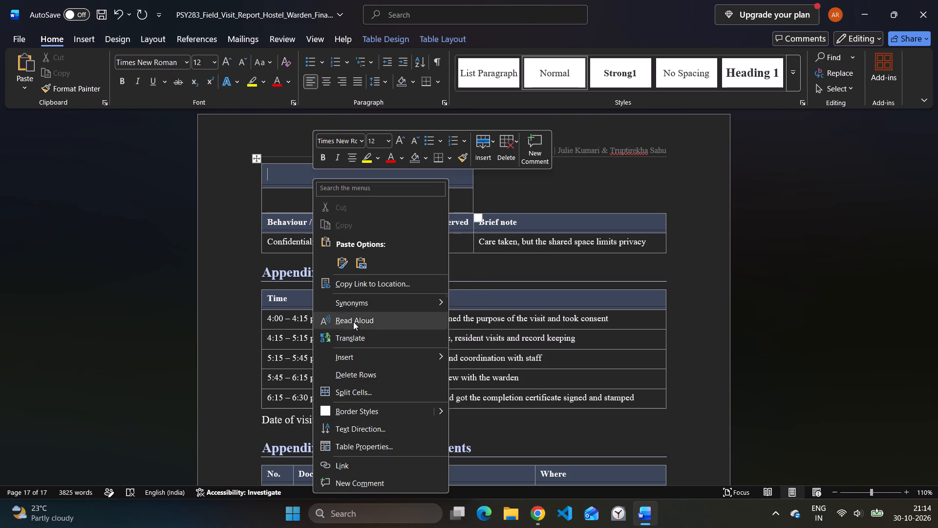
click(493, 198)
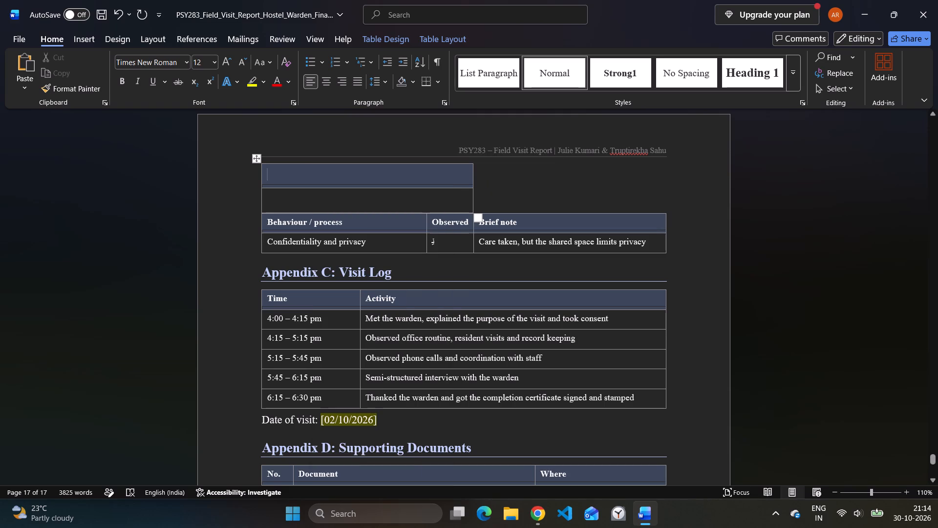
right_click(396, 179)
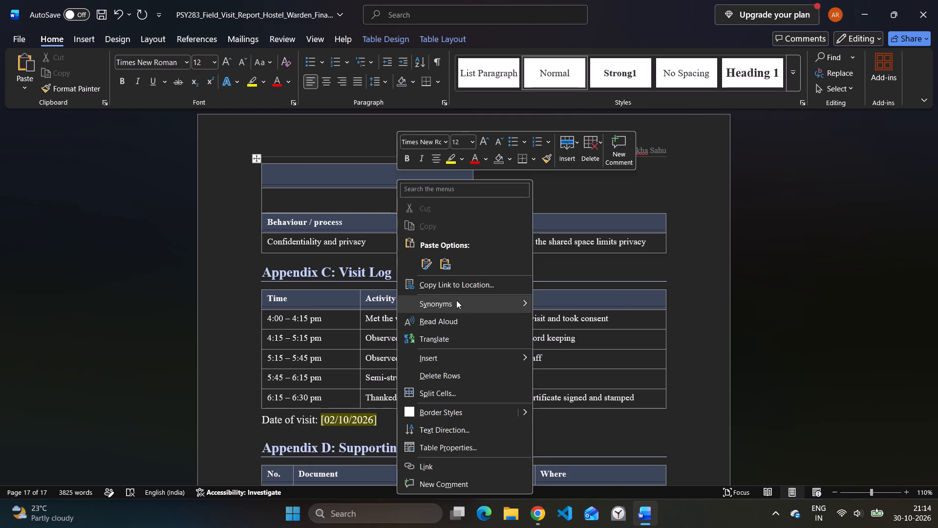
click(451, 380)
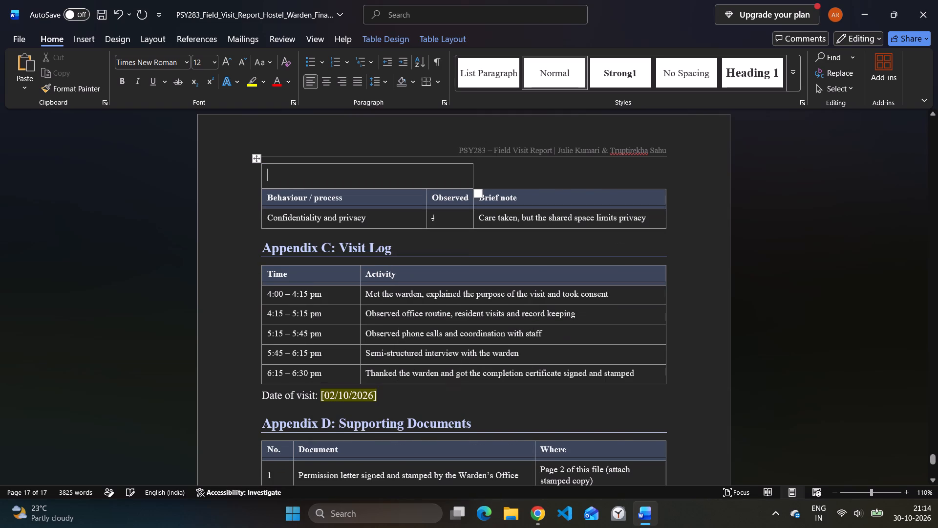
right_click(373, 176)
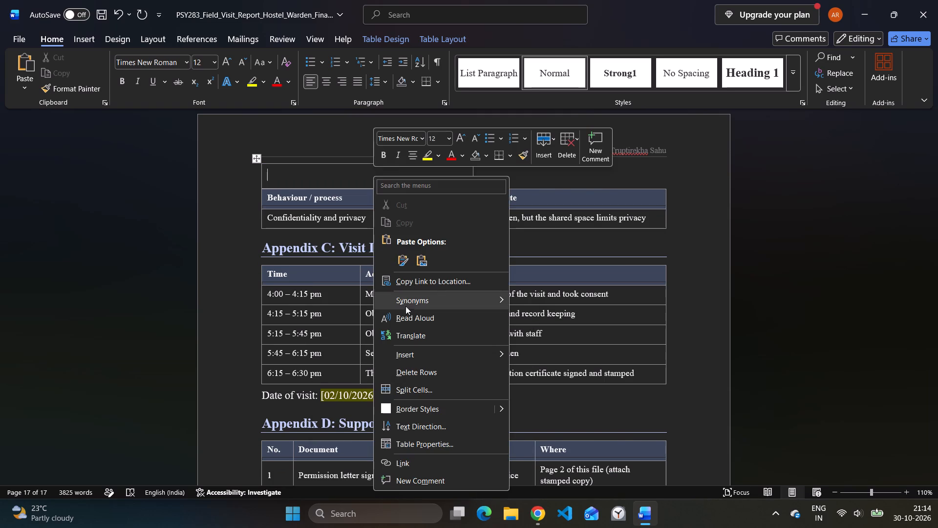
click(413, 371)
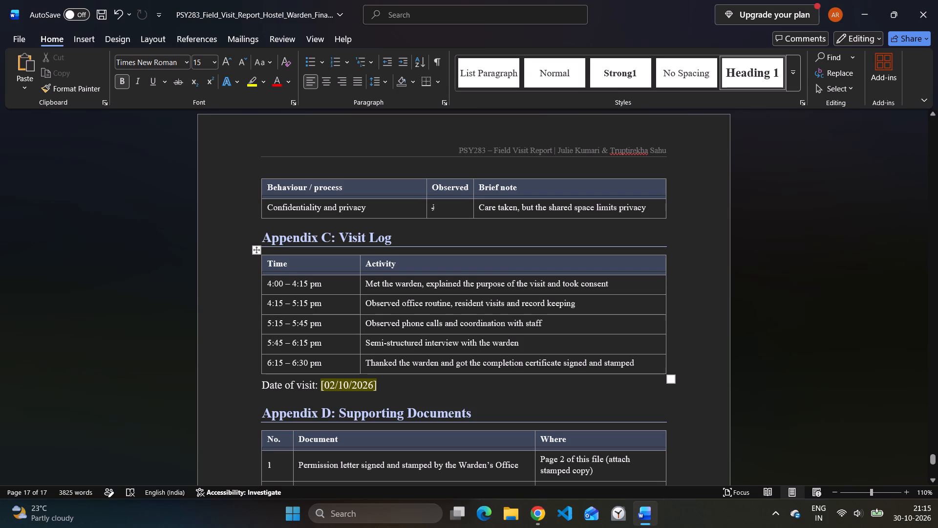
Check Appendices A to D, including the continued checklist, visit log and supporting documents tables, for layout and content.
click(234, 292)
scroll(234, 292, down, 1)
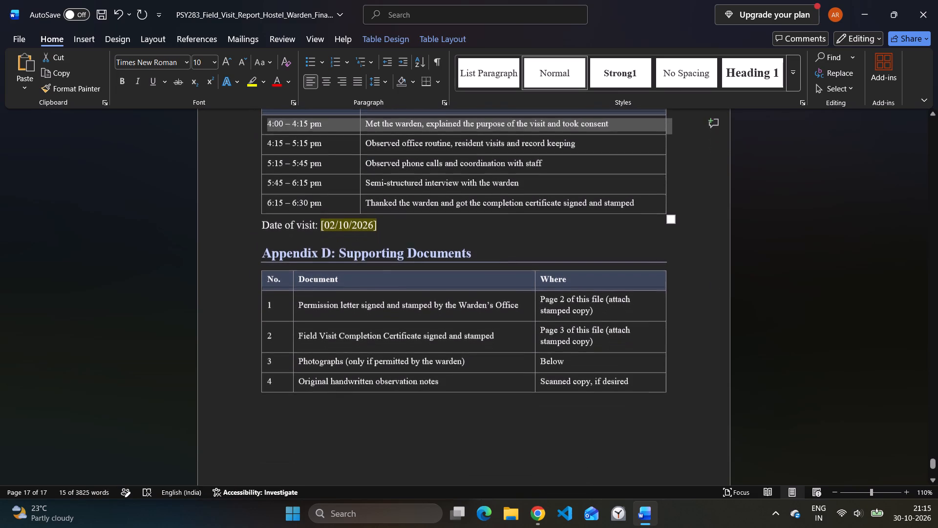
scroll(234, 292, down, 8)
scroll(234, 292, up, 1)
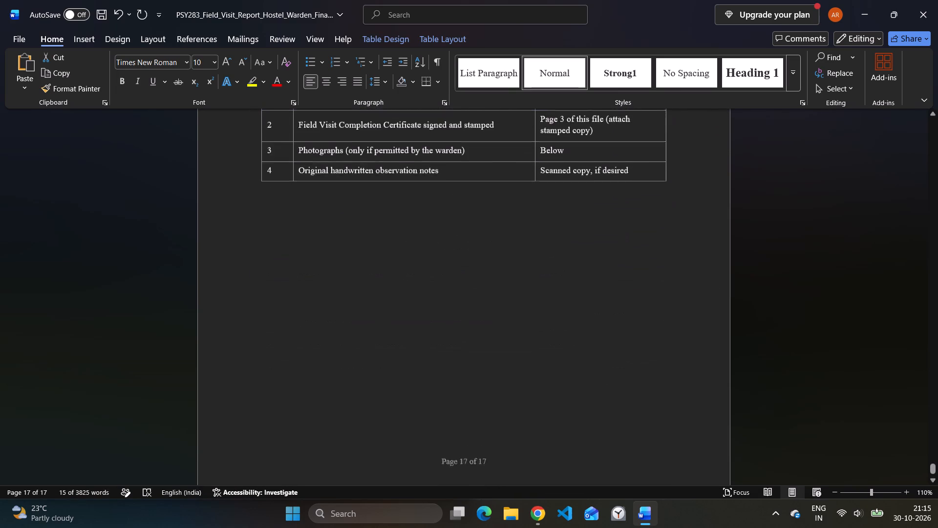
scroll(234, 292, up, 4)
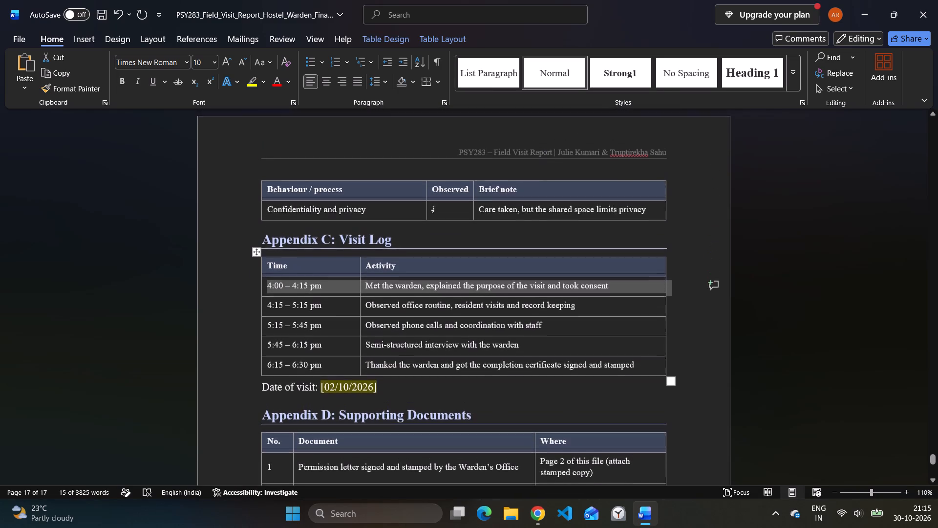
scroll(234, 292, up, 2)
scroll(234, 292, down, 2)
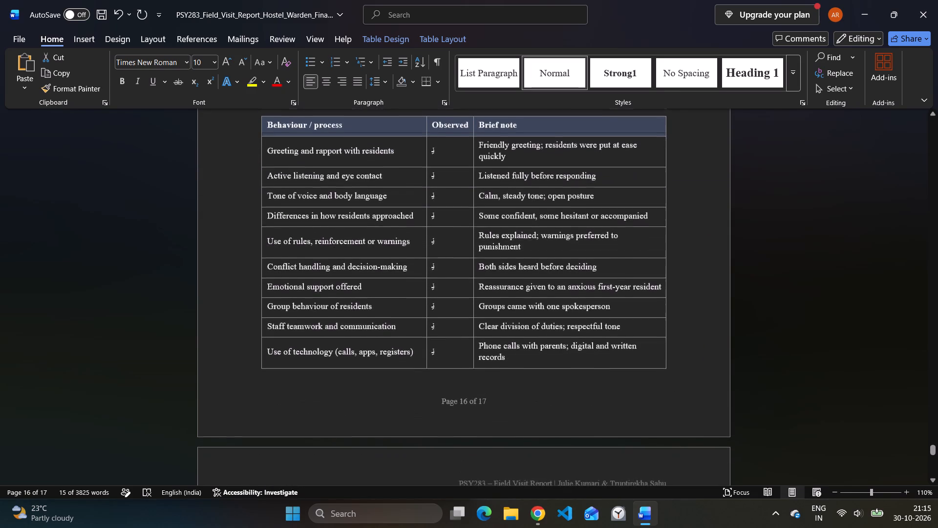
scroll(234, 292, down, 1)
scroll(234, 292, up, 4)
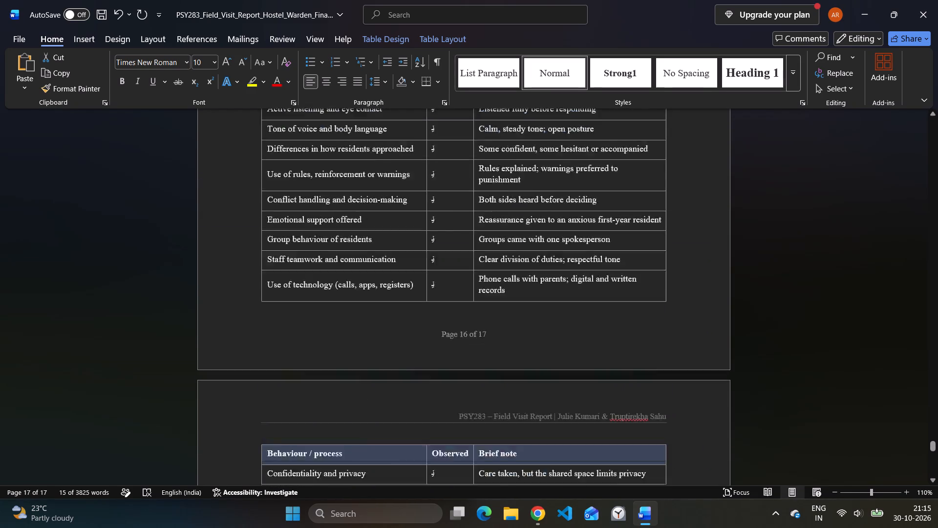
scroll(234, 292, up, 3)
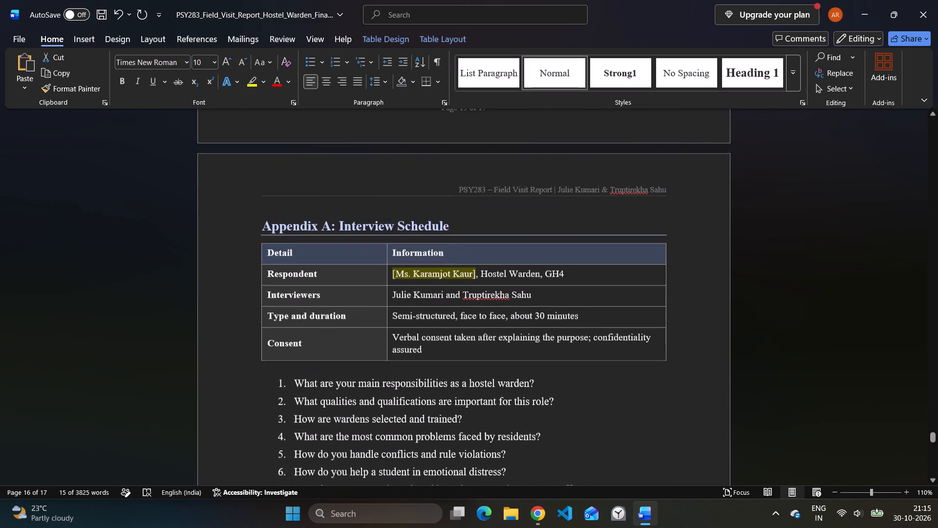
Look back through the references and earlier report pages up to the cover page, checking the overall page layout.
scroll(234, 292, up, 2)
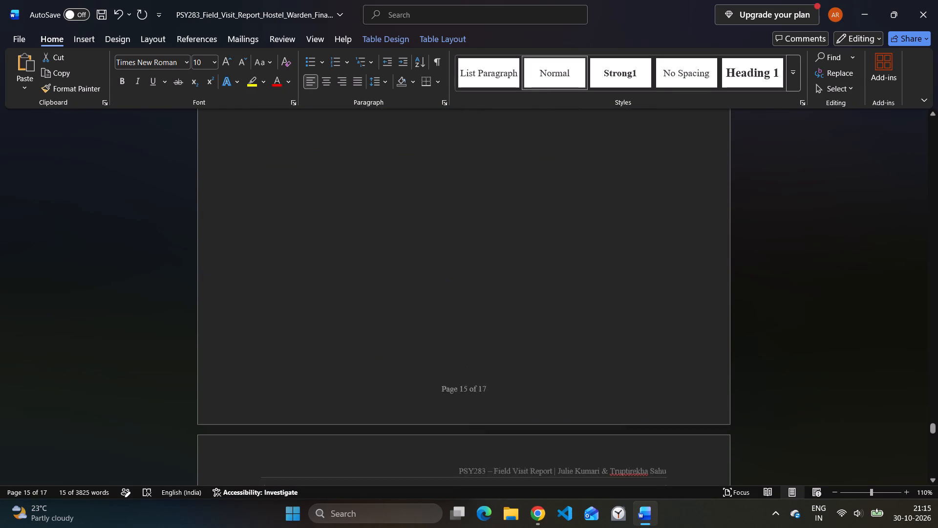
scroll(234, 292, up, 4)
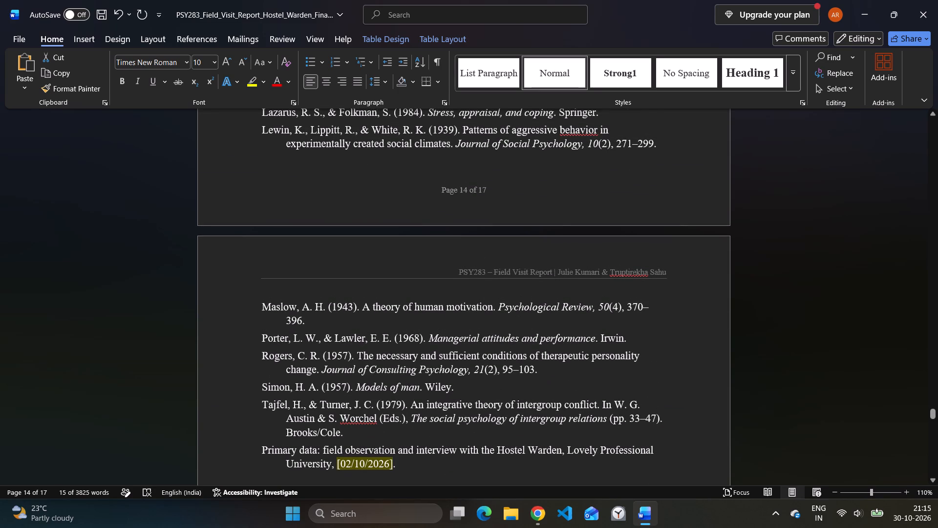
scroll(489, 414, up, 1)
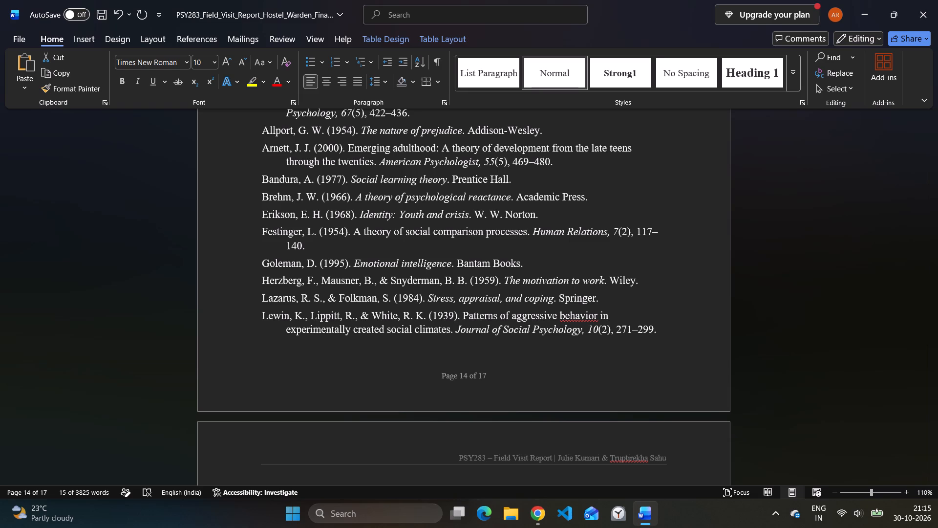
scroll(522, 408, up, 3)
ctrl+scroll(522, 408, down, 5)
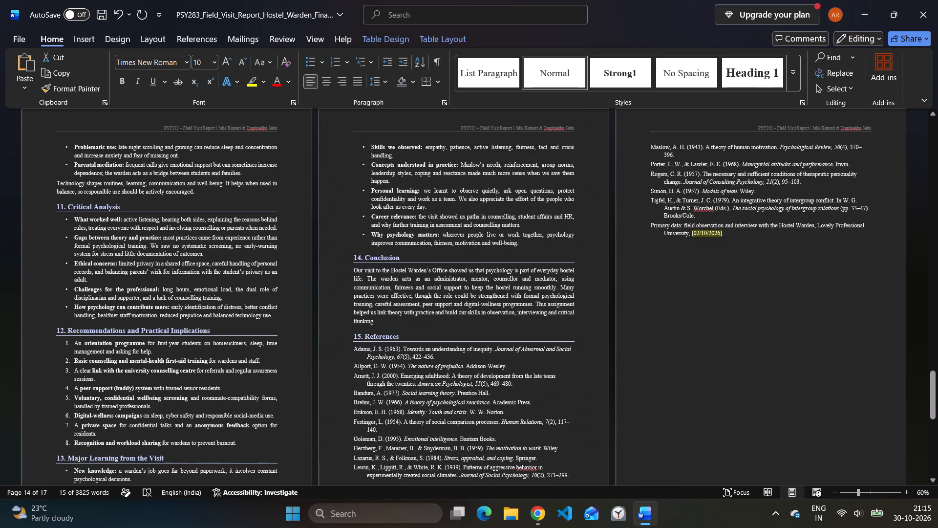
scroll(522, 408, up, 4)
ctrl+scroll(522, 408, up, 4)
ctrl+scroll(522, 408, down, 1)
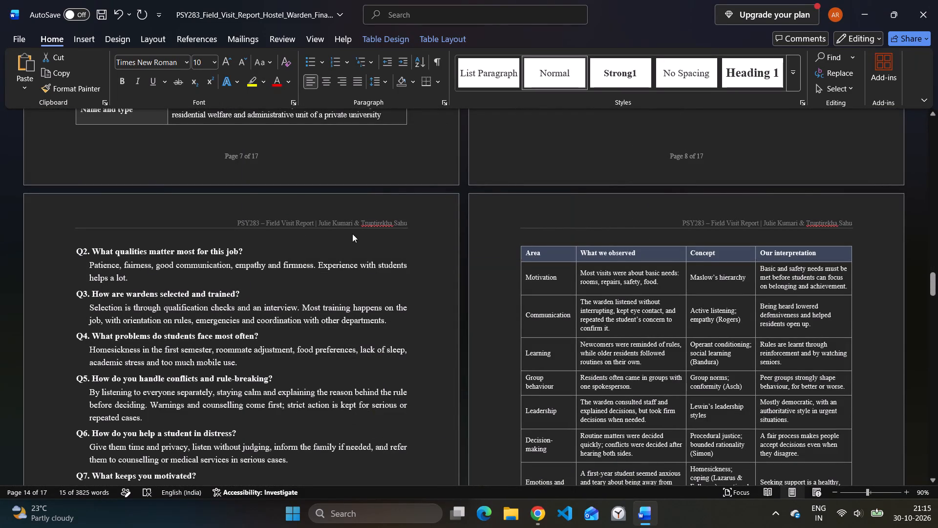
scroll(343, 233, up, 6)
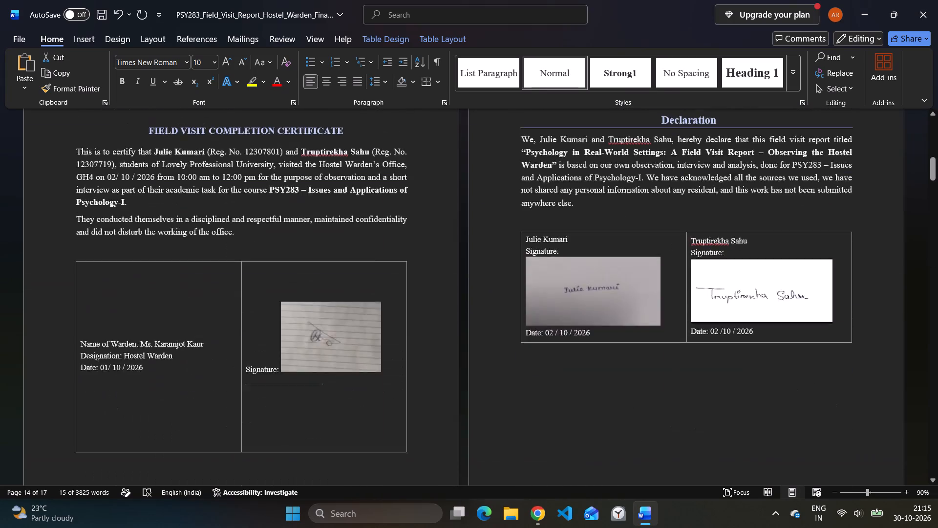
scroll(343, 233, up, 20)
scroll(343, 233, up, 3)
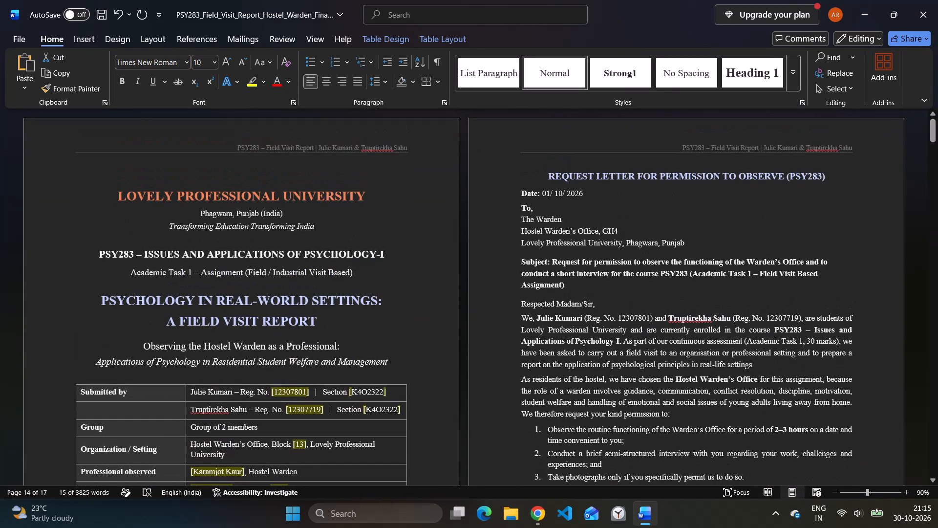
ctrl+scroll(343, 233, up, 1)
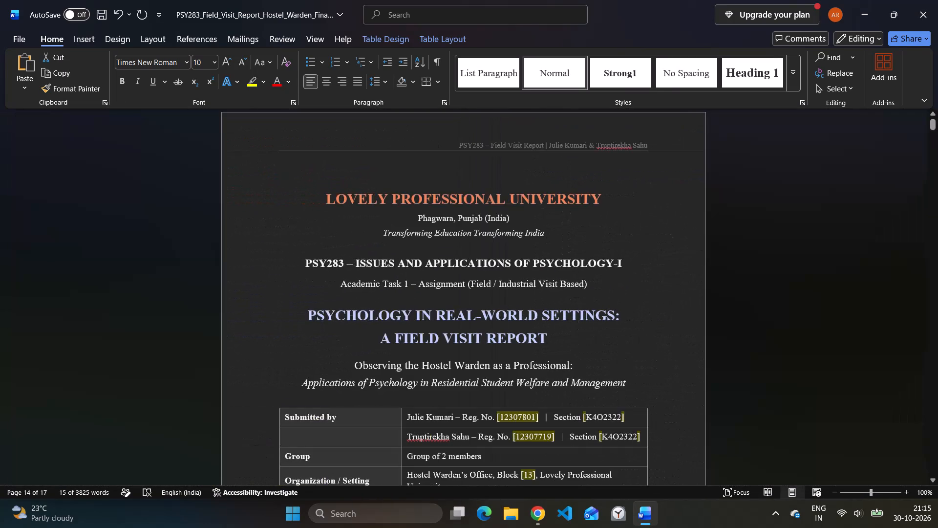
Proofread the cover page details, permission request letter, completion certificate and signed declaration.
scroll(343, 233, down, 1)
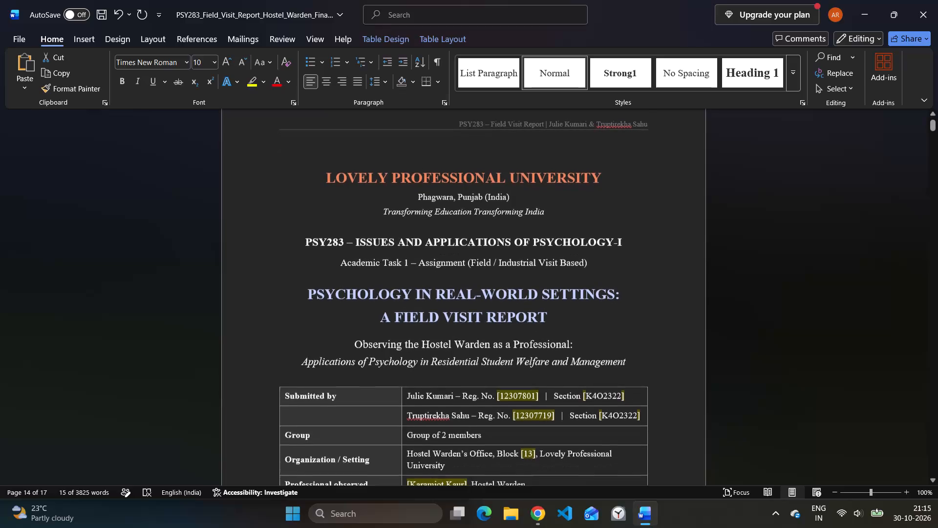
scroll(343, 233, down, 2)
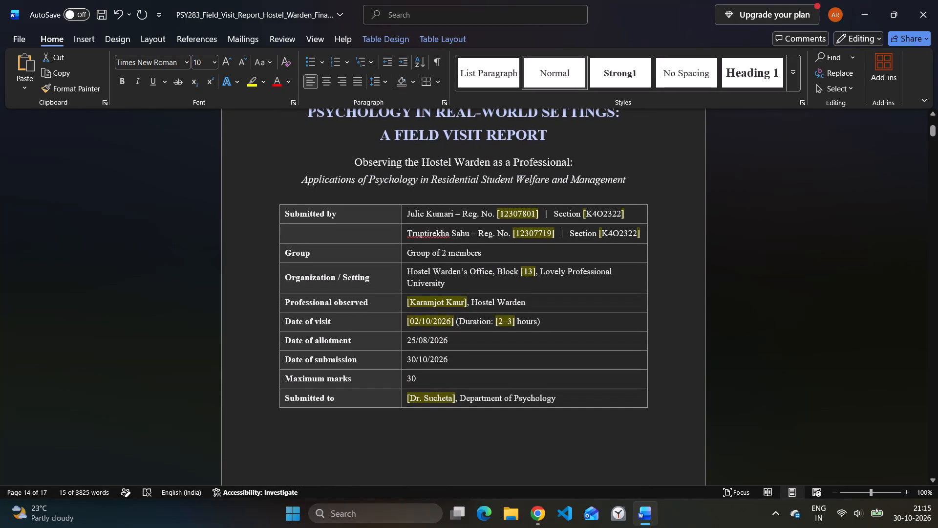
scroll(343, 233, down, 6)
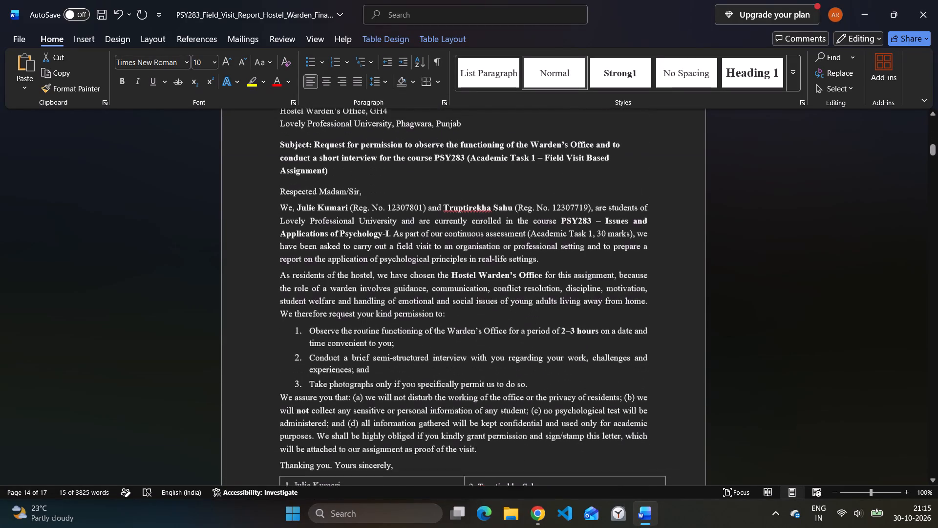
scroll(343, 233, down, 2)
scroll(402, 256, down, 1)
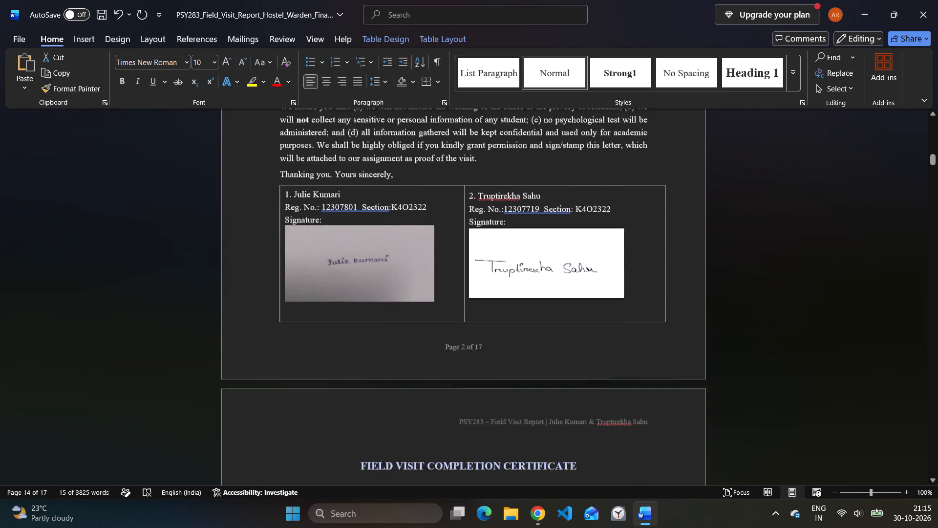
scroll(431, 311, down, 3)
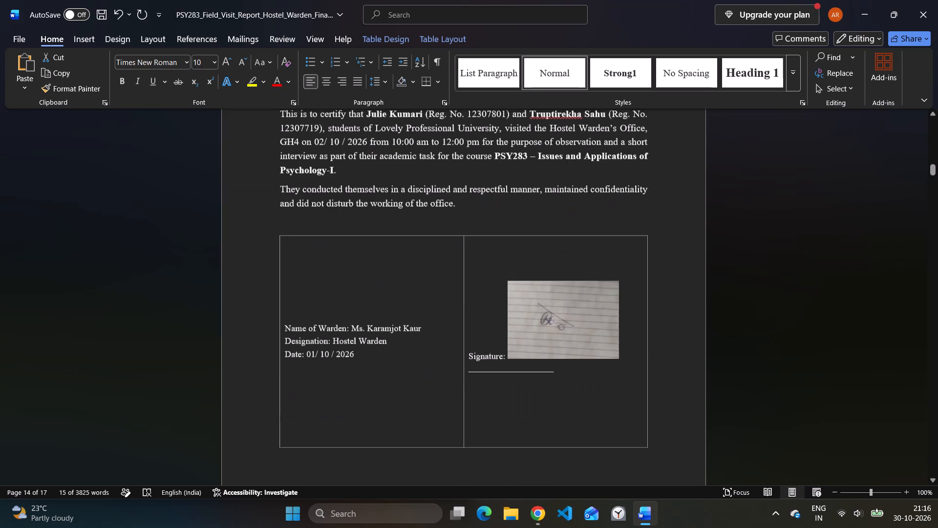
scroll(431, 311, down, 1)
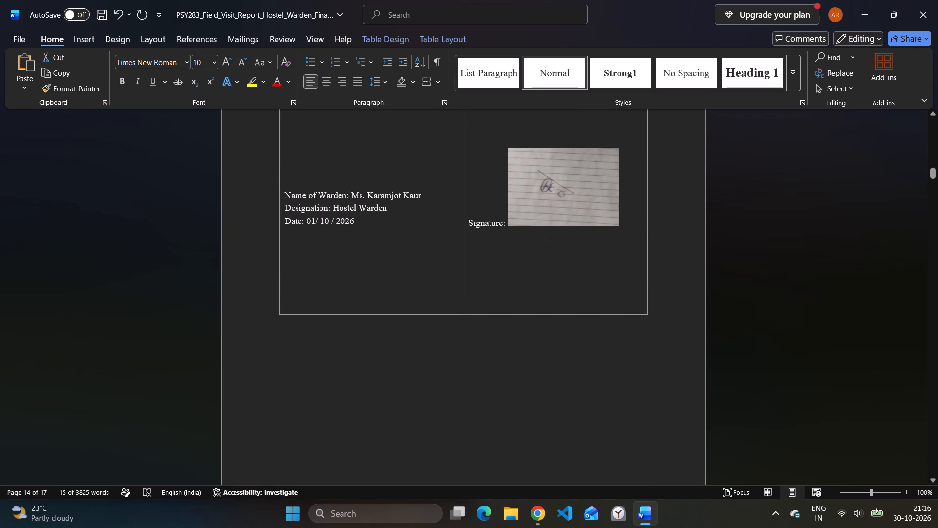
click(481, 398)
scroll(481, 398, down, 2)
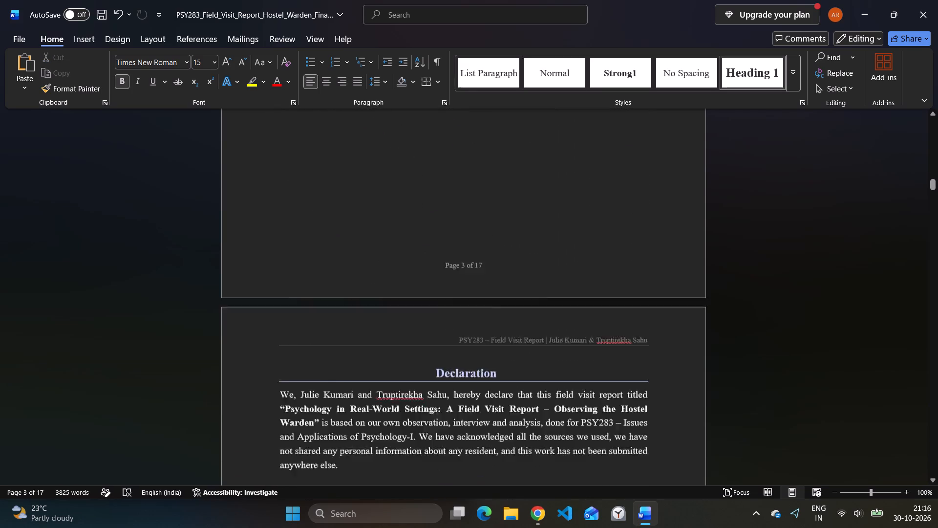
scroll(481, 398, down, 3)
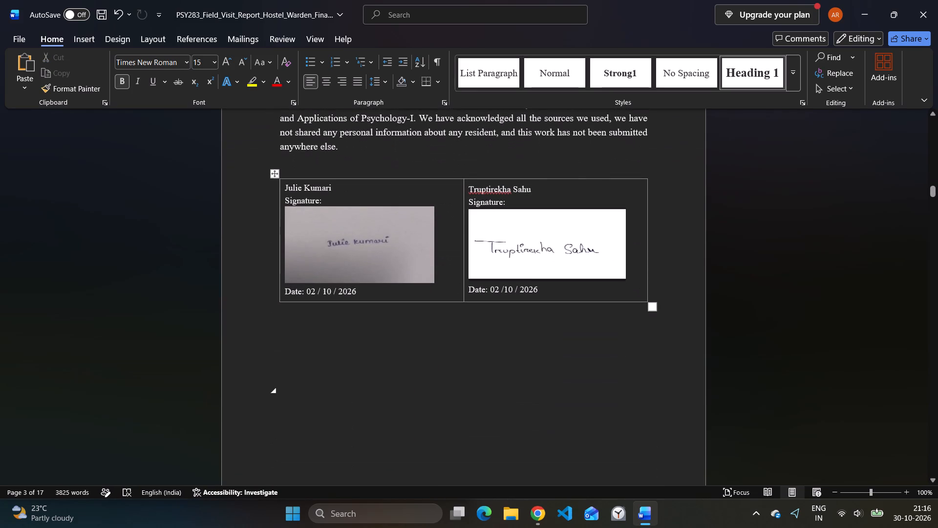
scroll(481, 398, up, 1)
scroll(481, 398, down, 2)
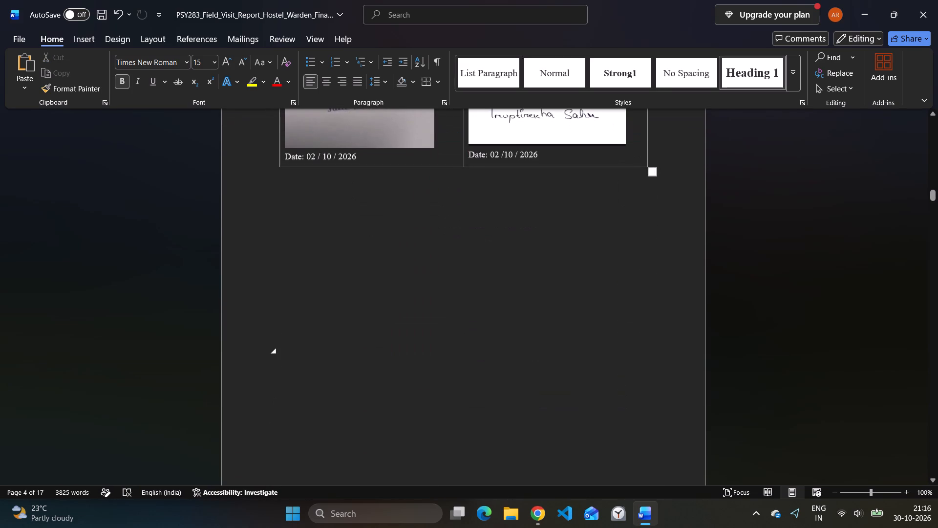
click(468, 358)
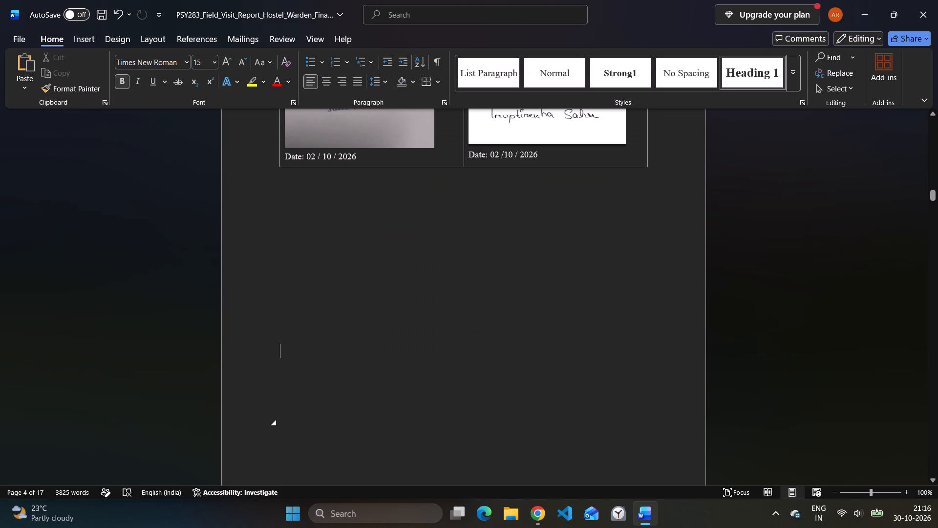
Review the acknowledgement, contents table, introduction, organization profile, field visit description and start of the interview section.
scroll(605, 448, down, 2)
scroll(605, 448, up, 5)
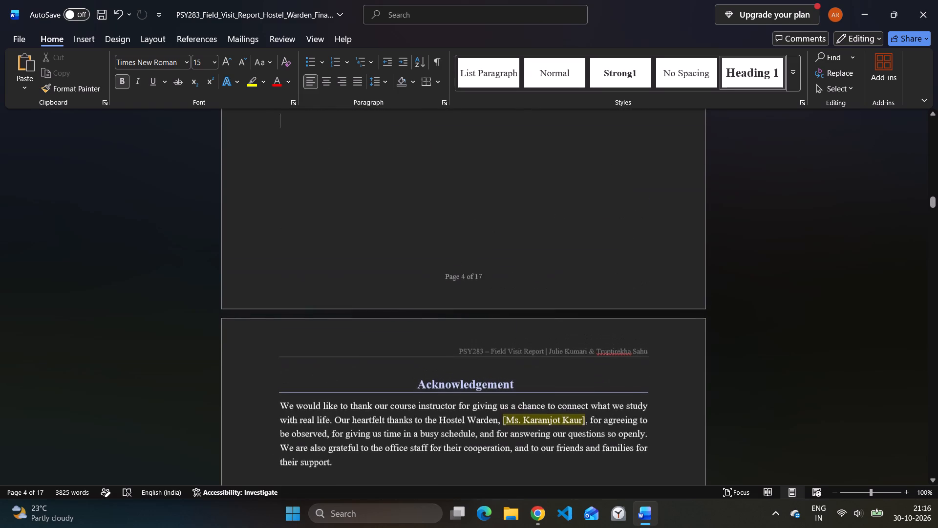
scroll(605, 448, down, 4)
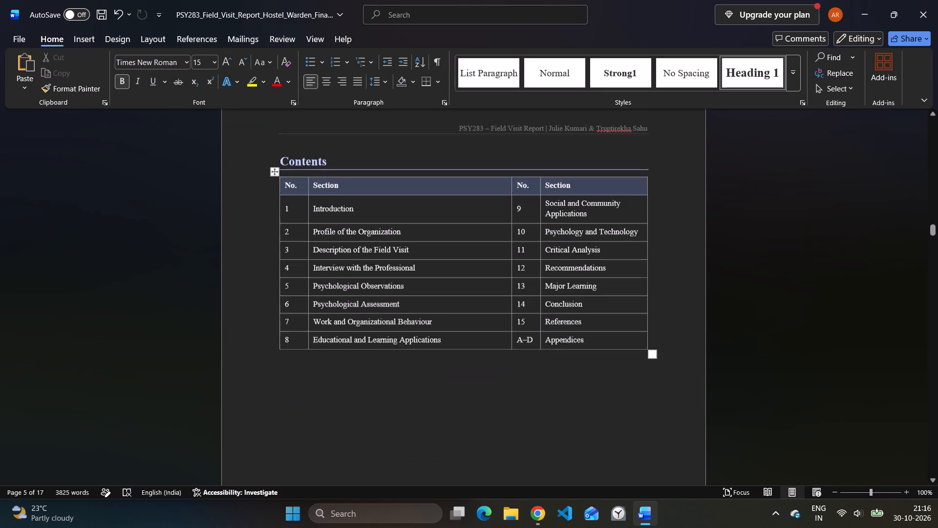
scroll(479, 442, down, 4)
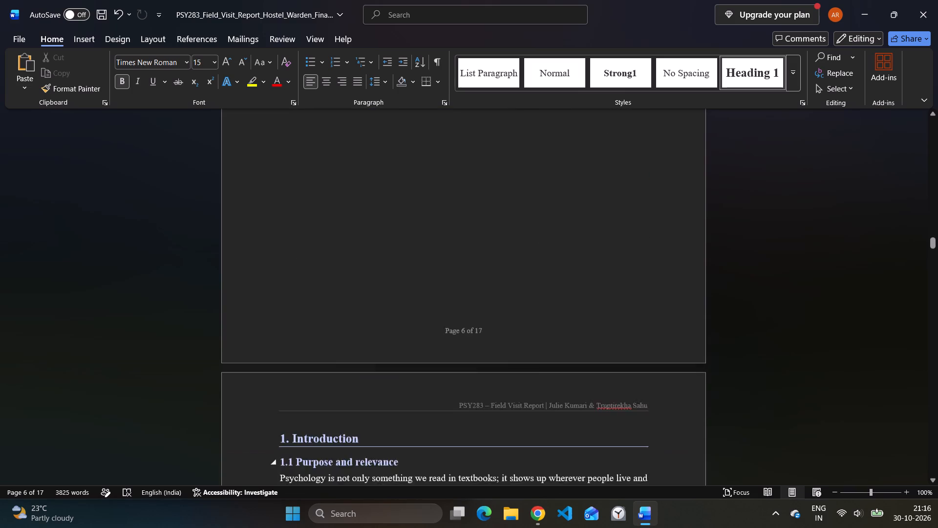
scroll(479, 442, down, 1)
scroll(459, 387, down, 1)
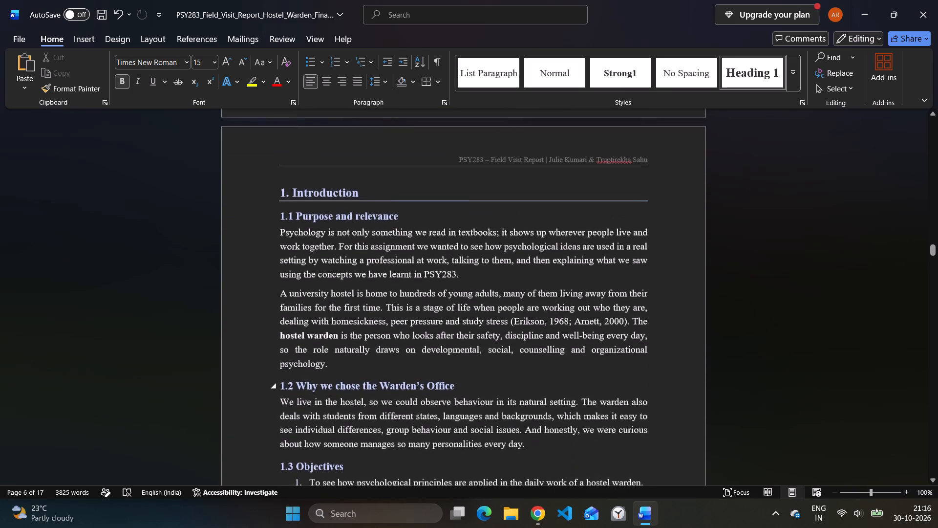
scroll(459, 387, down, 5)
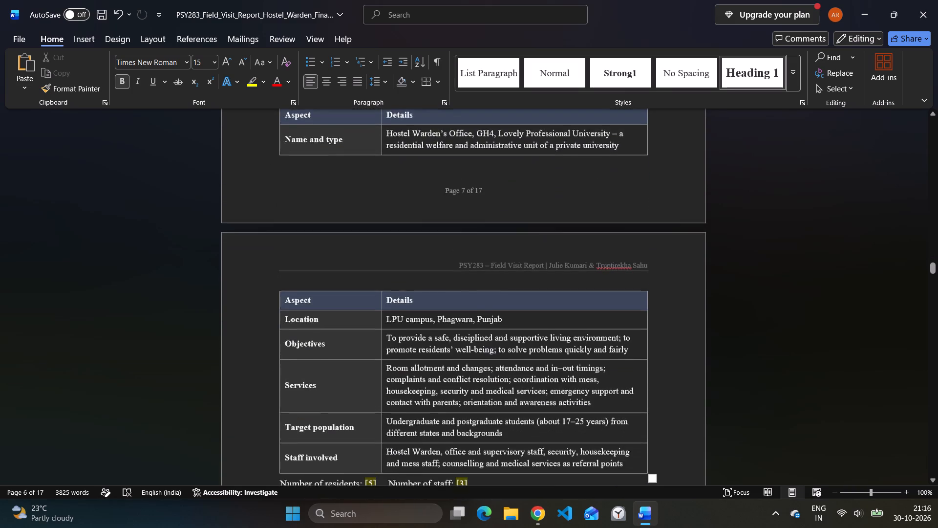
scroll(459, 387, down, 3)
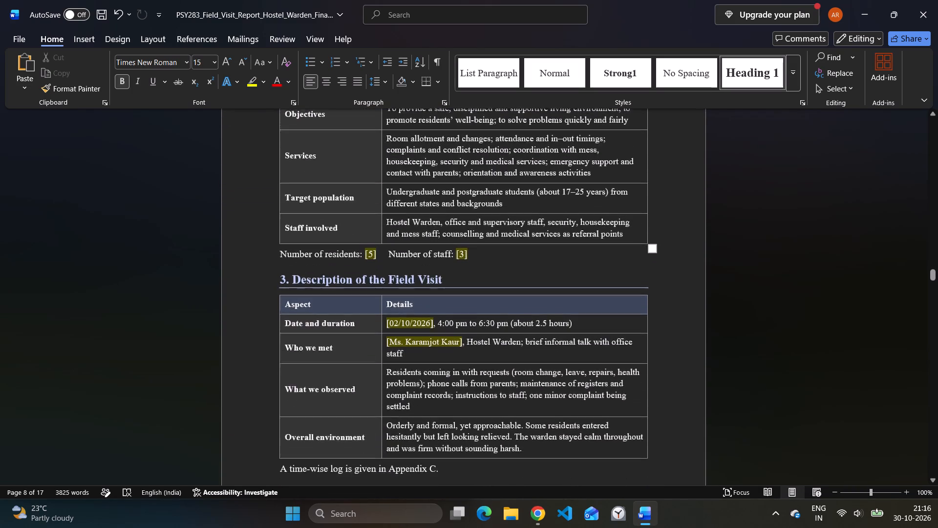
scroll(459, 387, down, 1)
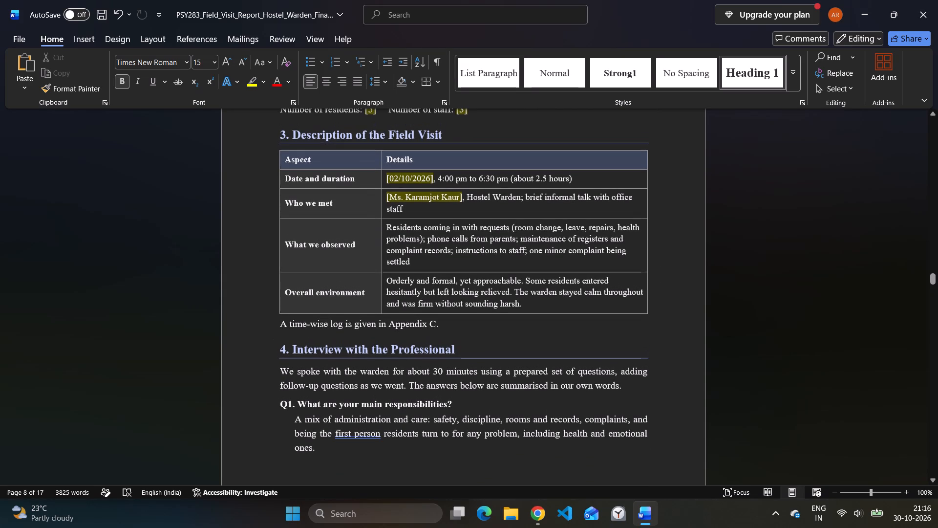
Recheck the cover page, permission letter and completion certificate against the visit details given in section 3.
scroll(478, 327, up, 13)
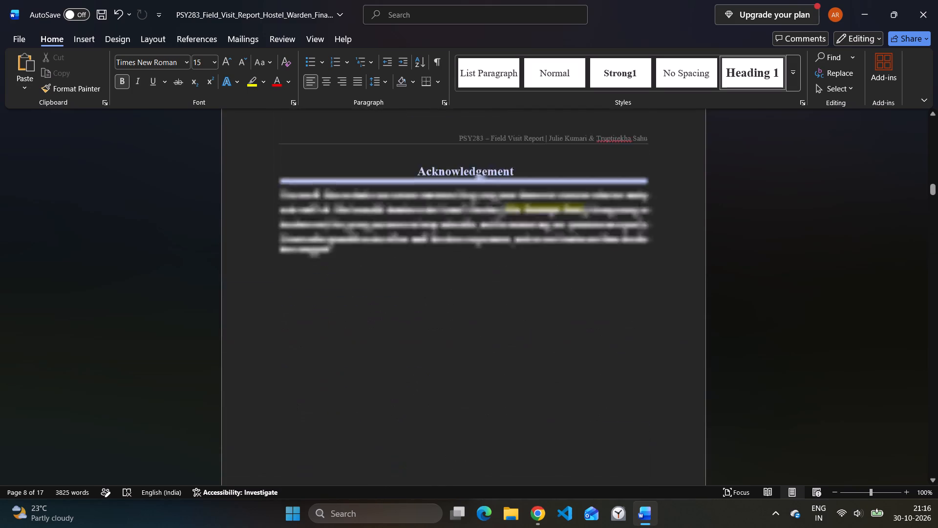
scroll(478, 327, up, 10)
scroll(478, 327, down, 4)
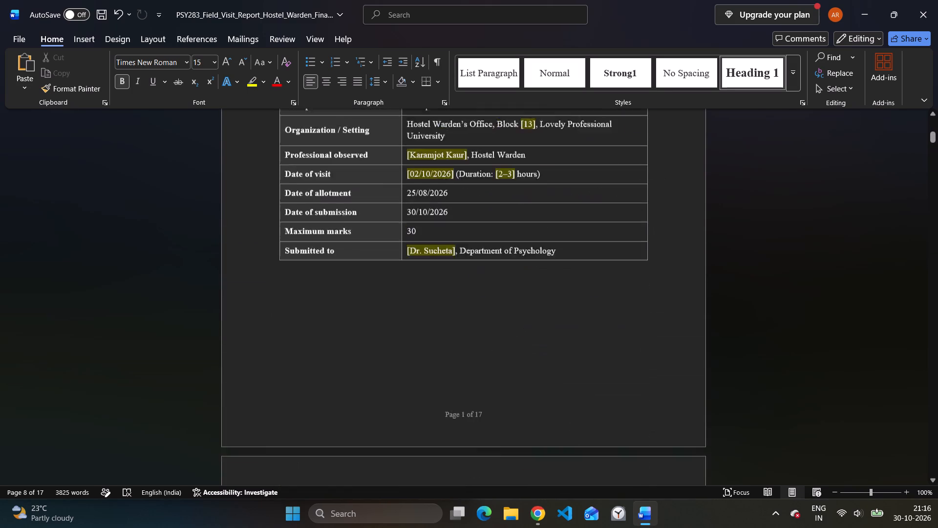
scroll(478, 327, down, 3)
scroll(434, 301, down, 2)
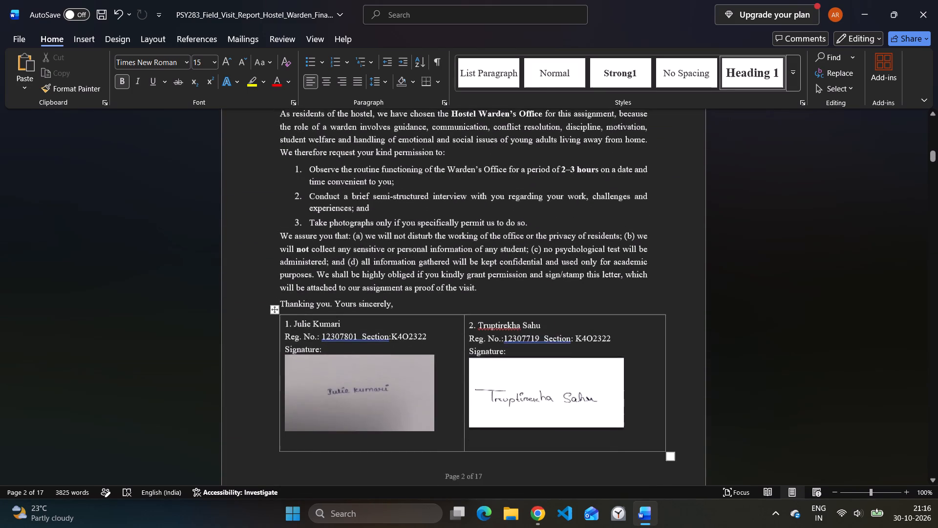
scroll(434, 301, down, 2)
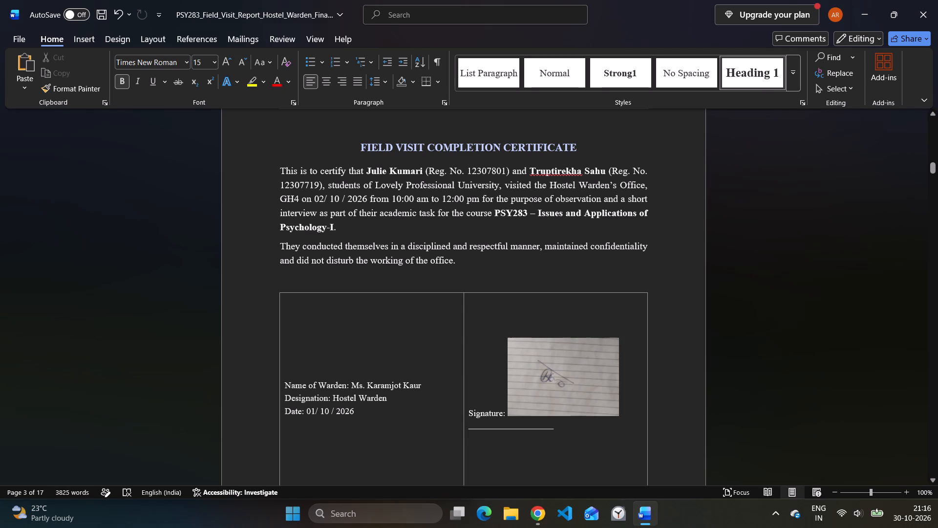
Set the visit's start time in the completion certificate paragraph to 04:00 pm.
click(419, 199)
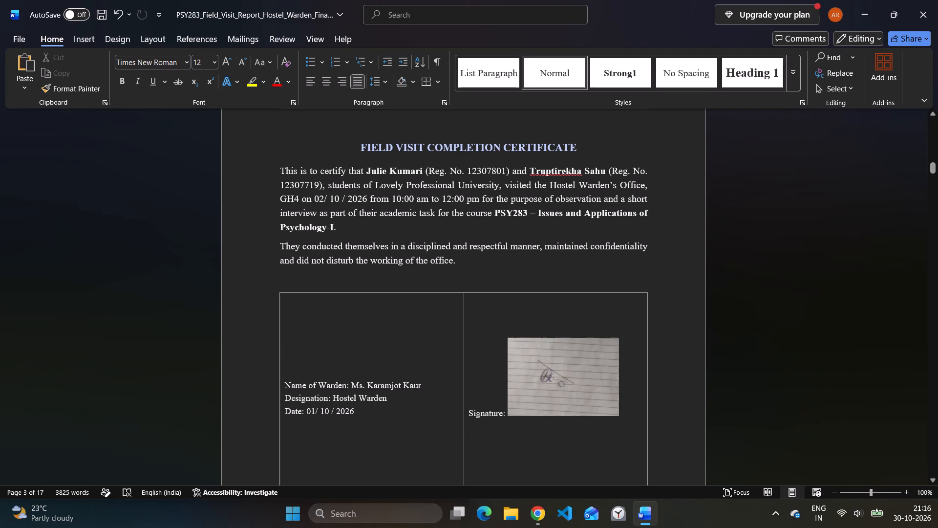
key(Right)
key(BackSpace)
key(p)
key(Left)
key(Left)
key(Left)
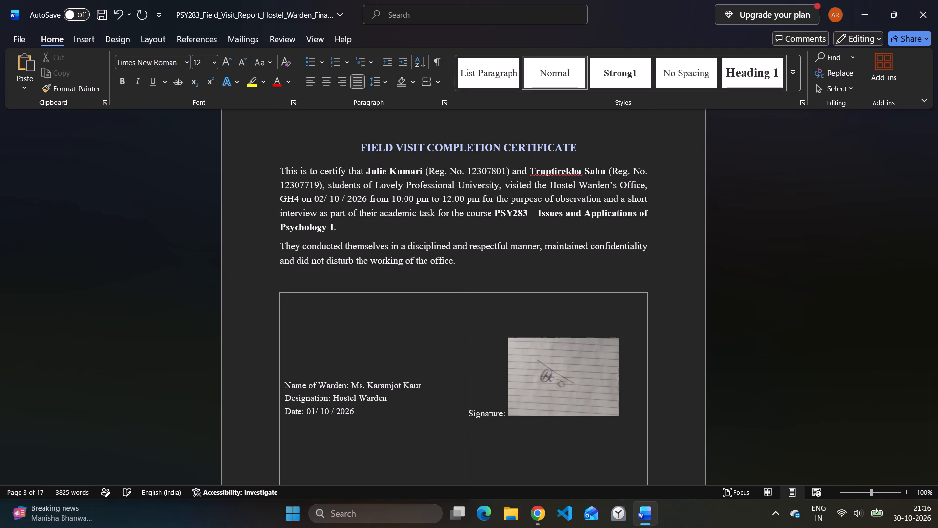
key(Left)
key(Left)
key(Left)
key(Right)
key(BackSpace)
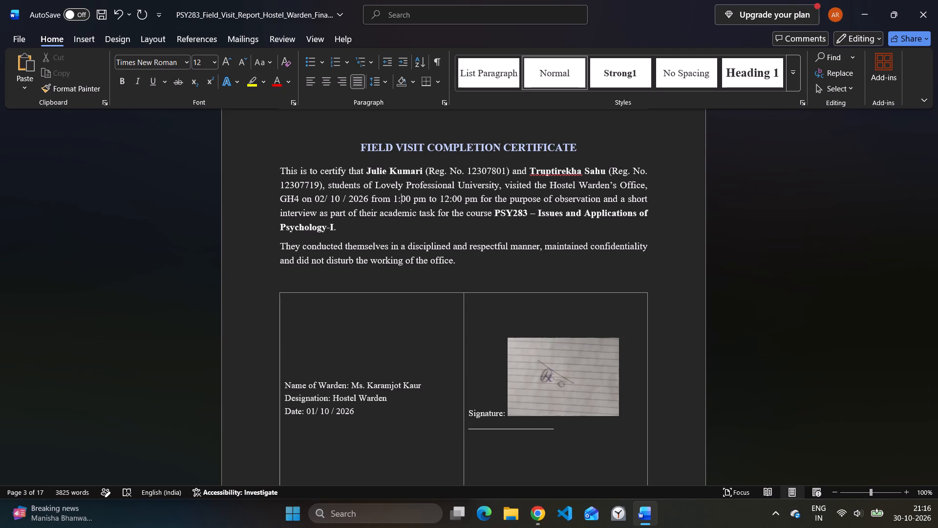
key(BackSpace)
key(BackSpace)
text(05)
key(BackSpace)
key(4)
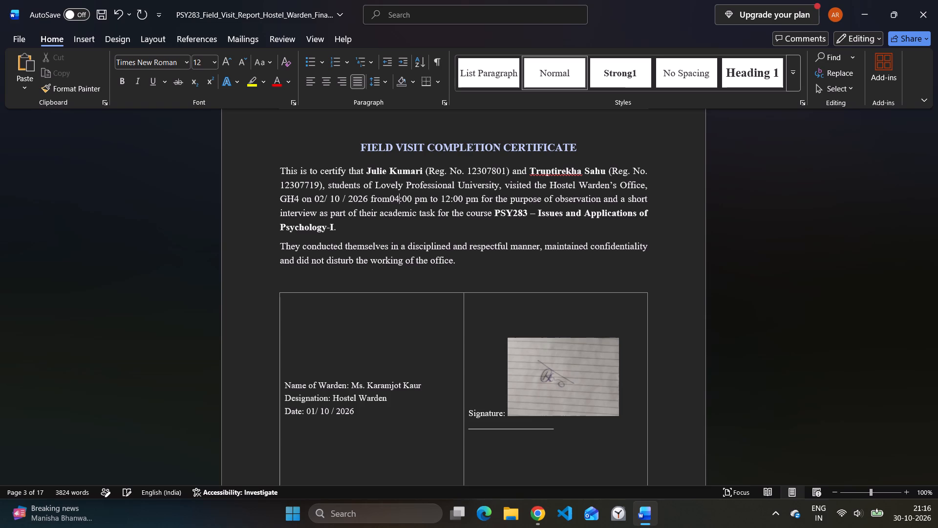
key(Left)
key(Left)
key(space)
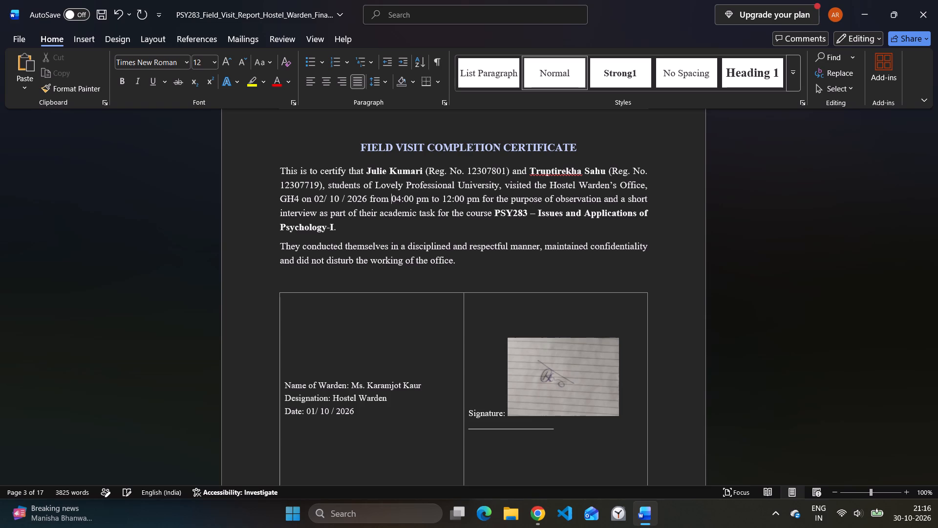
Set the visit's end time in the completion certificate paragraph to 06:00 pm.
click(453, 200)
key(Left)
key(BackSpace)
key(BackSpace)
text(06)
Check the visit timings in the Appendix C visit log against the times stated in the completion certificate.
scroll(357, 239, down, 3)
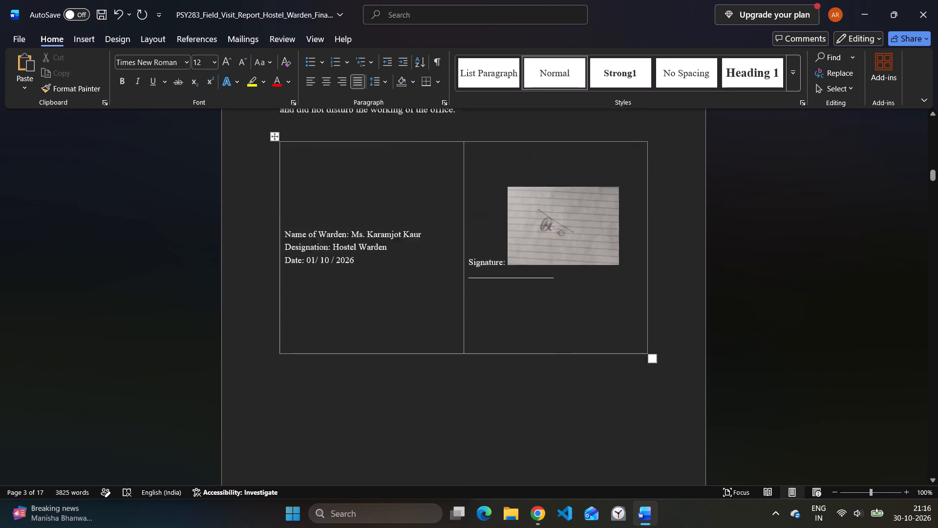
scroll(357, 239, down, 14)
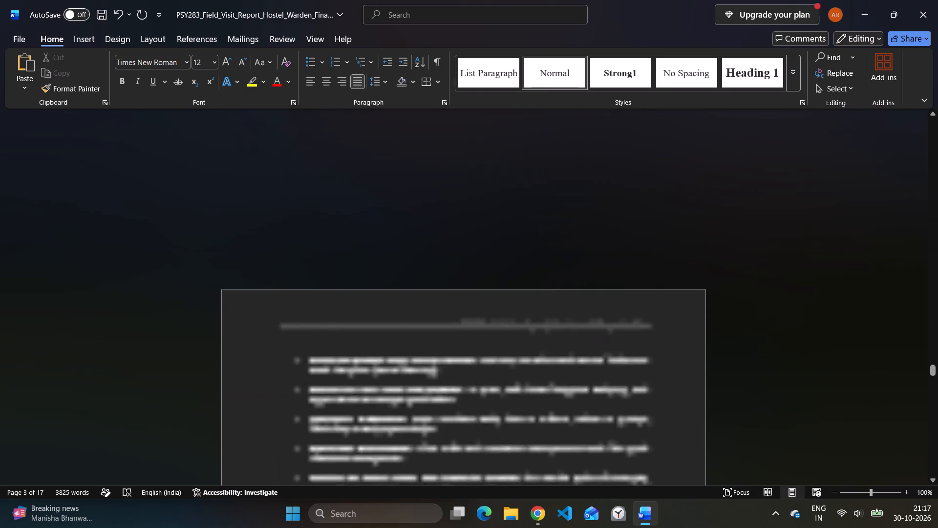
scroll(357, 239, down, 5)
scroll(357, 239, up, 1)
drag(357, 239, 415, 248)
click(415, 248)
scroll(415, 248, up, 1)
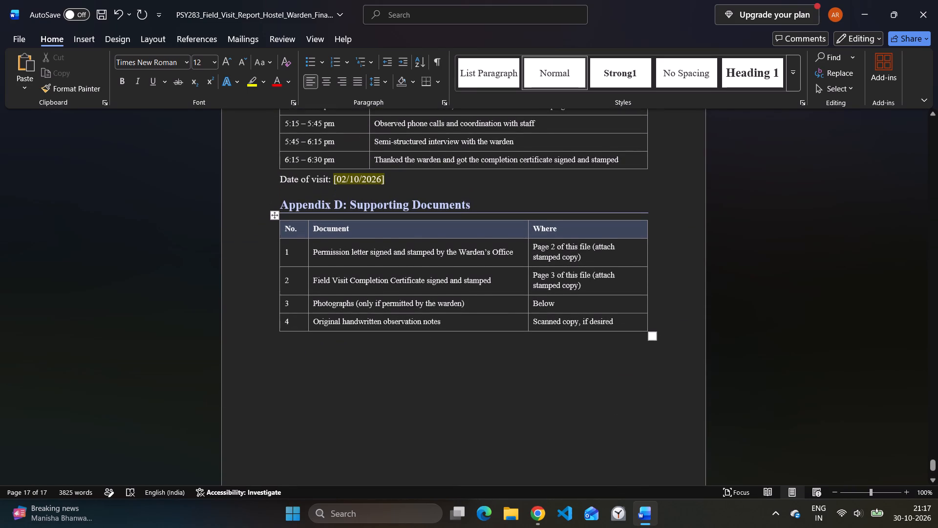
scroll(444, 357, down, 8)
scroll(444, 357, up, 1)
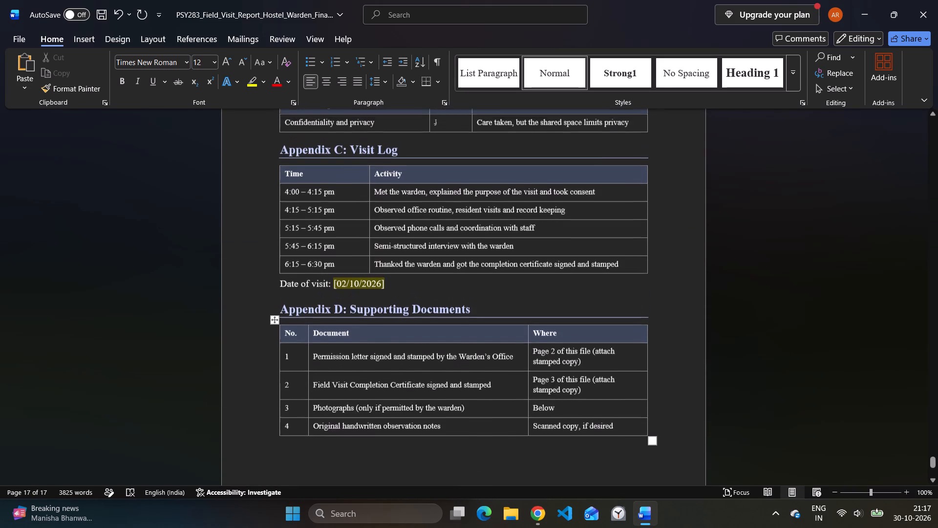
scroll(444, 357, up, 3)
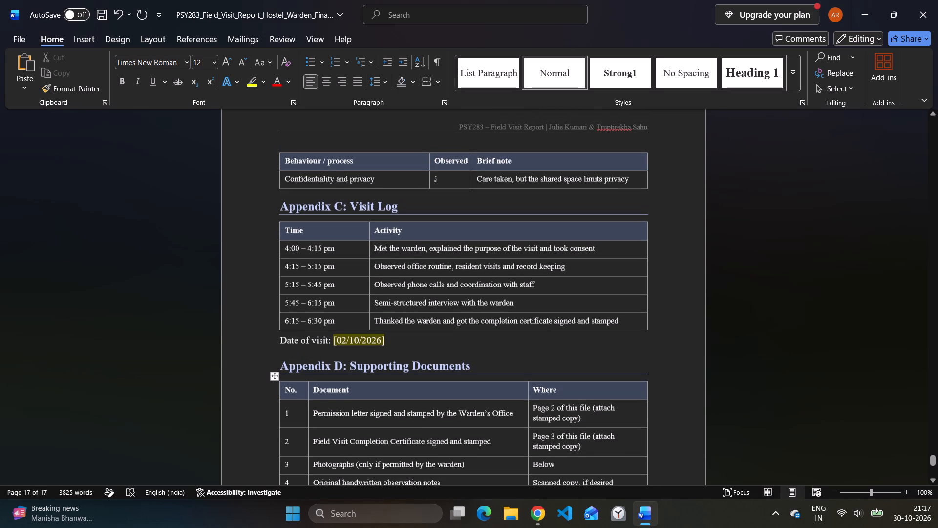
scroll(444, 357, up, 2)
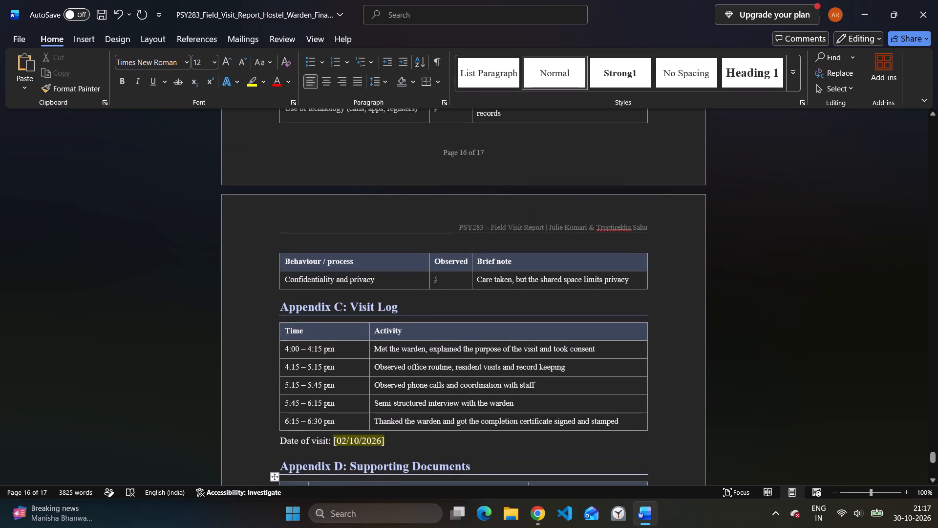
scroll(444, 357, up, 8)
scroll(444, 357, up, 18)
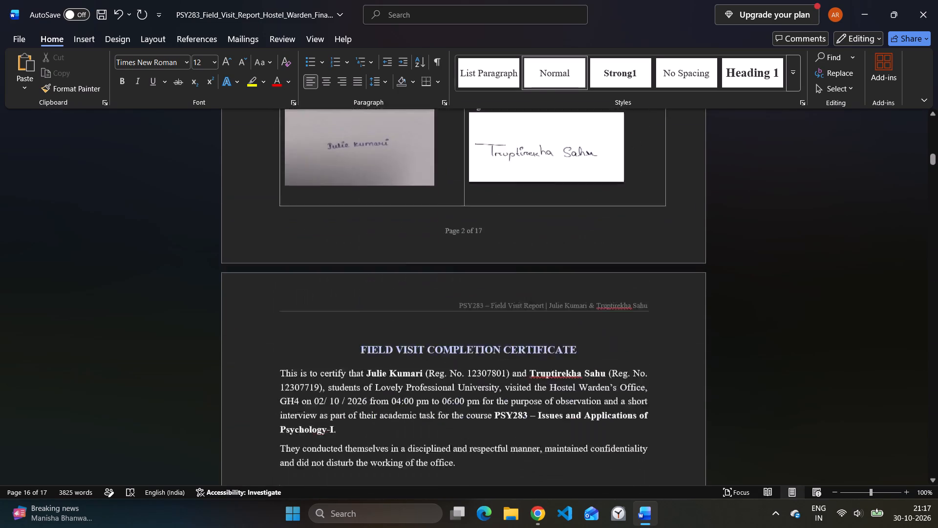
Correct the visit's end time in the completion certificate paragraph to 06:30 pm.
scroll(444, 357, down, 3)
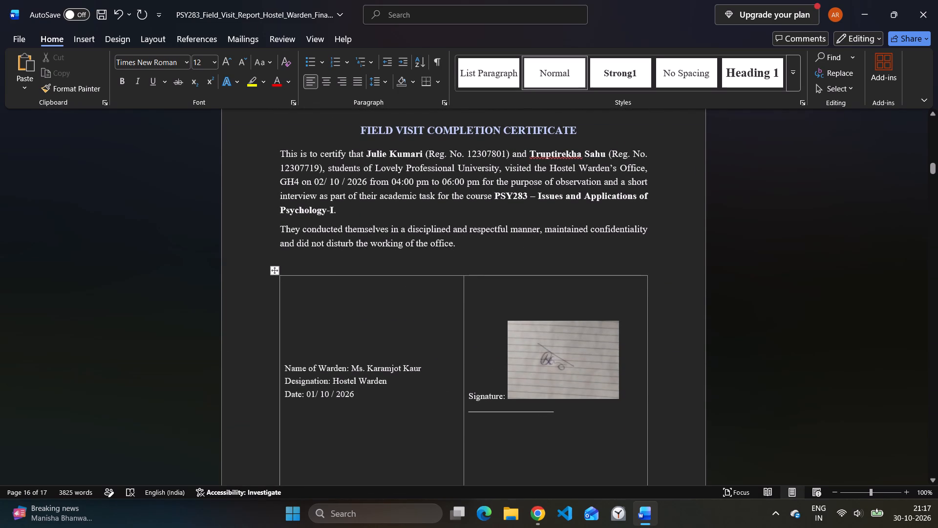
click(460, 186)
key(BackSpace)
key(6)
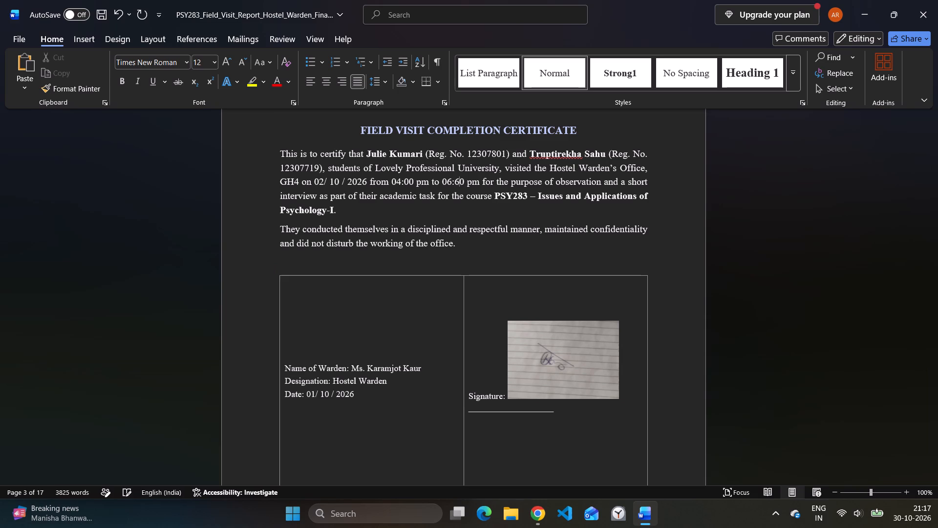
key(BackSpace)
key(3)
Save a copy of the finished report in the OneDrive Documents folder.
scroll(499, 267, down, 5)
scroll(499, 267, down, 20)
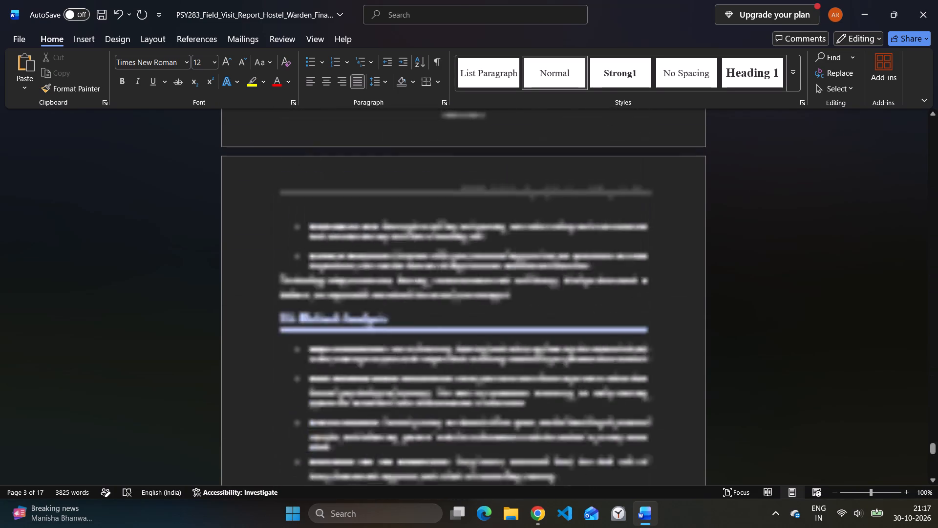
scroll(499, 267, down, 7)
click(21, 33)
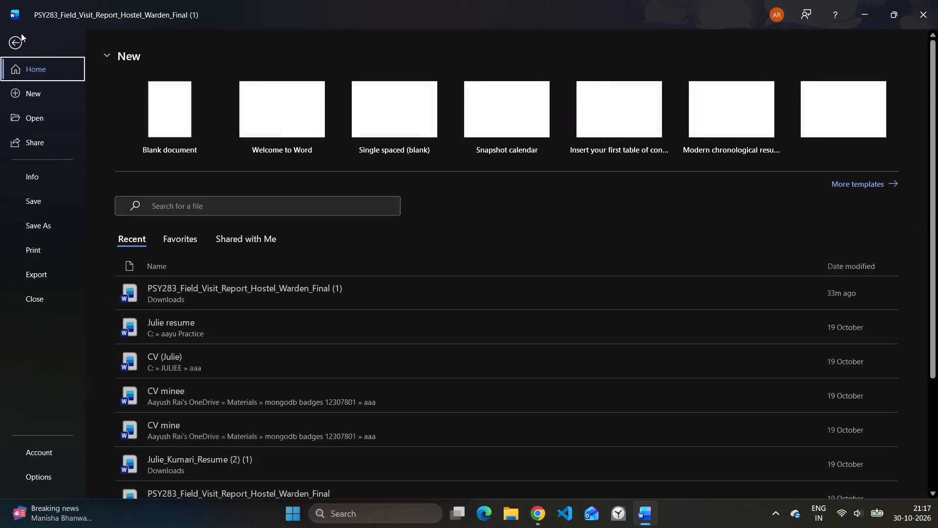
click(64, 229)
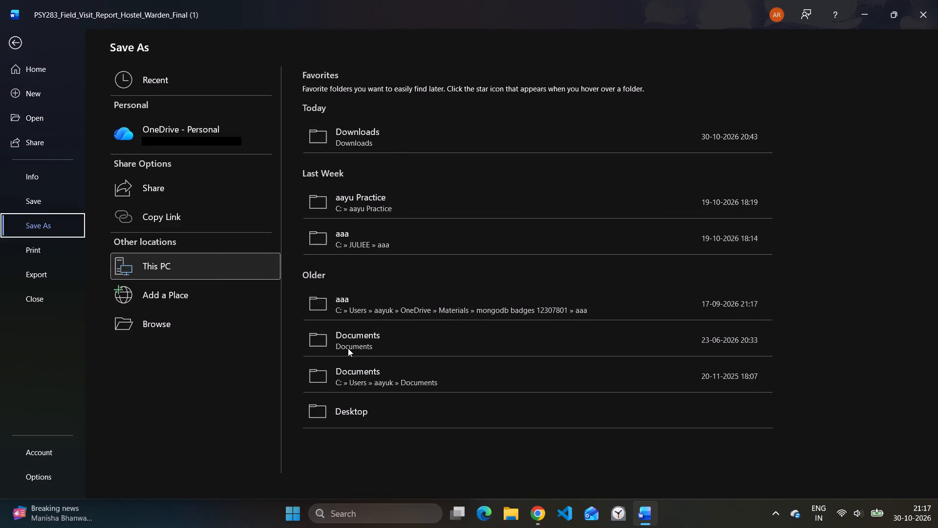
click(368, 348)
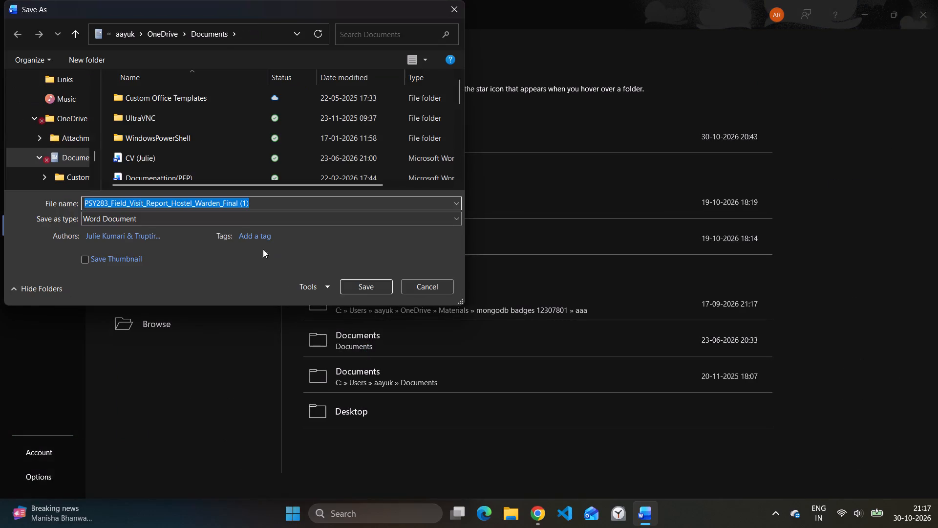
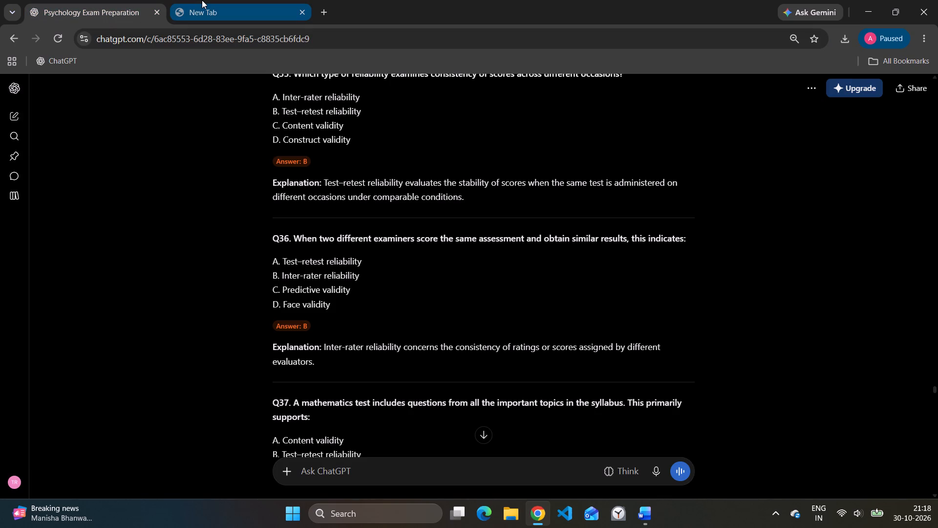
click(202, 0)
click(141, 0)
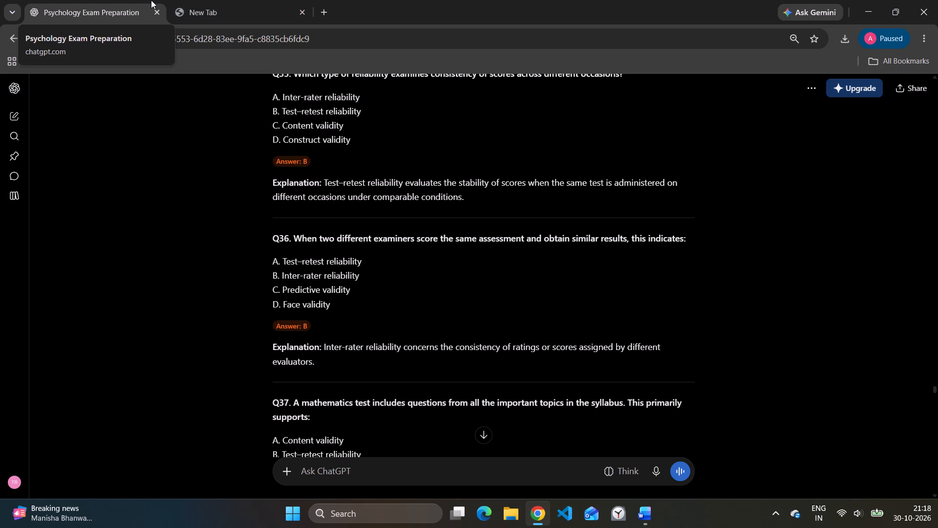